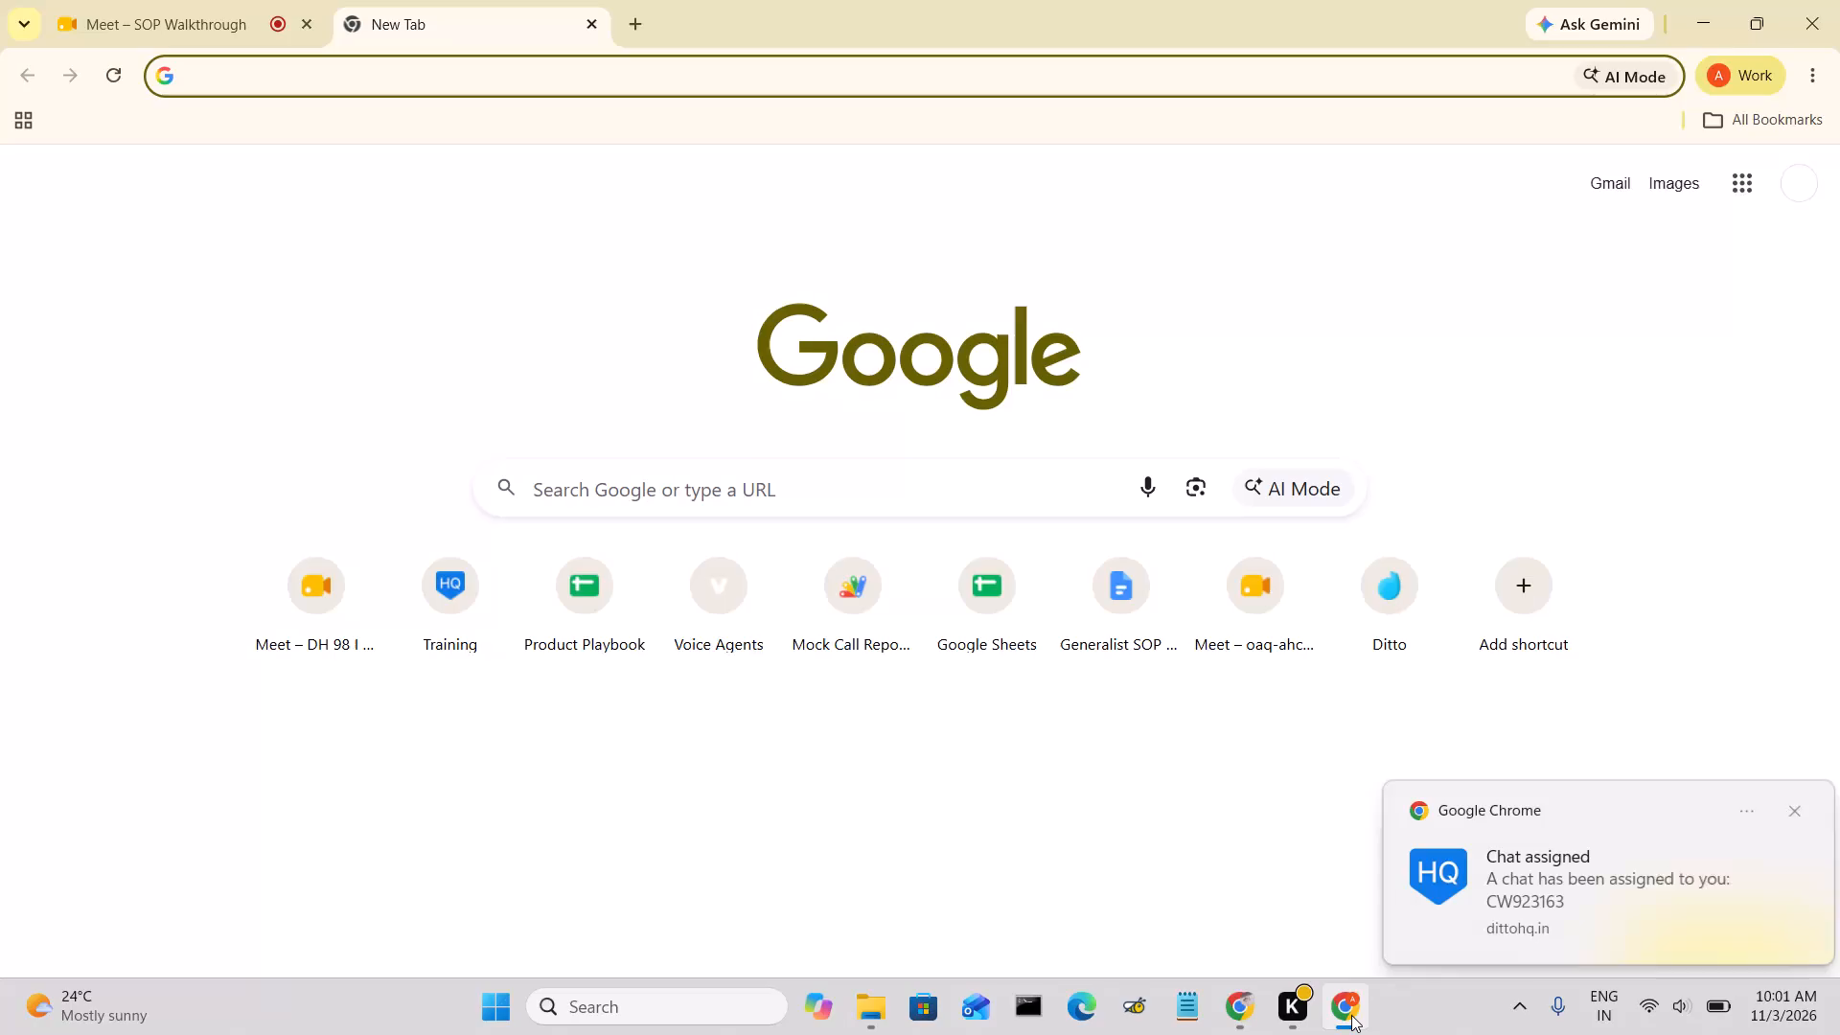
Start entering a search term or web address beginning with "f" in the new tab.
{"action": "key", "text": "f"}
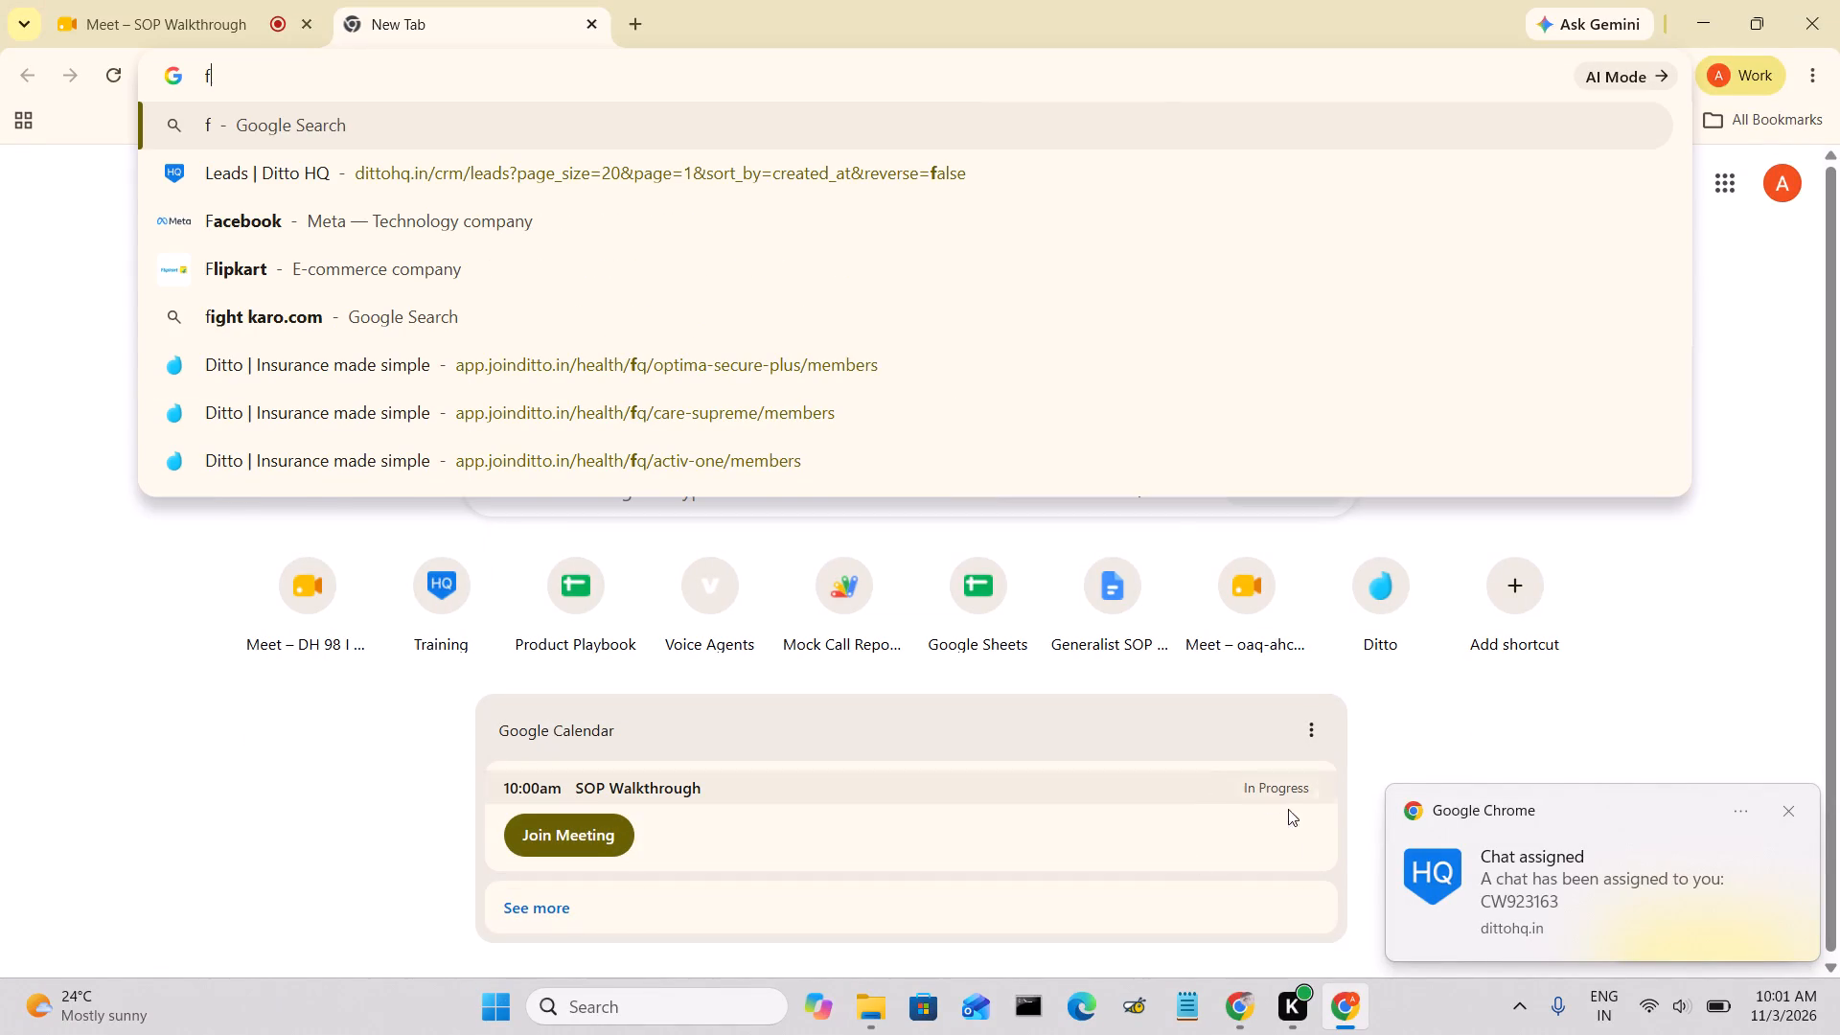
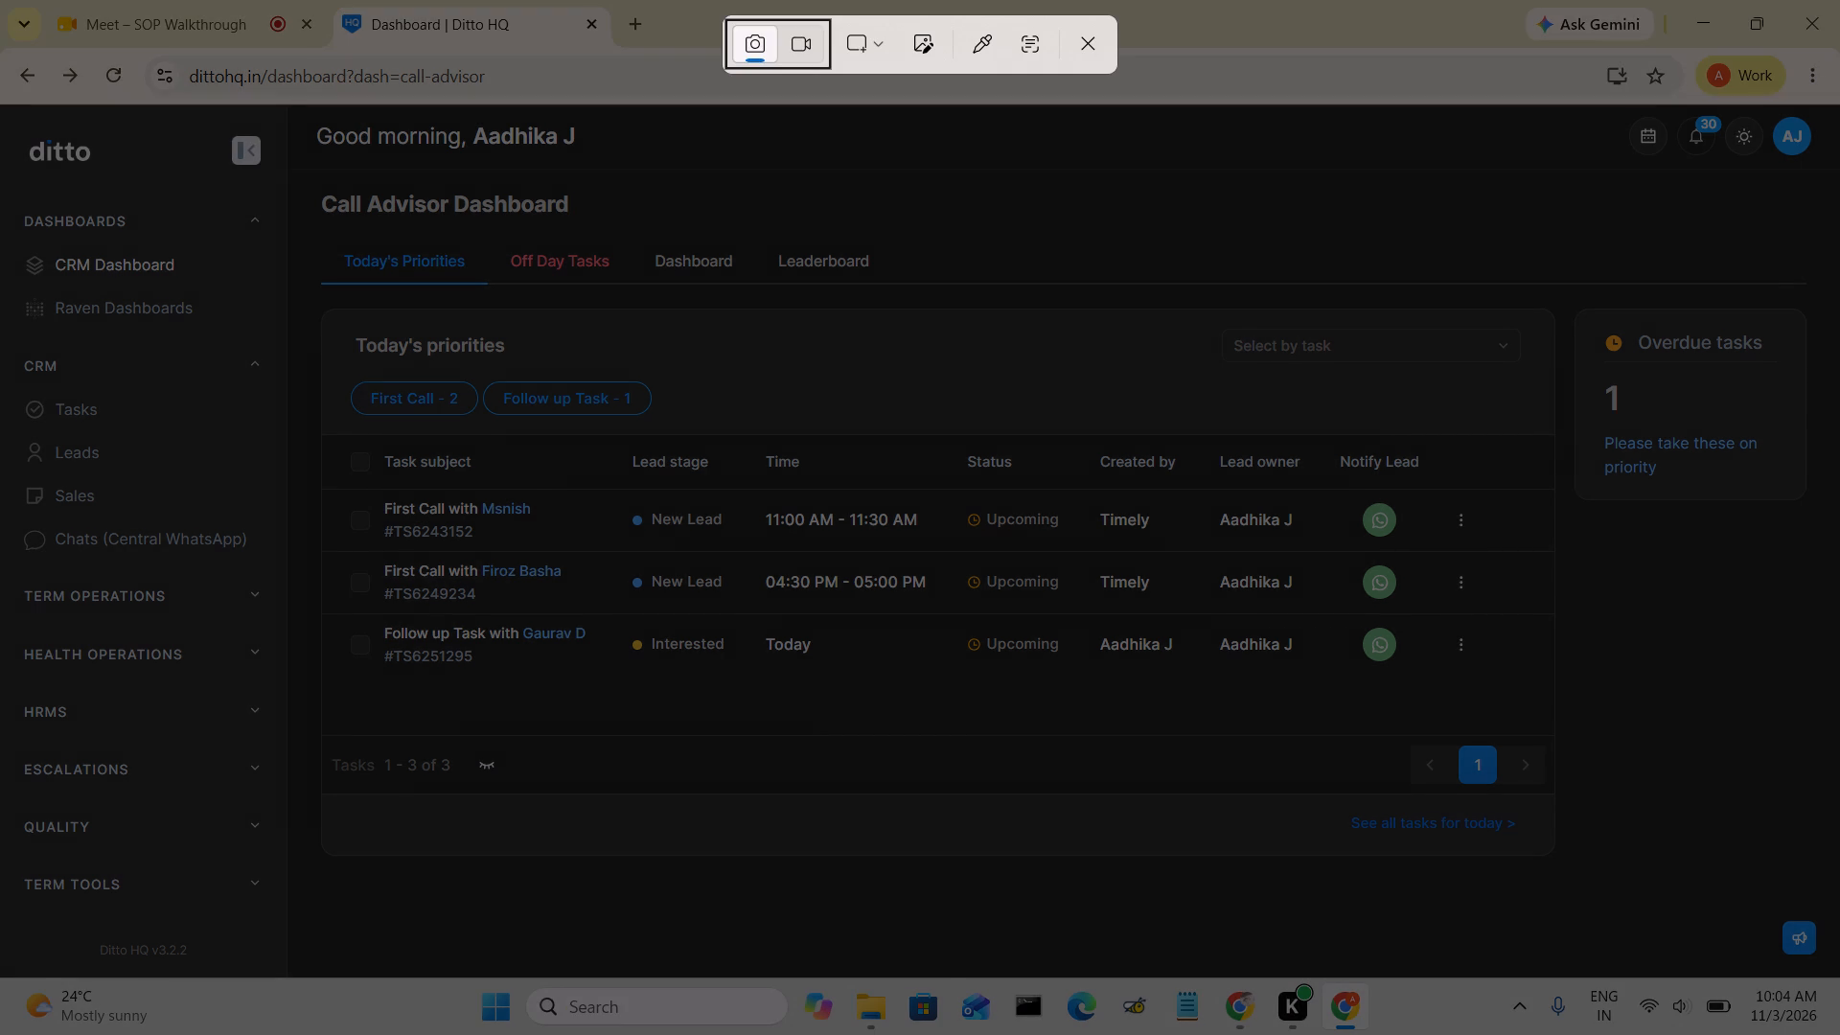
Snip a rectangular screenshot of the Call Advisor Dashboard, from the Today's Priorities tab row down through the complete task table.
{"action": "left_click_drag", "start_coordinate": [326, 253], "coordinate": [479, 342]}
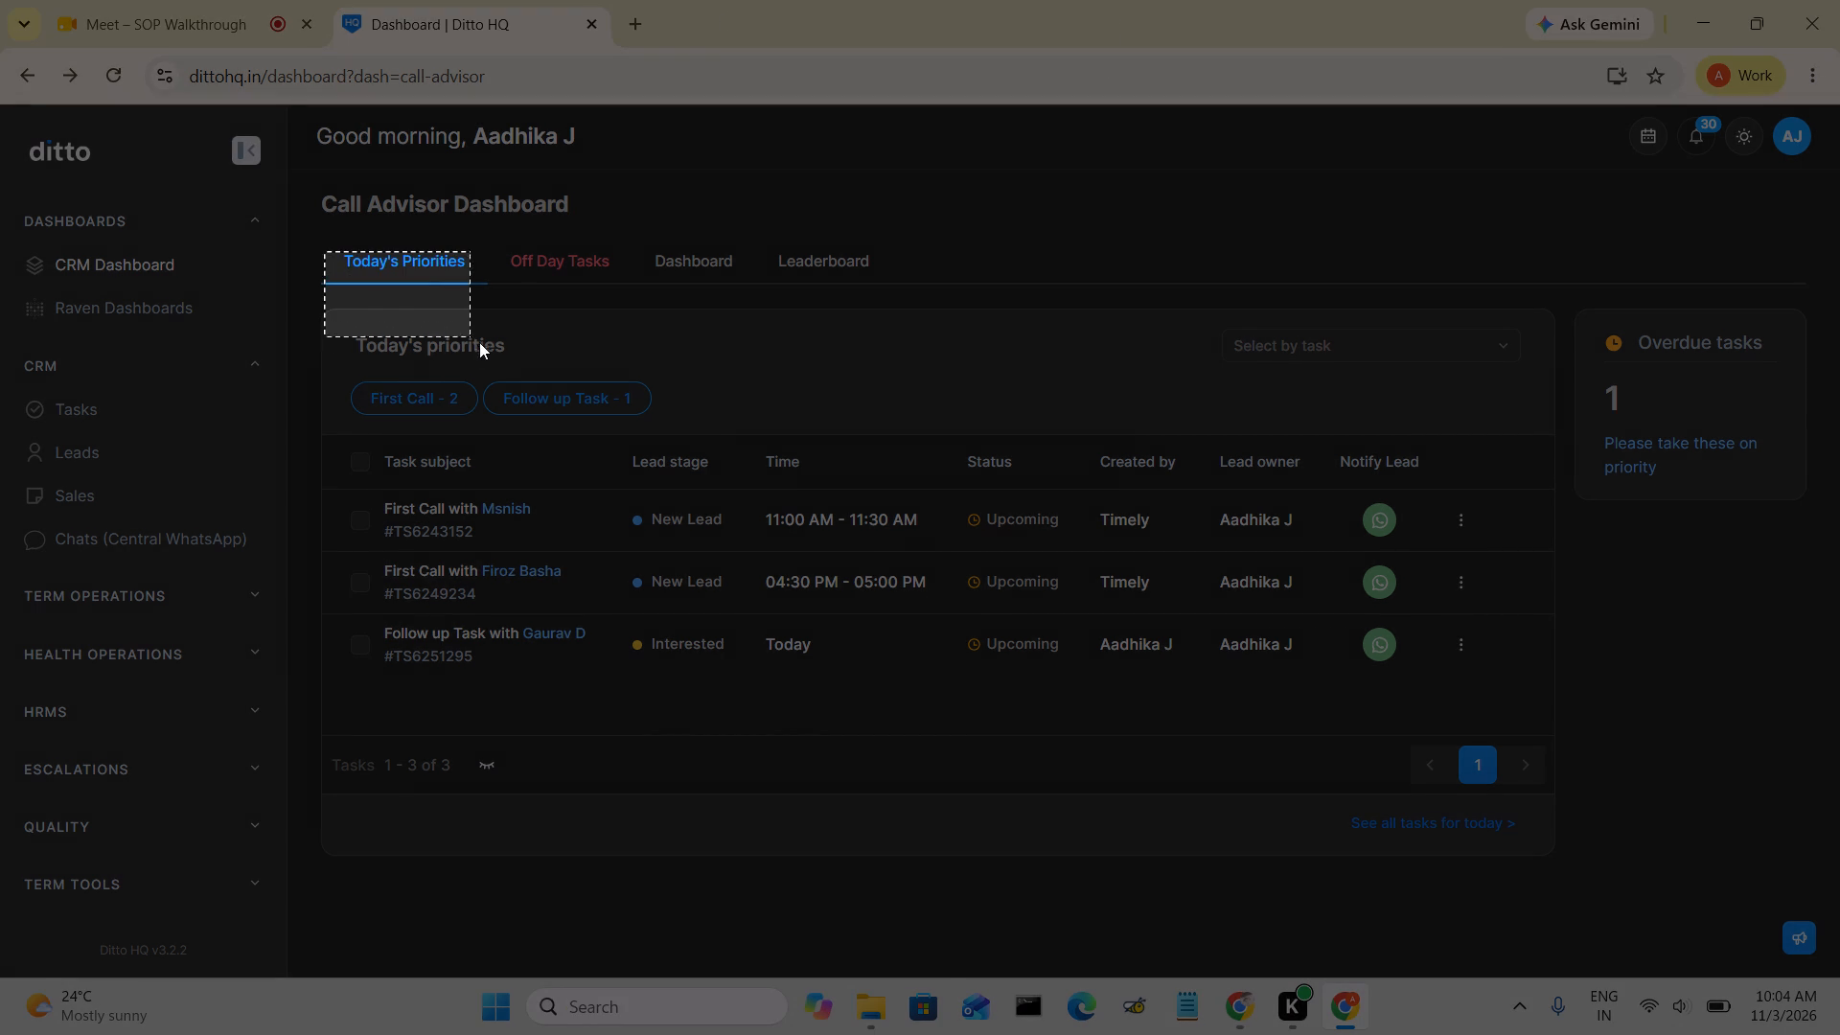
{"action": "left_click_drag", "start_coordinate": [479, 342], "coordinate": [948, 683]}
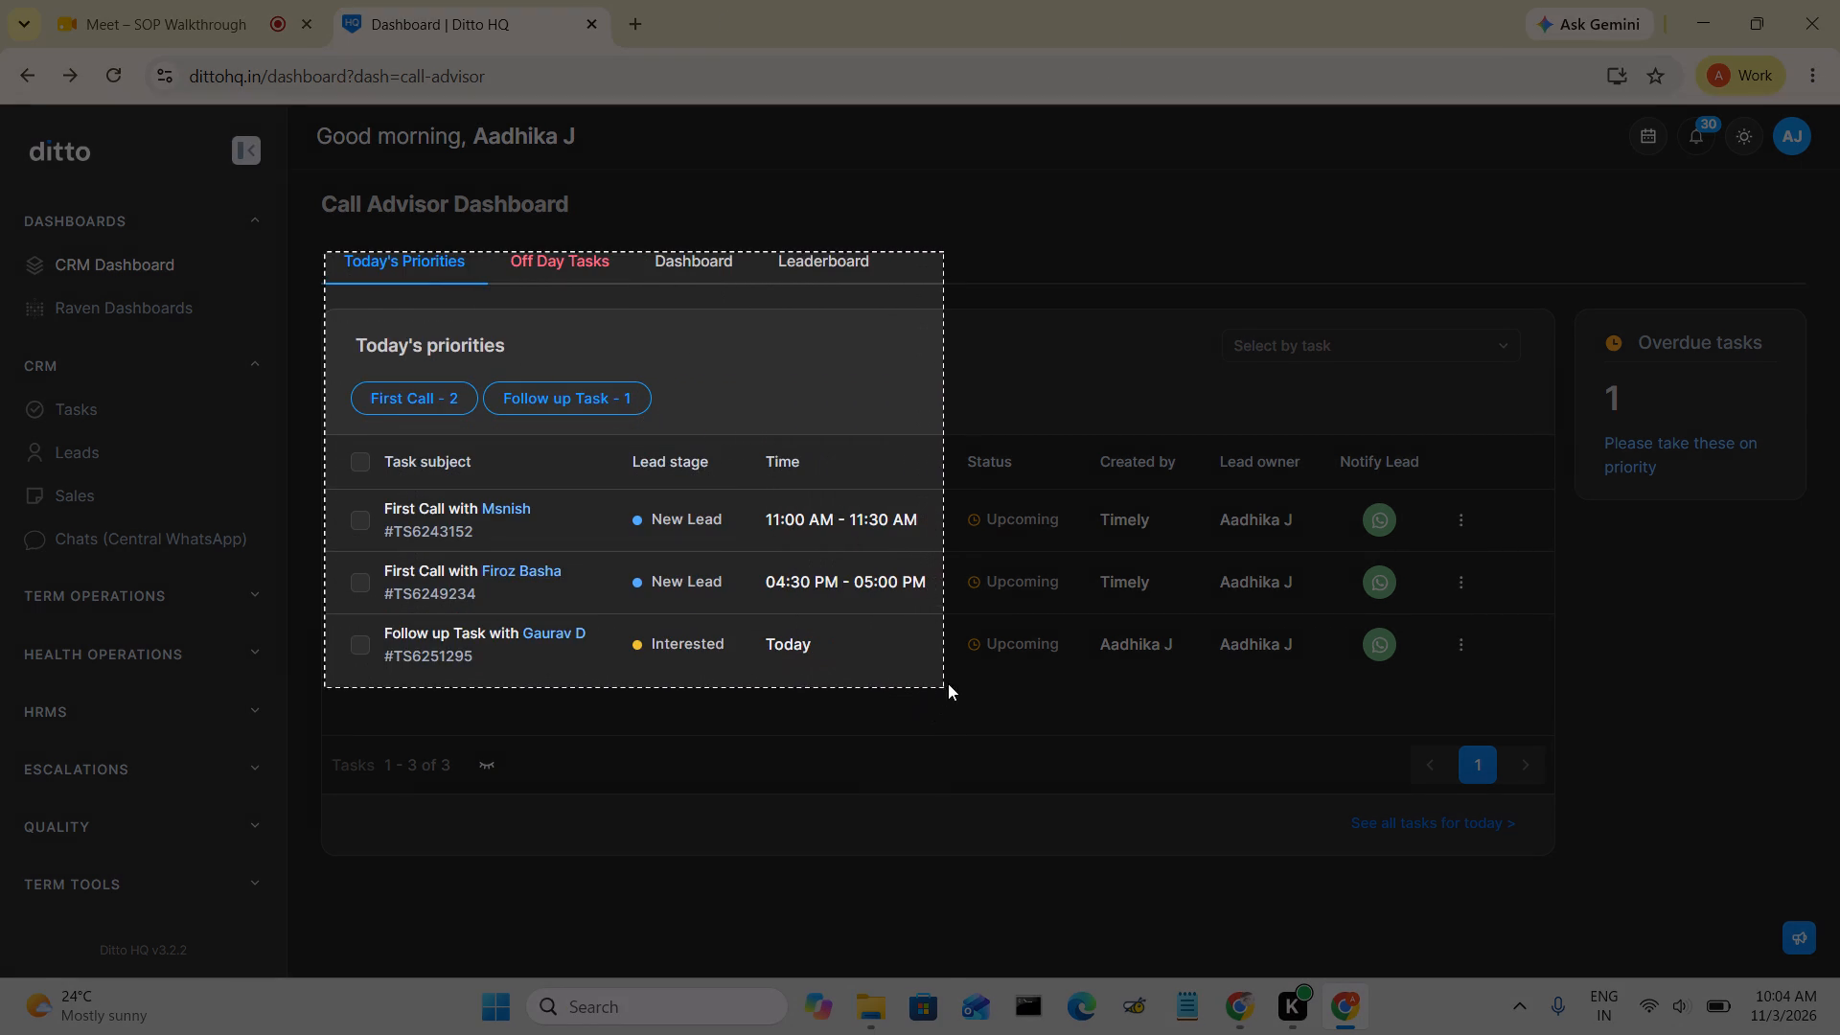
{"action": "left_click_drag", "start_coordinate": [948, 683], "coordinate": [1387, 715]}
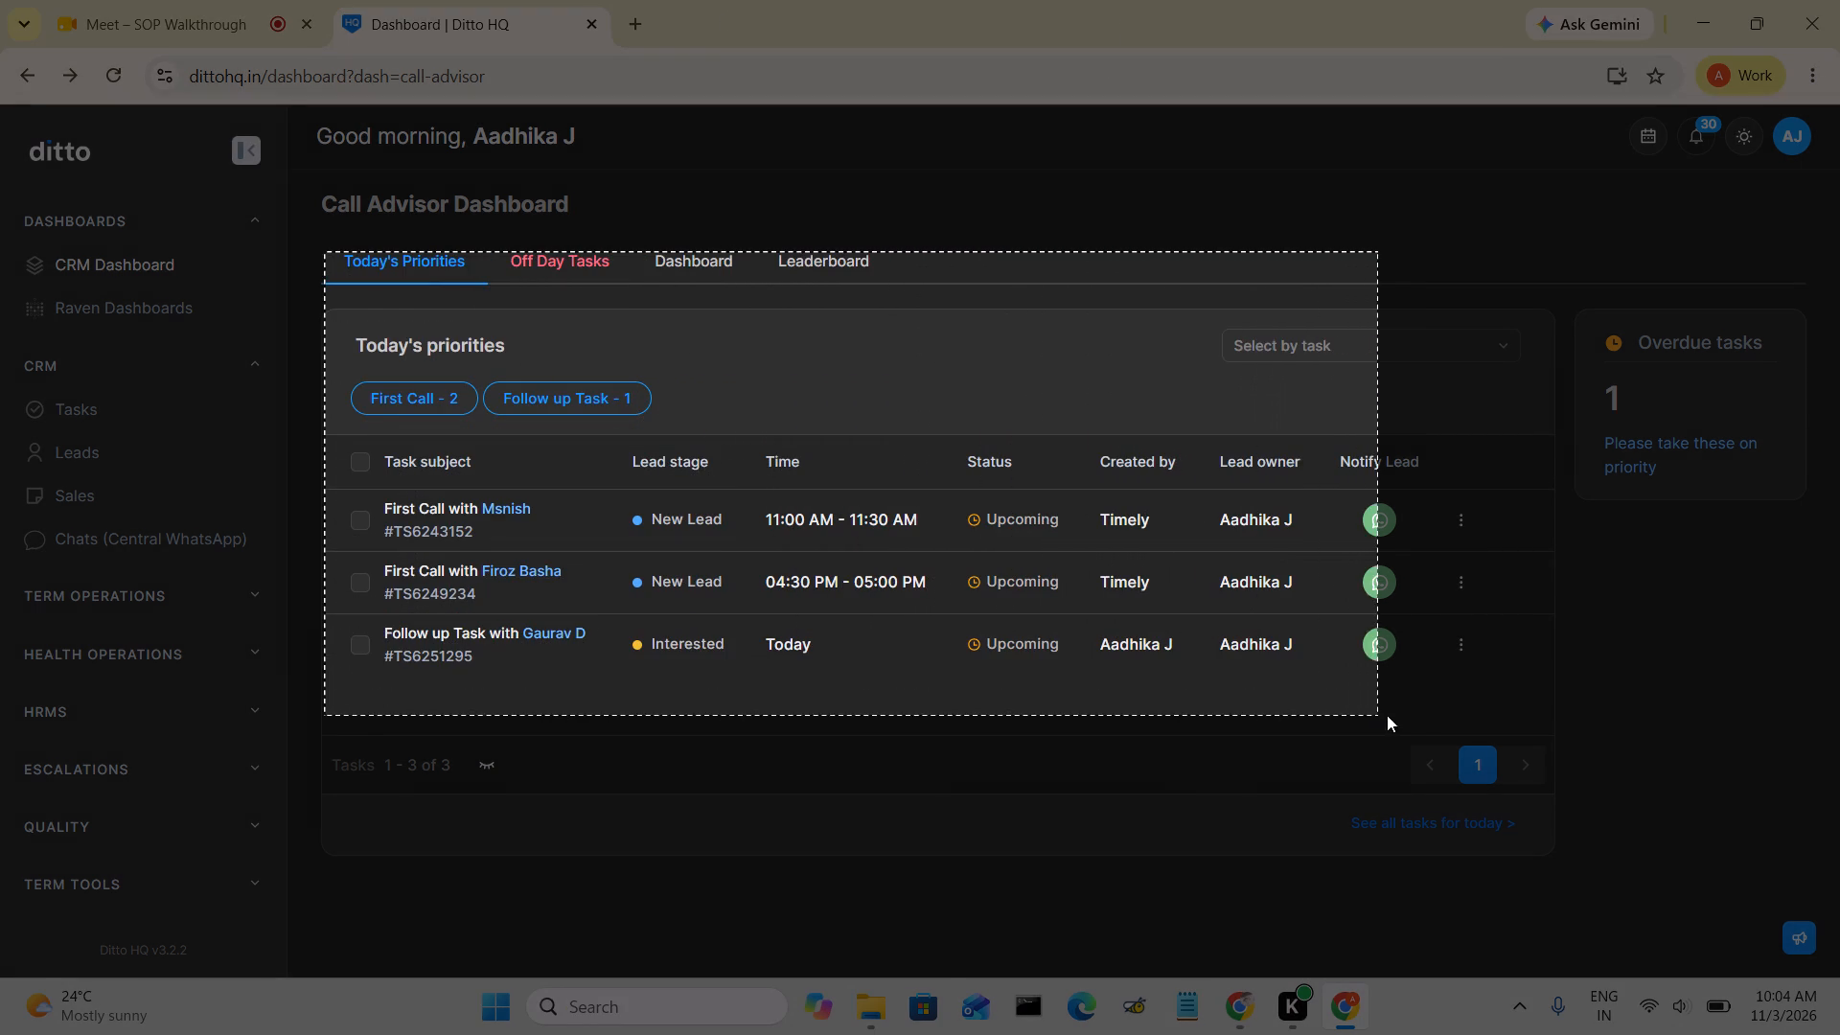
{"action": "left_click_drag", "start_coordinate": [1387, 715], "coordinate": [1565, 739]}
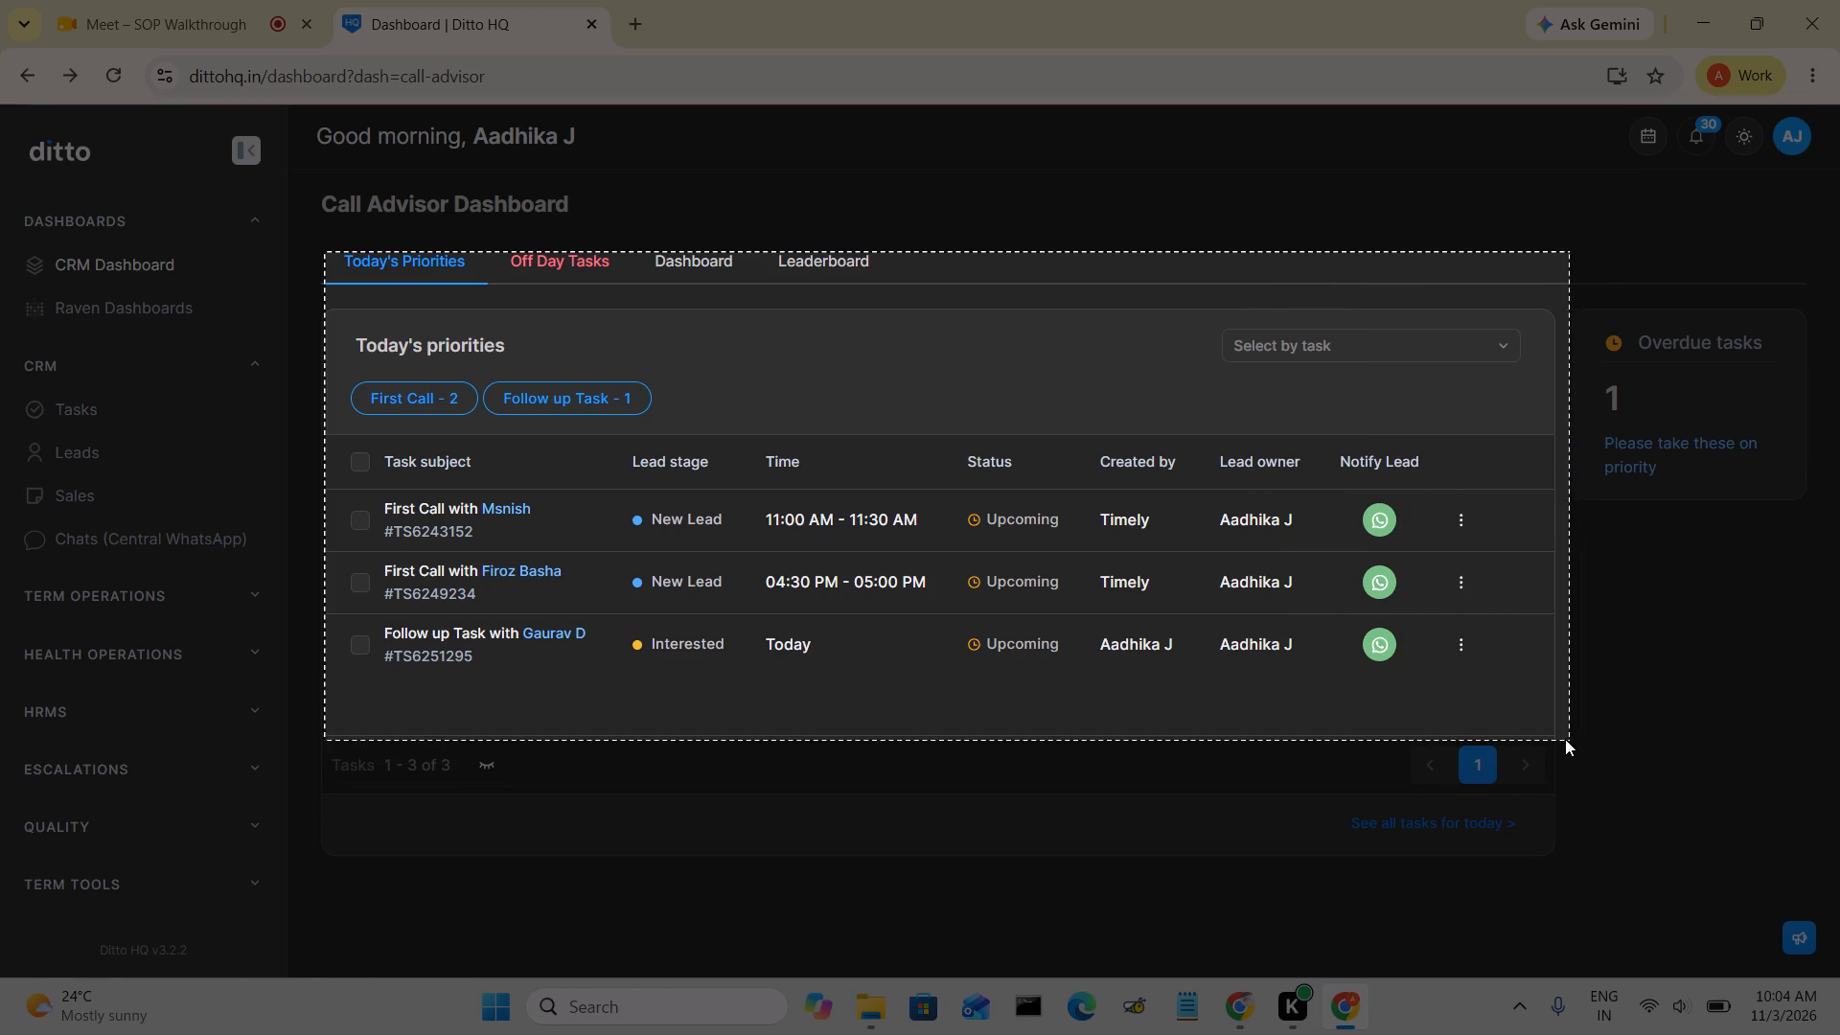
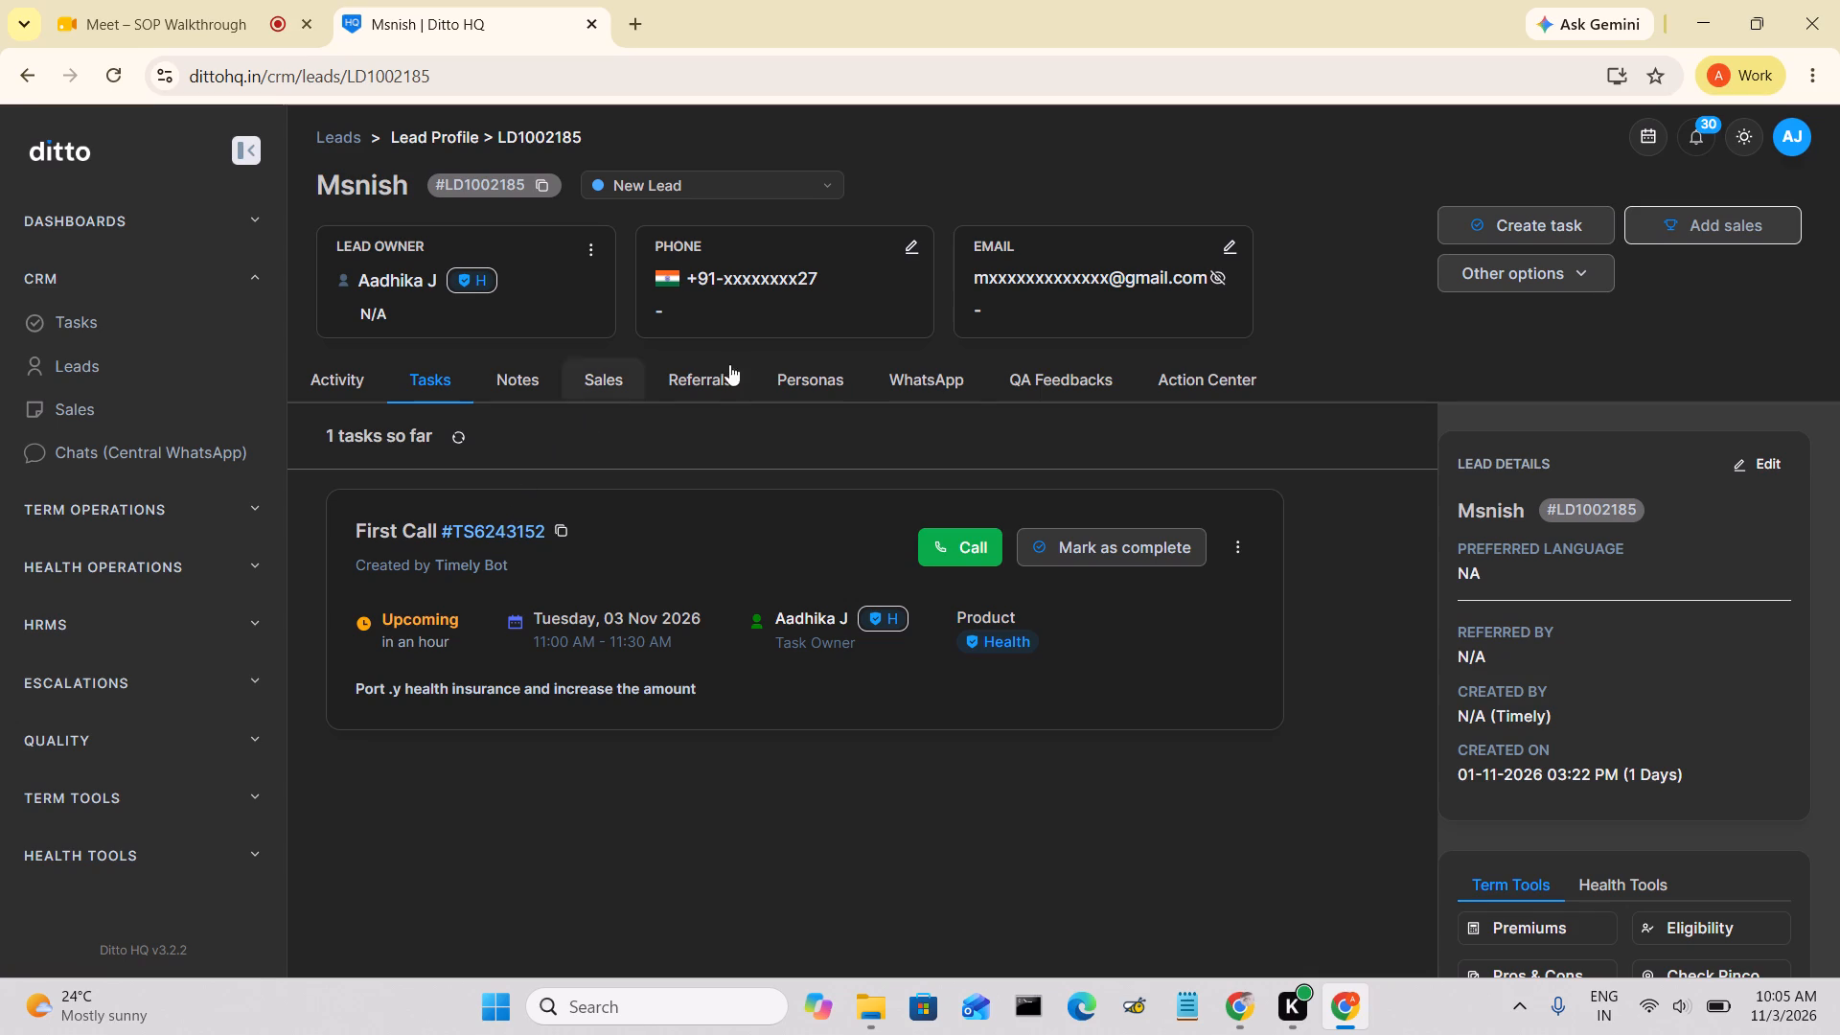
In Msnish's WhatsApp chat, search the message templates for "mo" and choose the /morning_message template.
{"action": "left_click", "coordinate": [935, 383]}
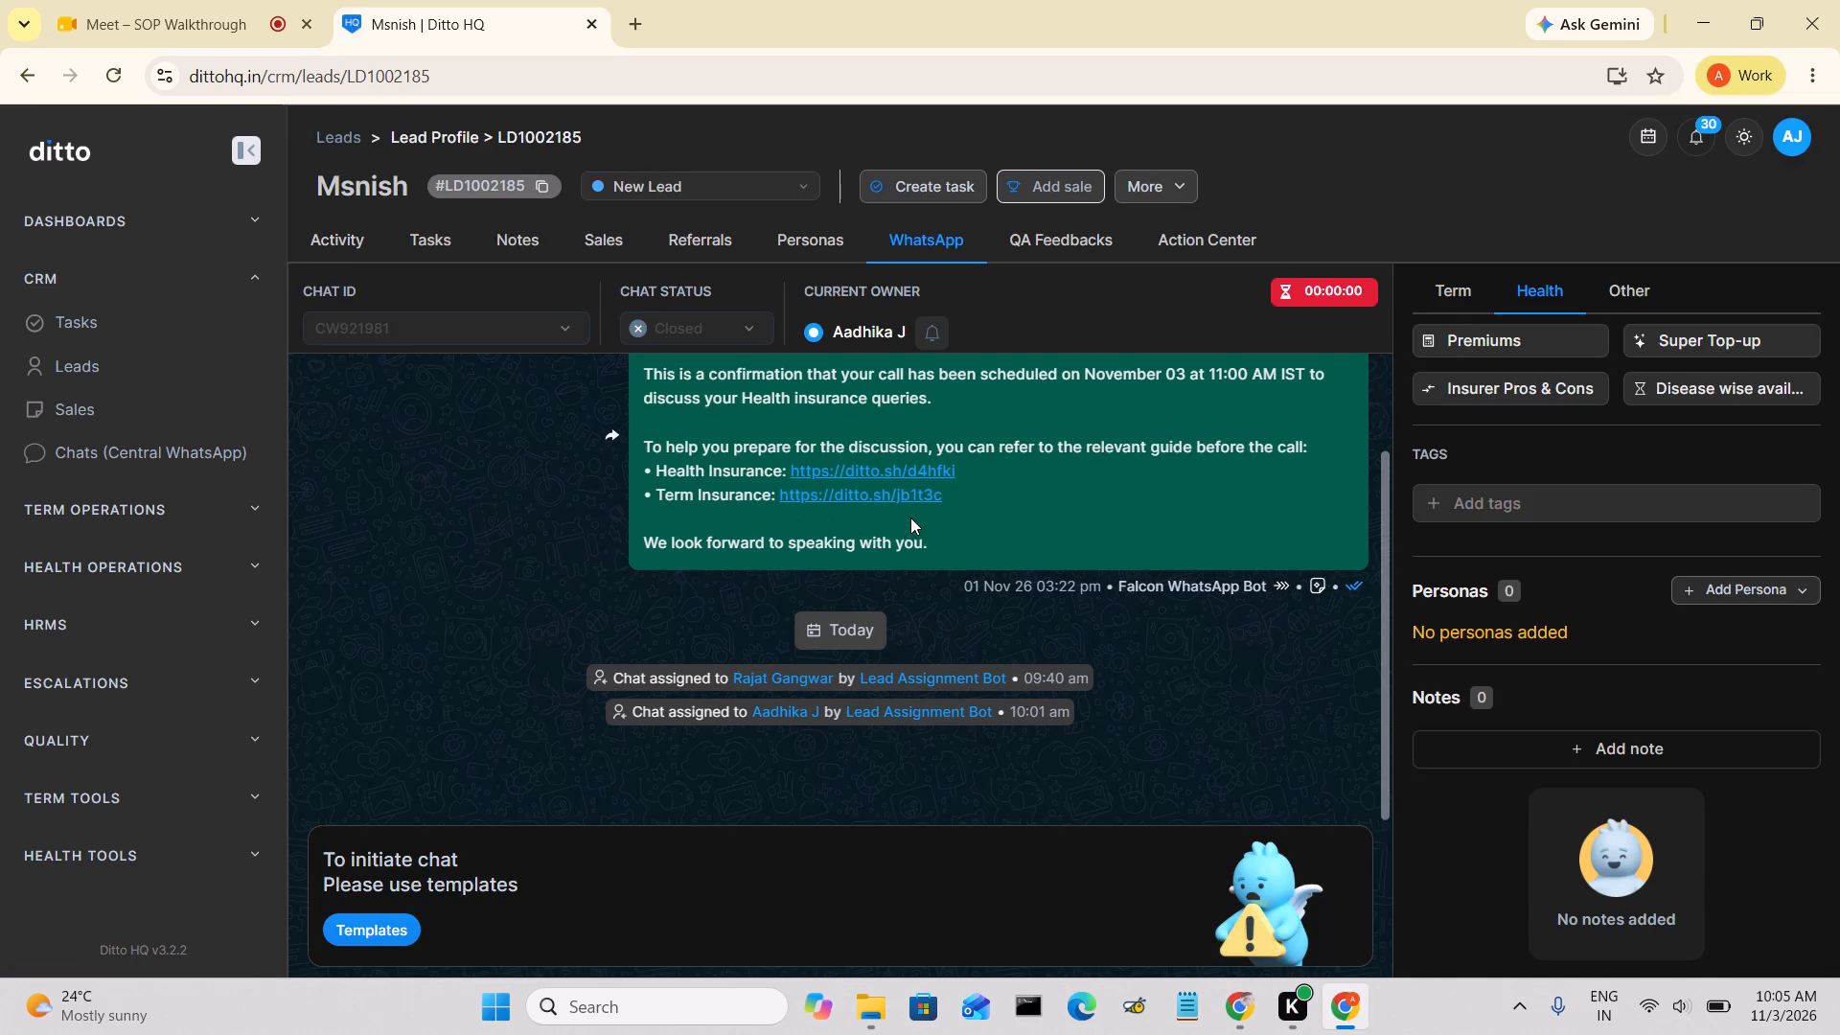
{"action": "left_click", "coordinate": [373, 939]}
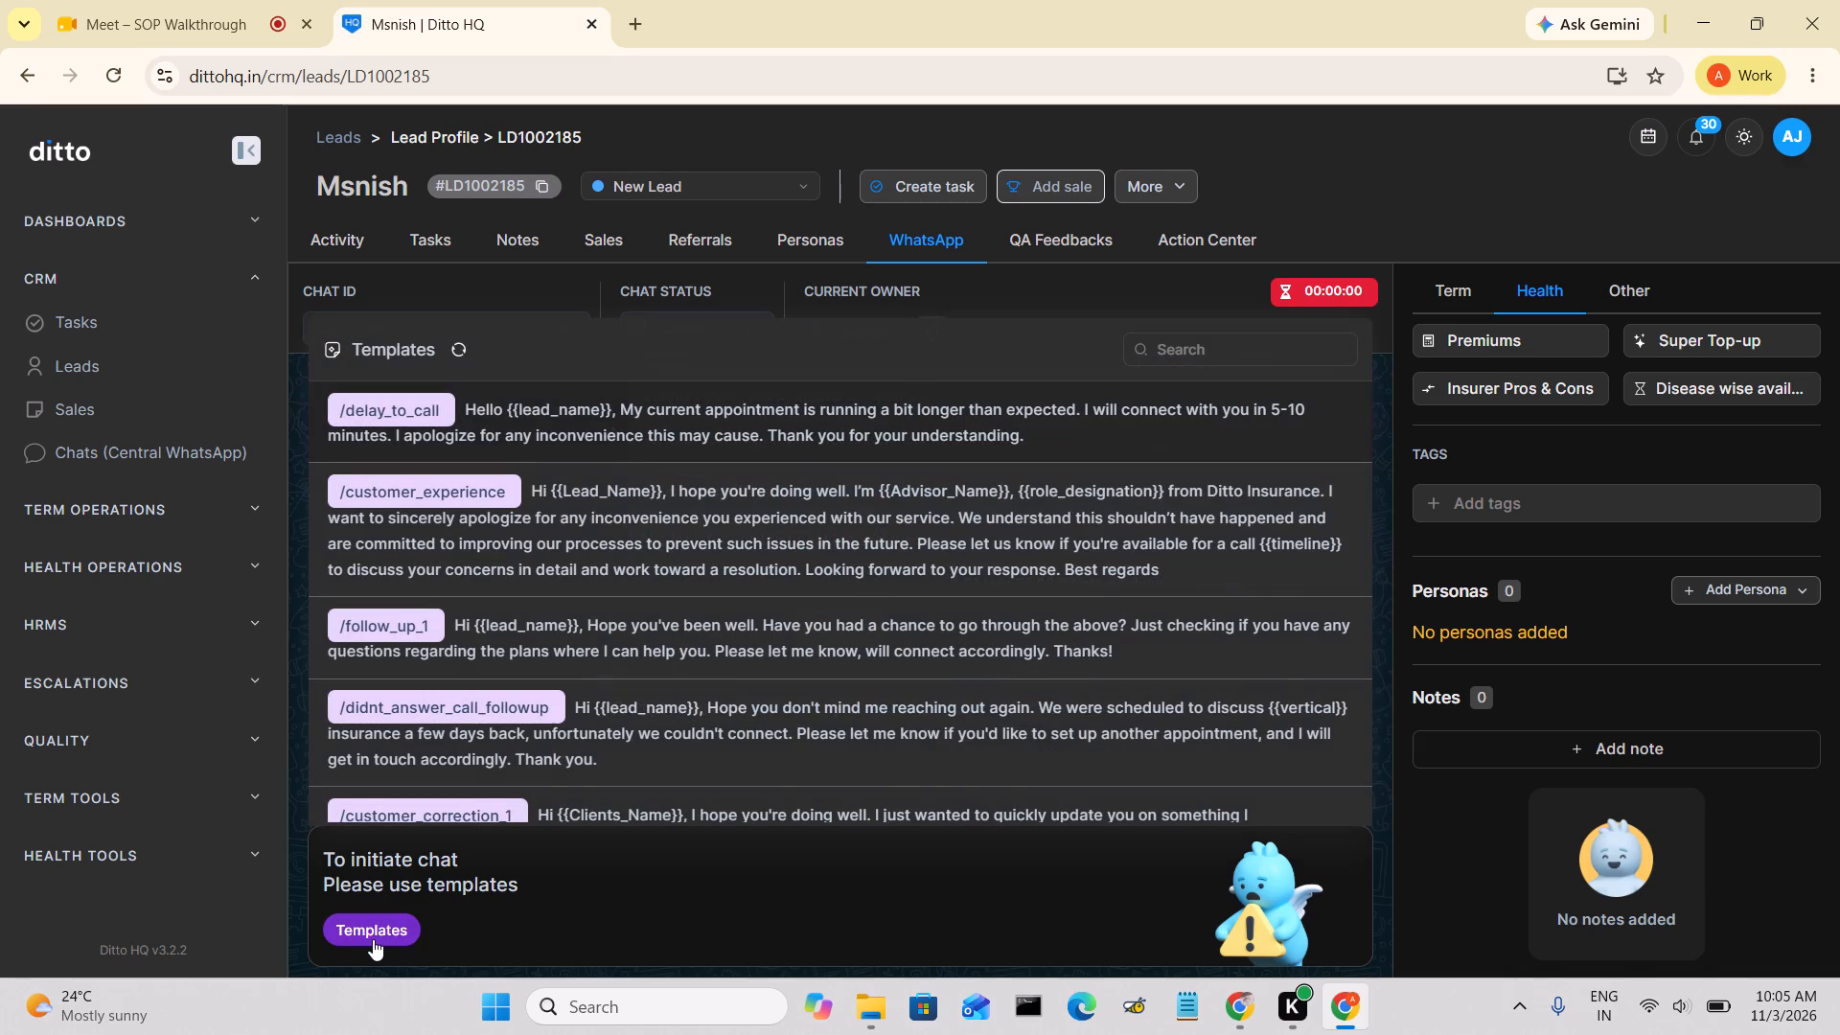
{"action": "left_click", "coordinate": [1226, 333]}
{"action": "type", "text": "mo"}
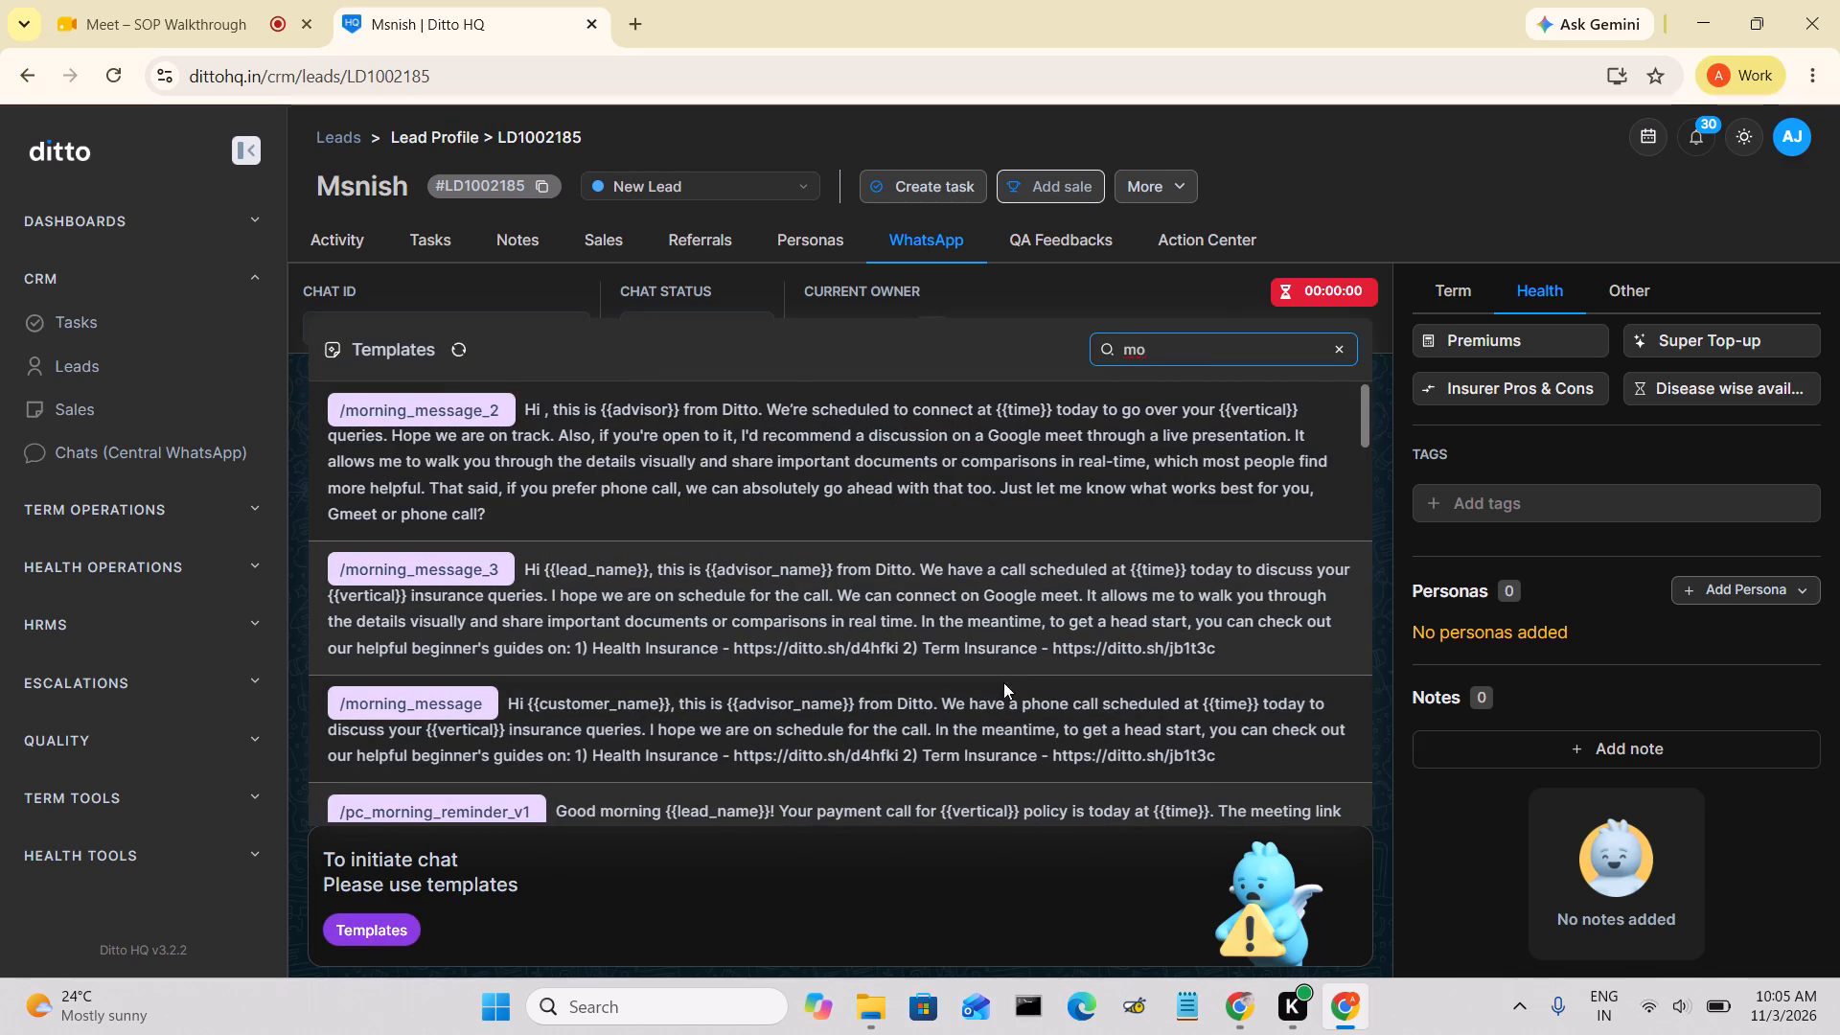
{"action": "left_click", "coordinate": [957, 733]}
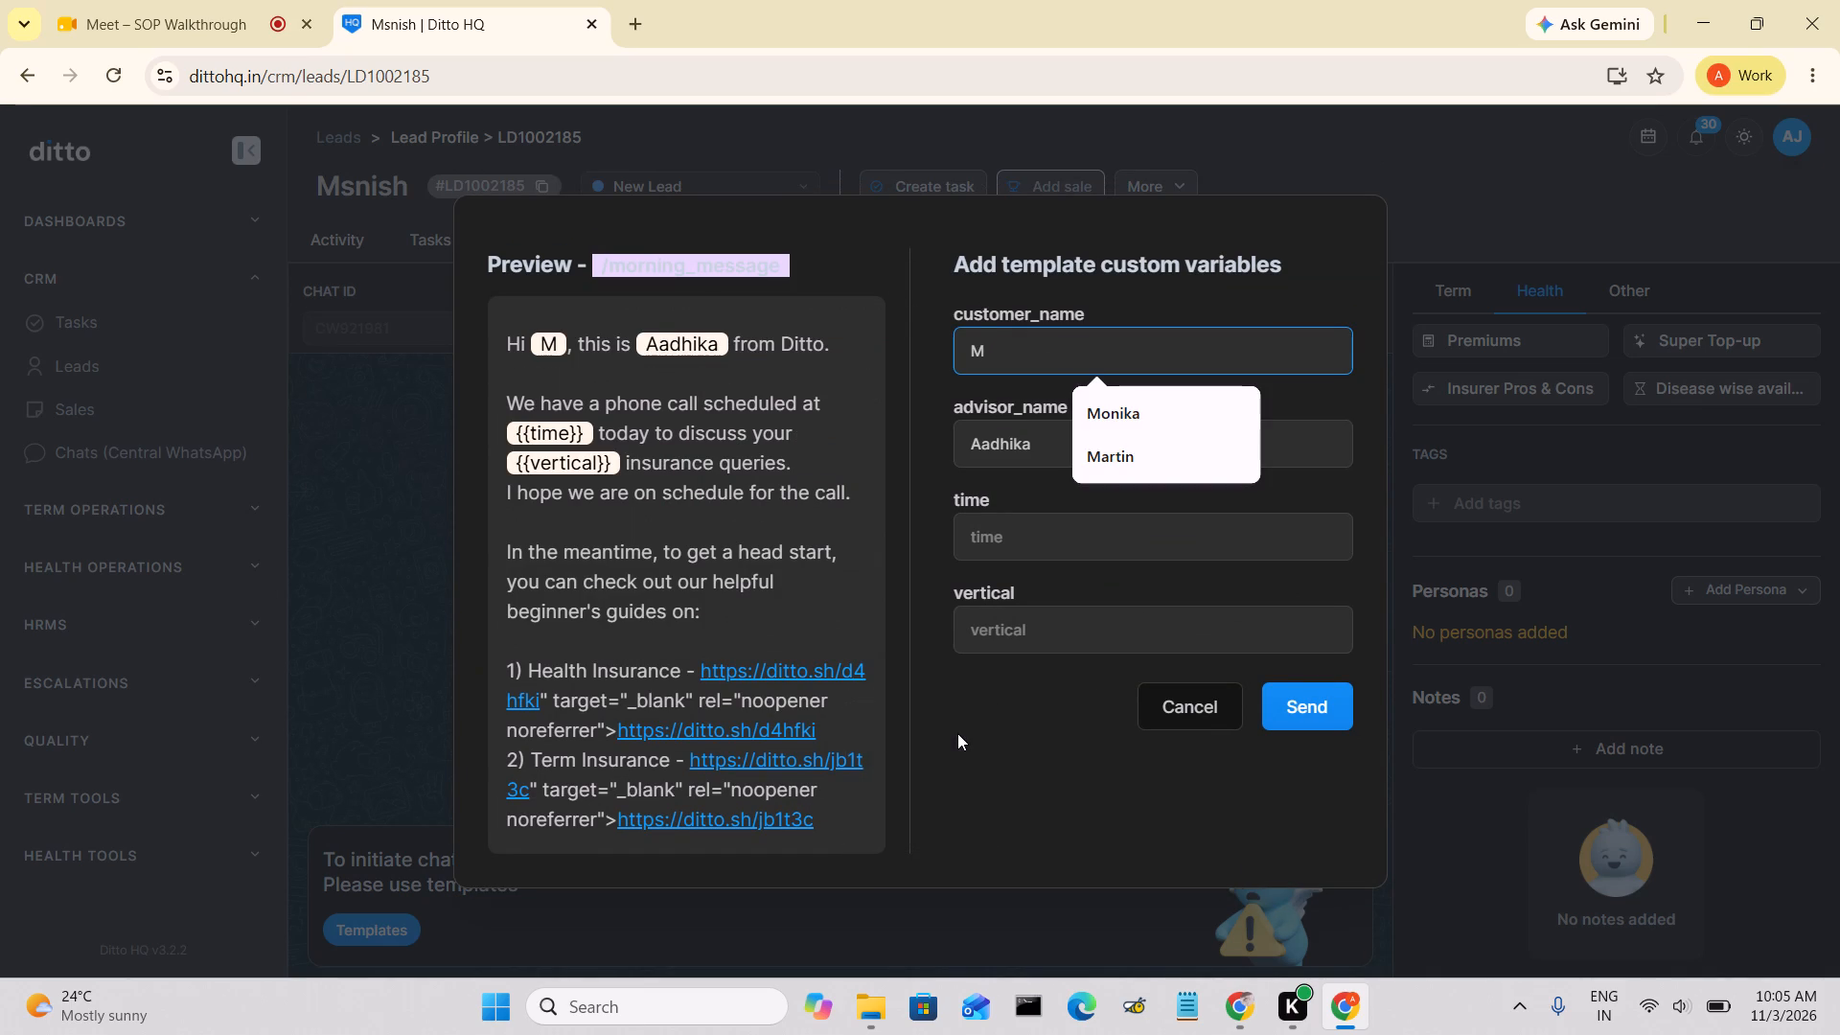
Fill the template with customer name Msnish, time 11am and vertical health, and send it to the lead.
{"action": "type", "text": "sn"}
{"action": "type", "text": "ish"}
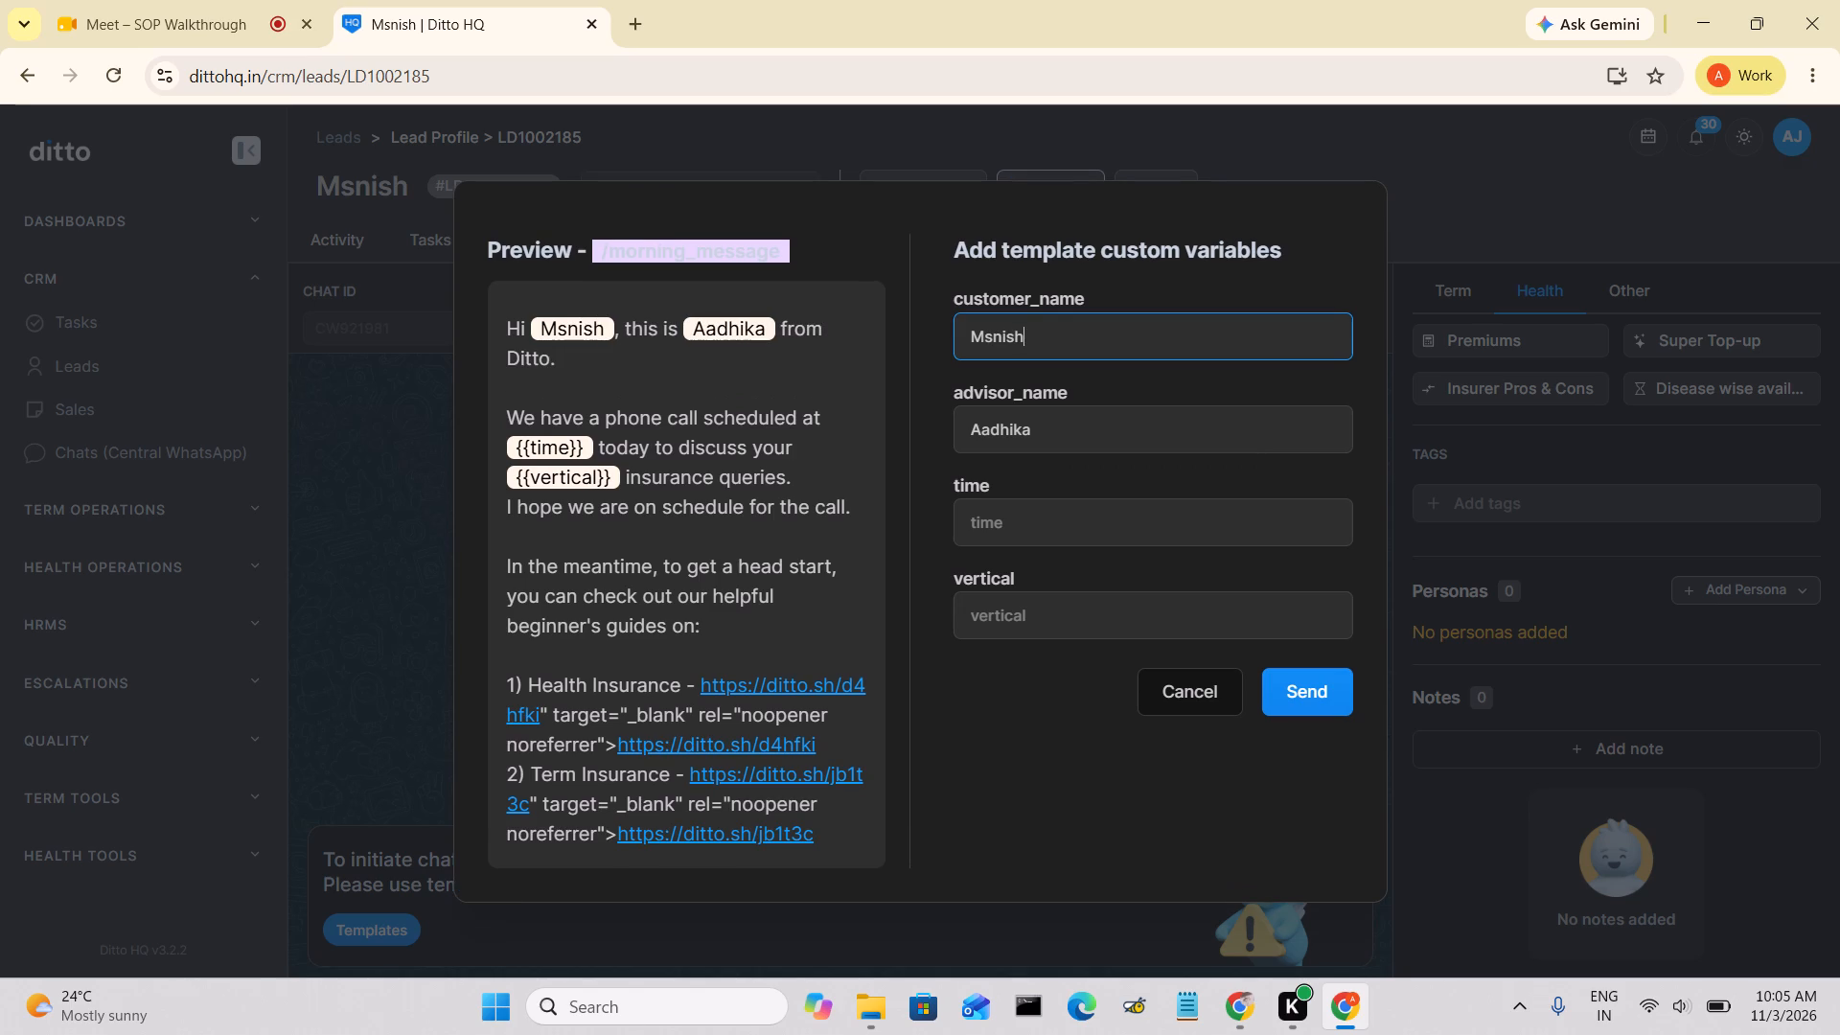
{"action": "left_click", "coordinate": [1067, 516]}
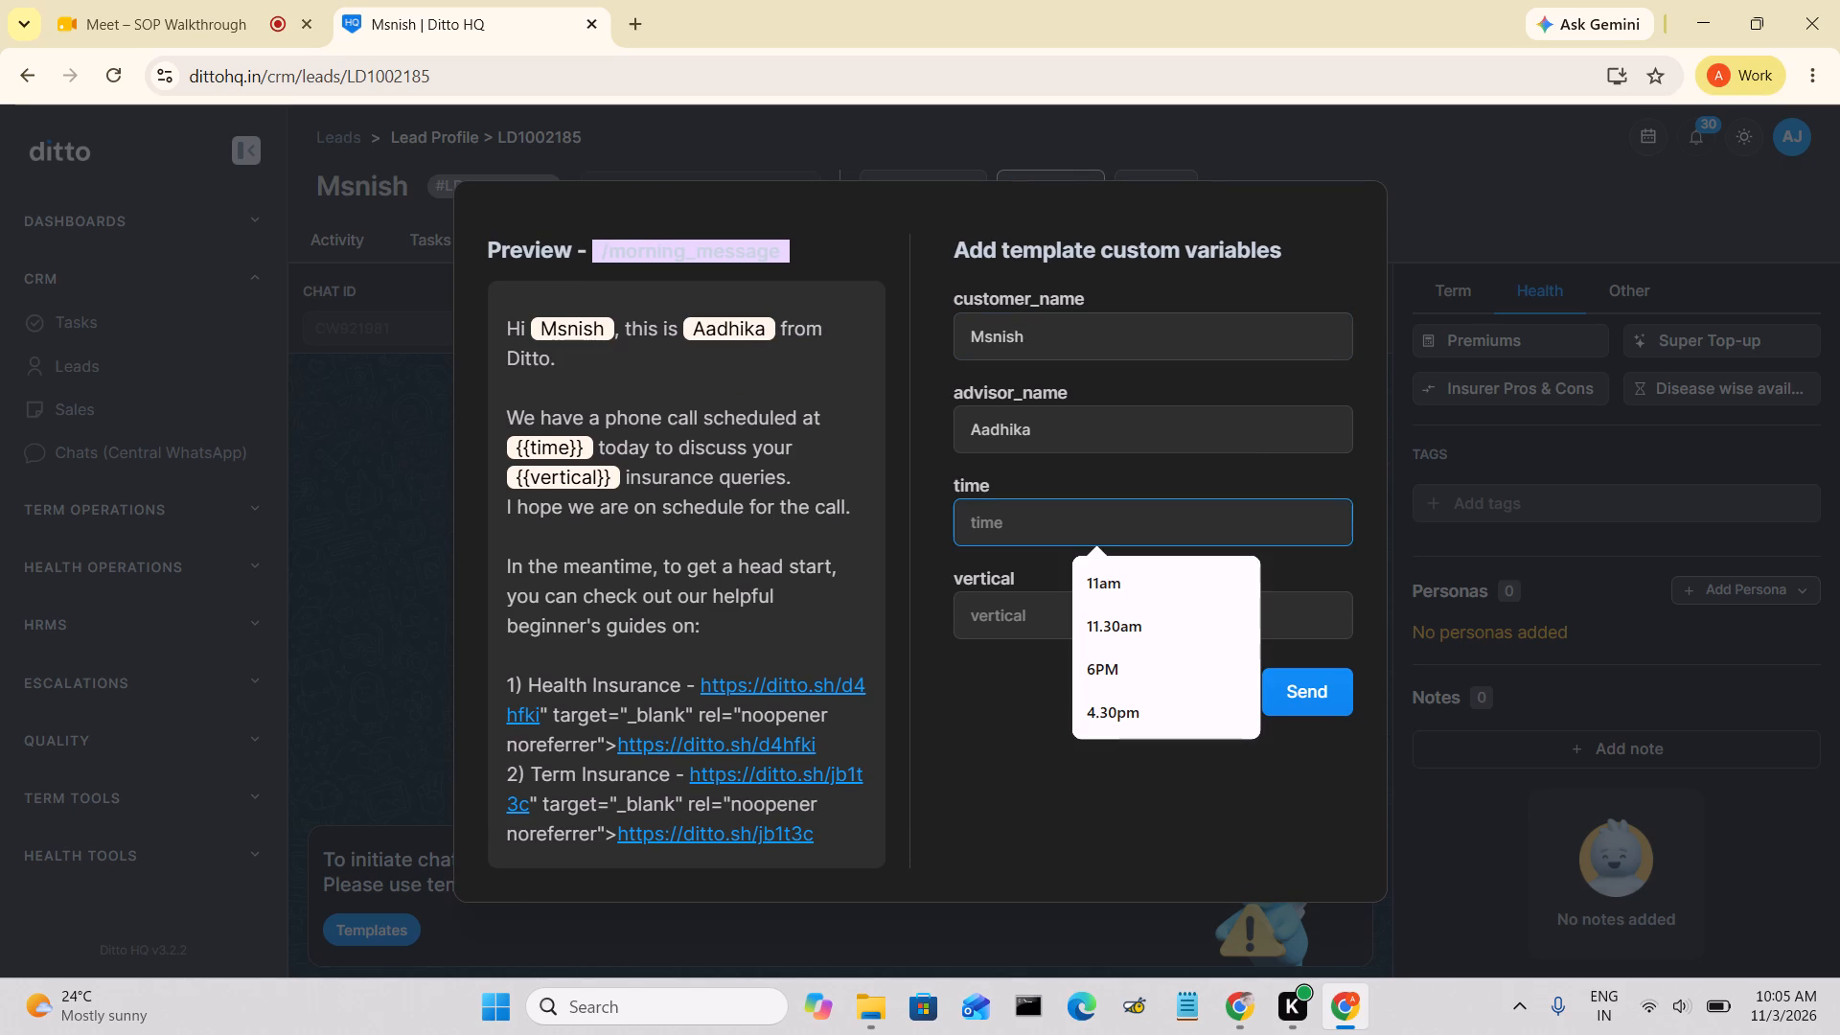
{"action": "left_click", "coordinate": [1105, 586]}
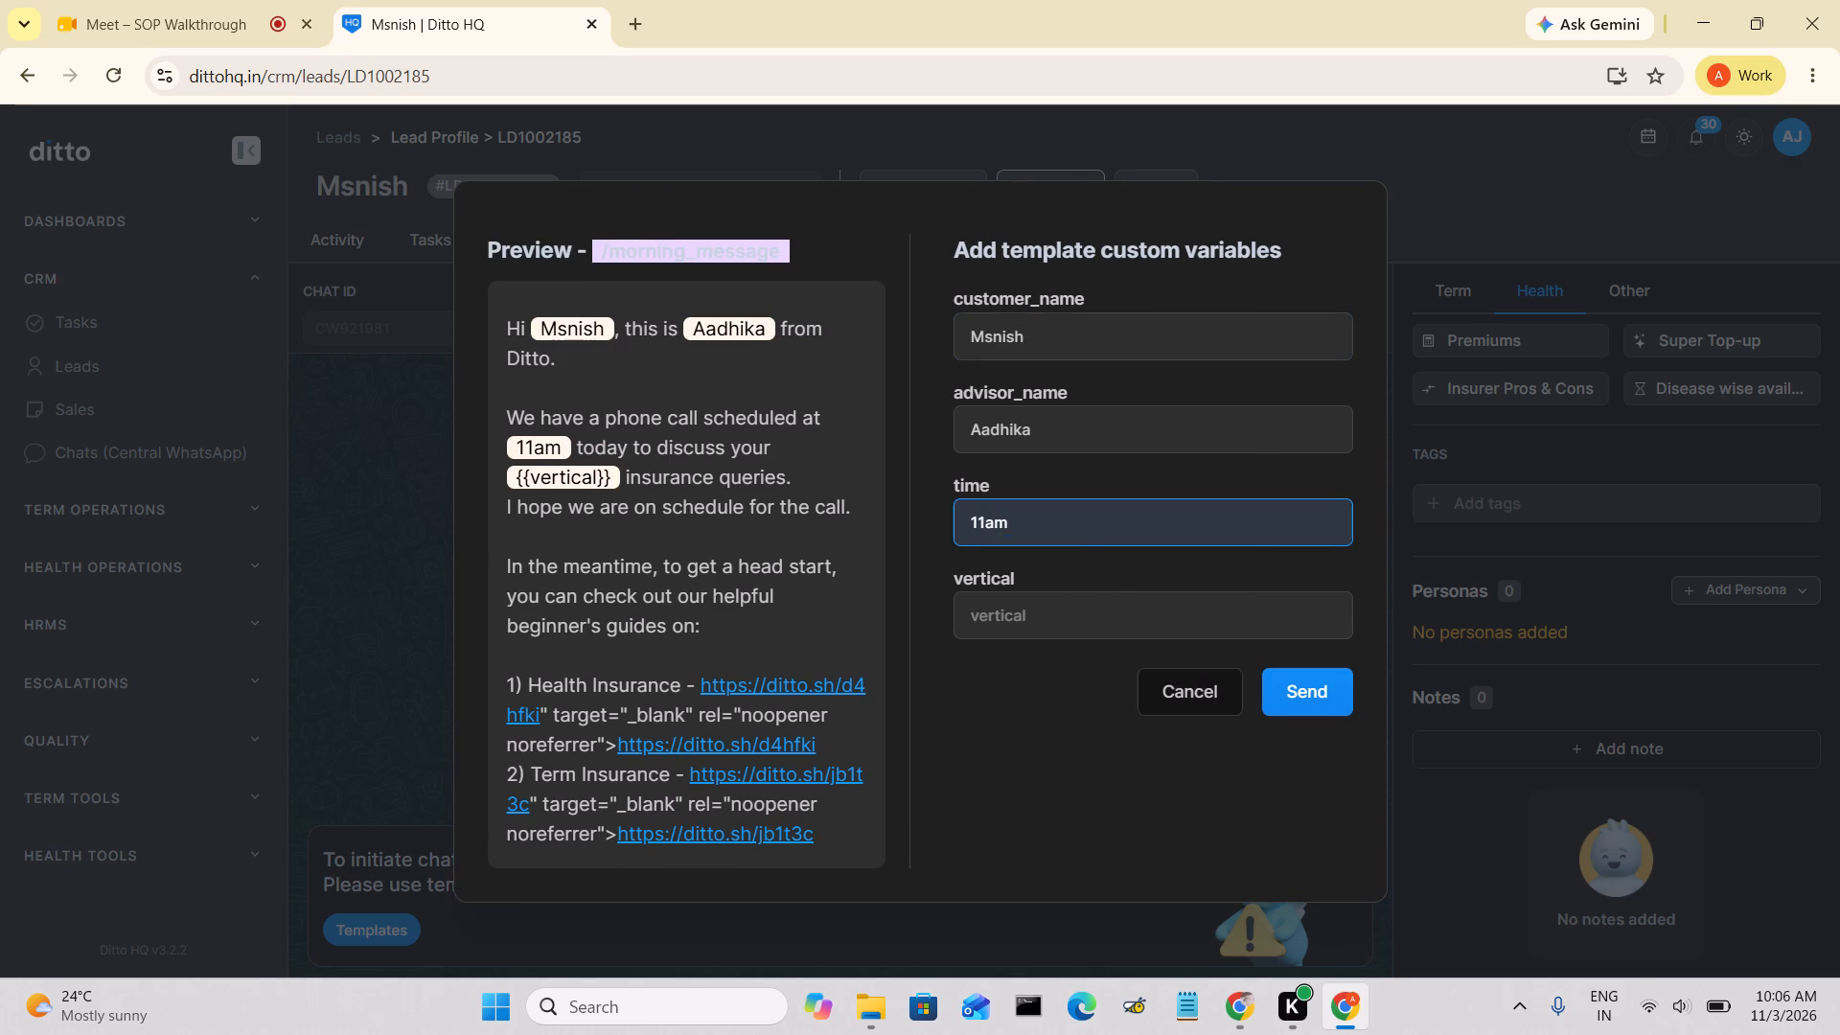
{"action": "left_click", "coordinate": [1029, 613]}
{"action": "left_click", "coordinate": [1120, 675]}
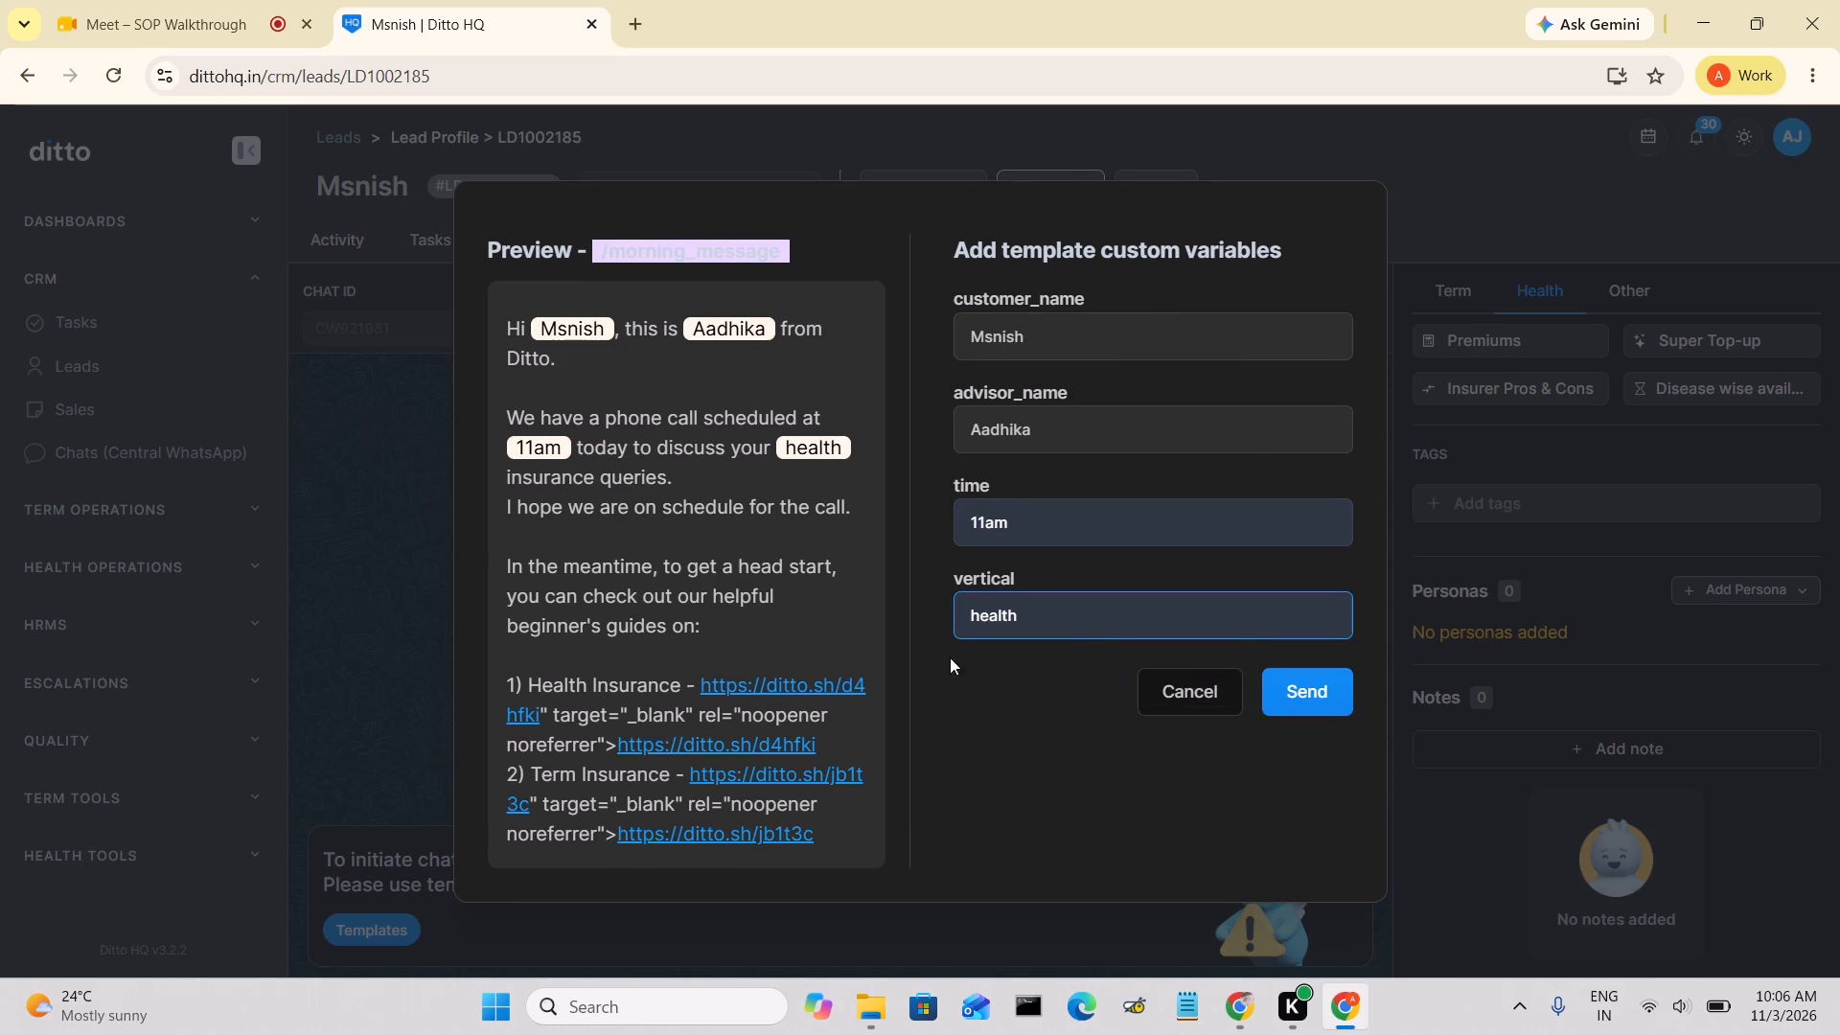
{"action": "left_click", "coordinate": [1302, 699]}
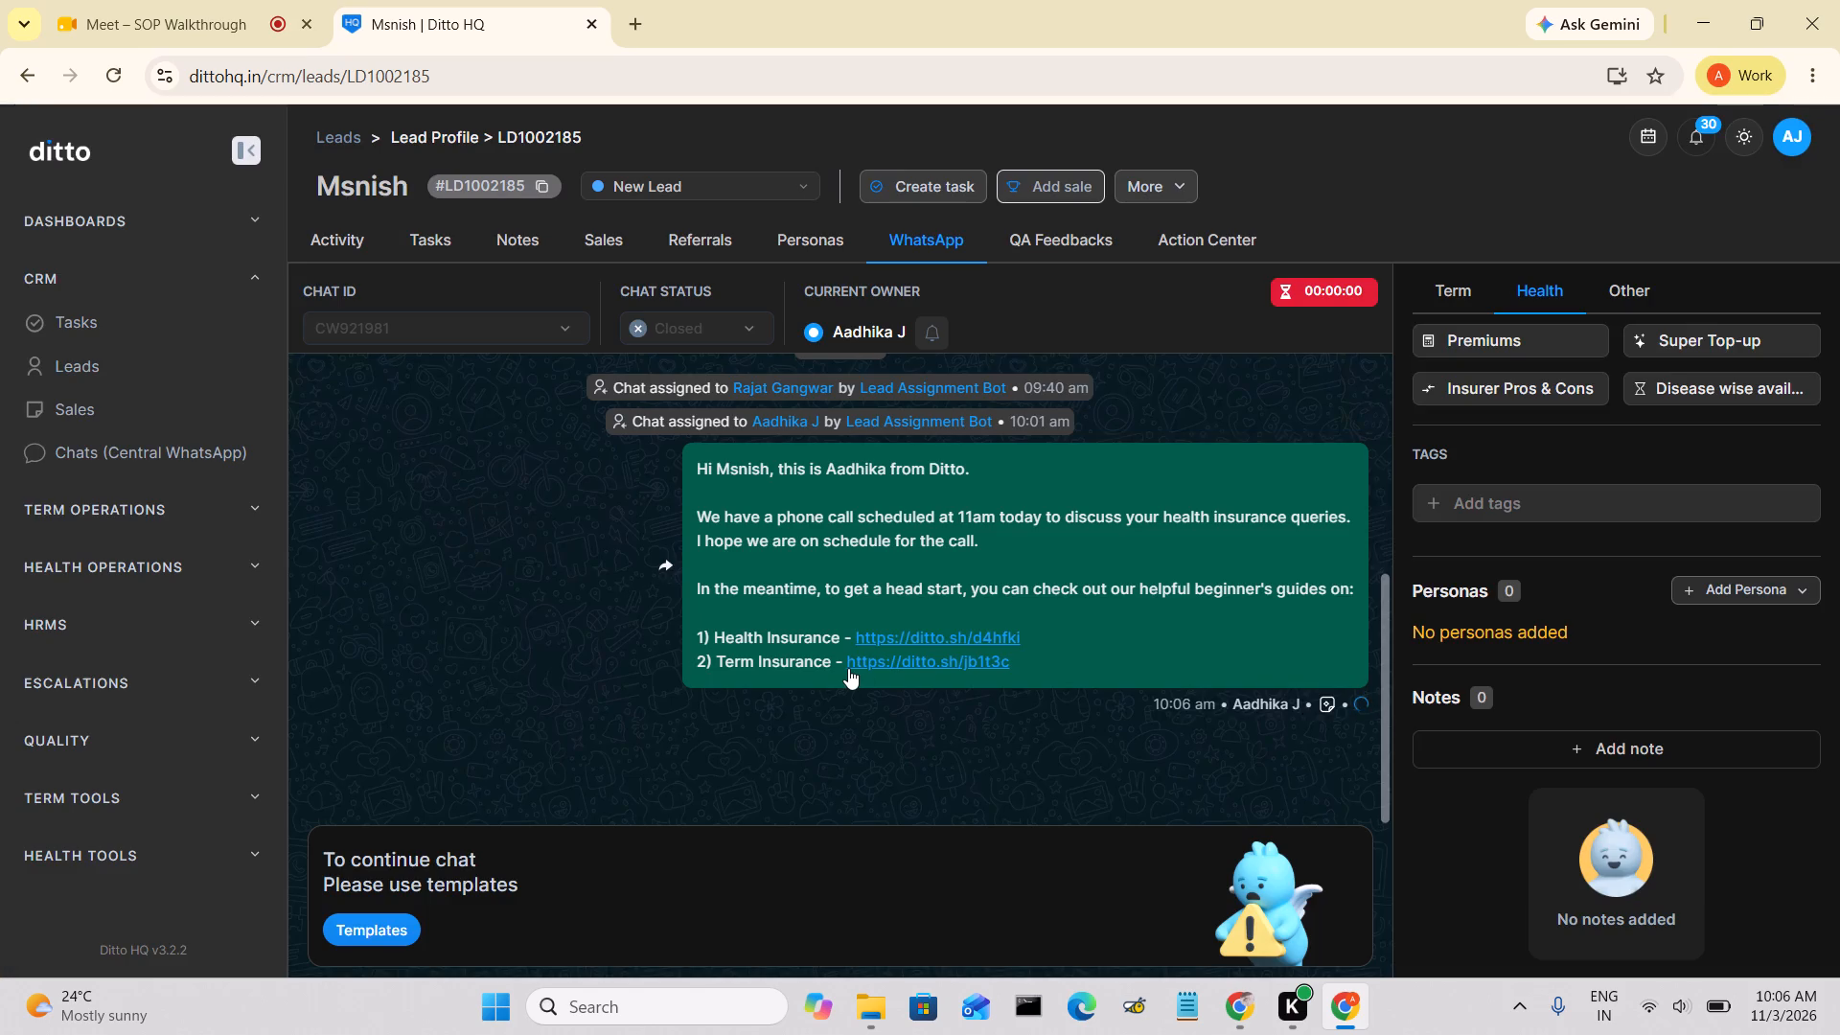
{"action": "scroll", "coordinate": [848, 668], "scroll_direction": "down", "scroll_amount": 1}
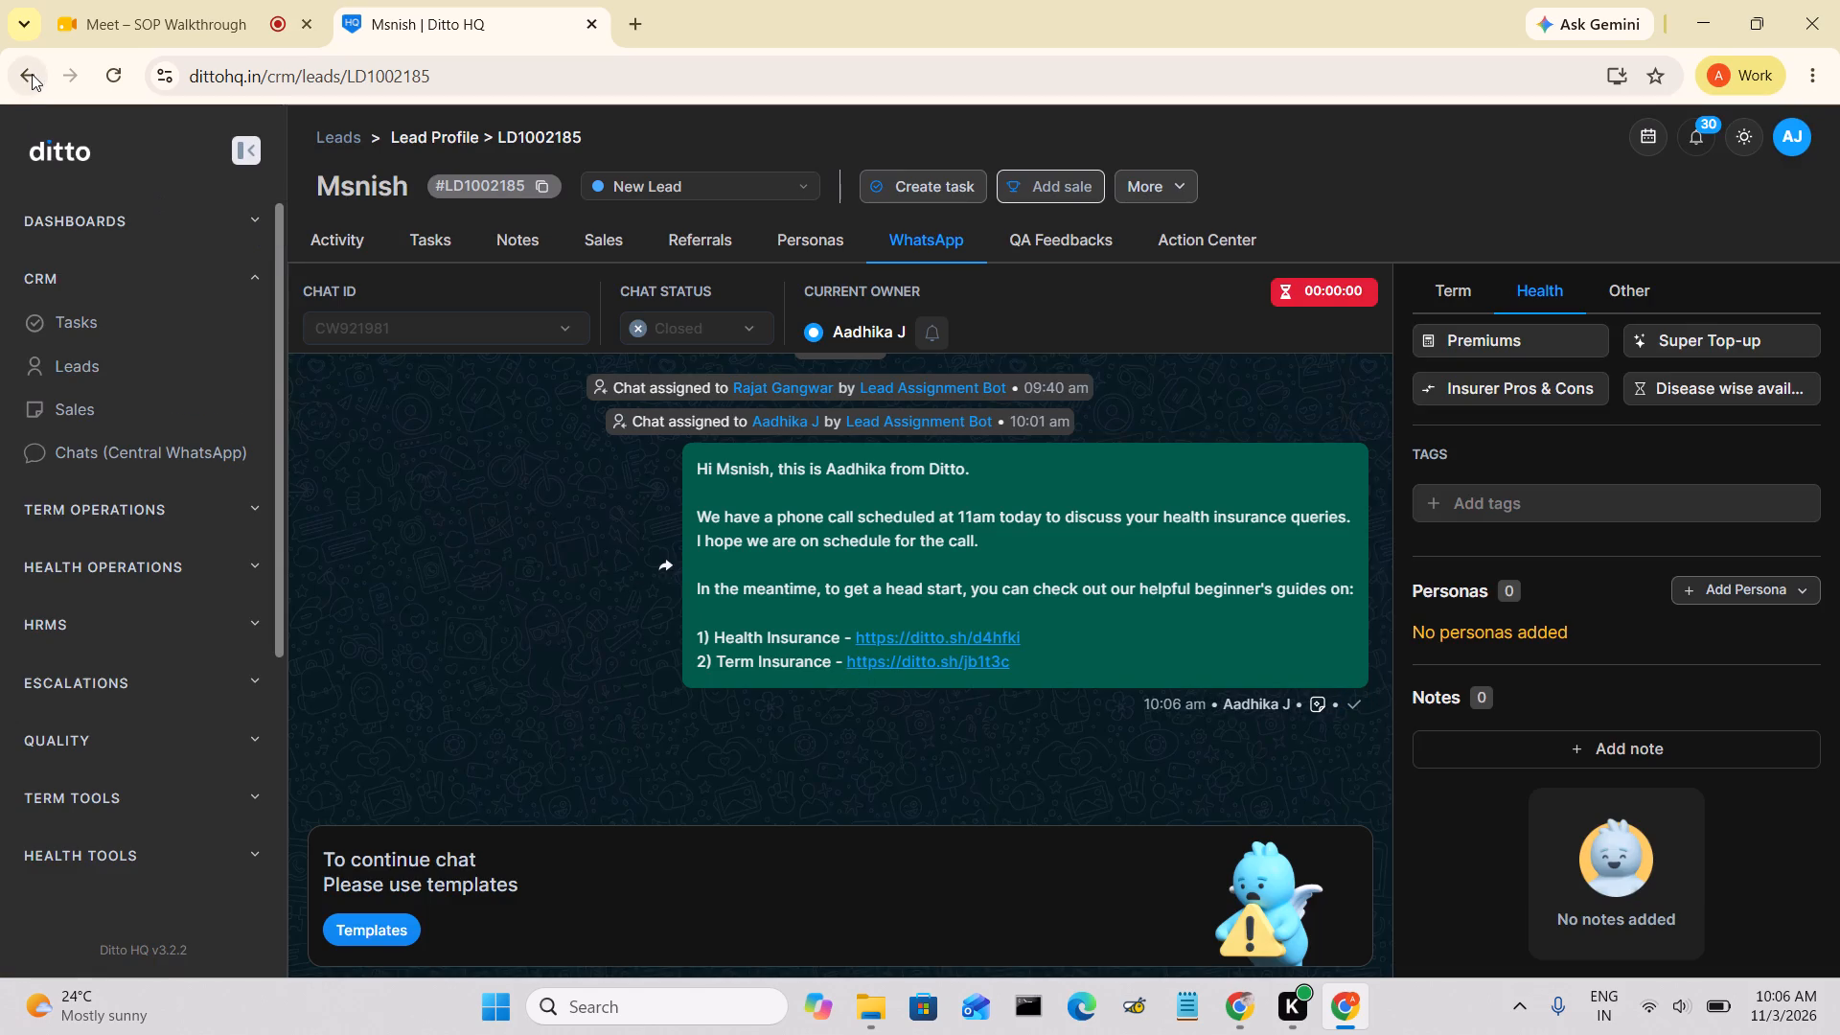
From the dashboard's 04:30 PM first-call task, open the lead's WhatsApp chat and choose the /morning_message template by searching "mor".
{"action": "left_click", "coordinate": [32, 74]}
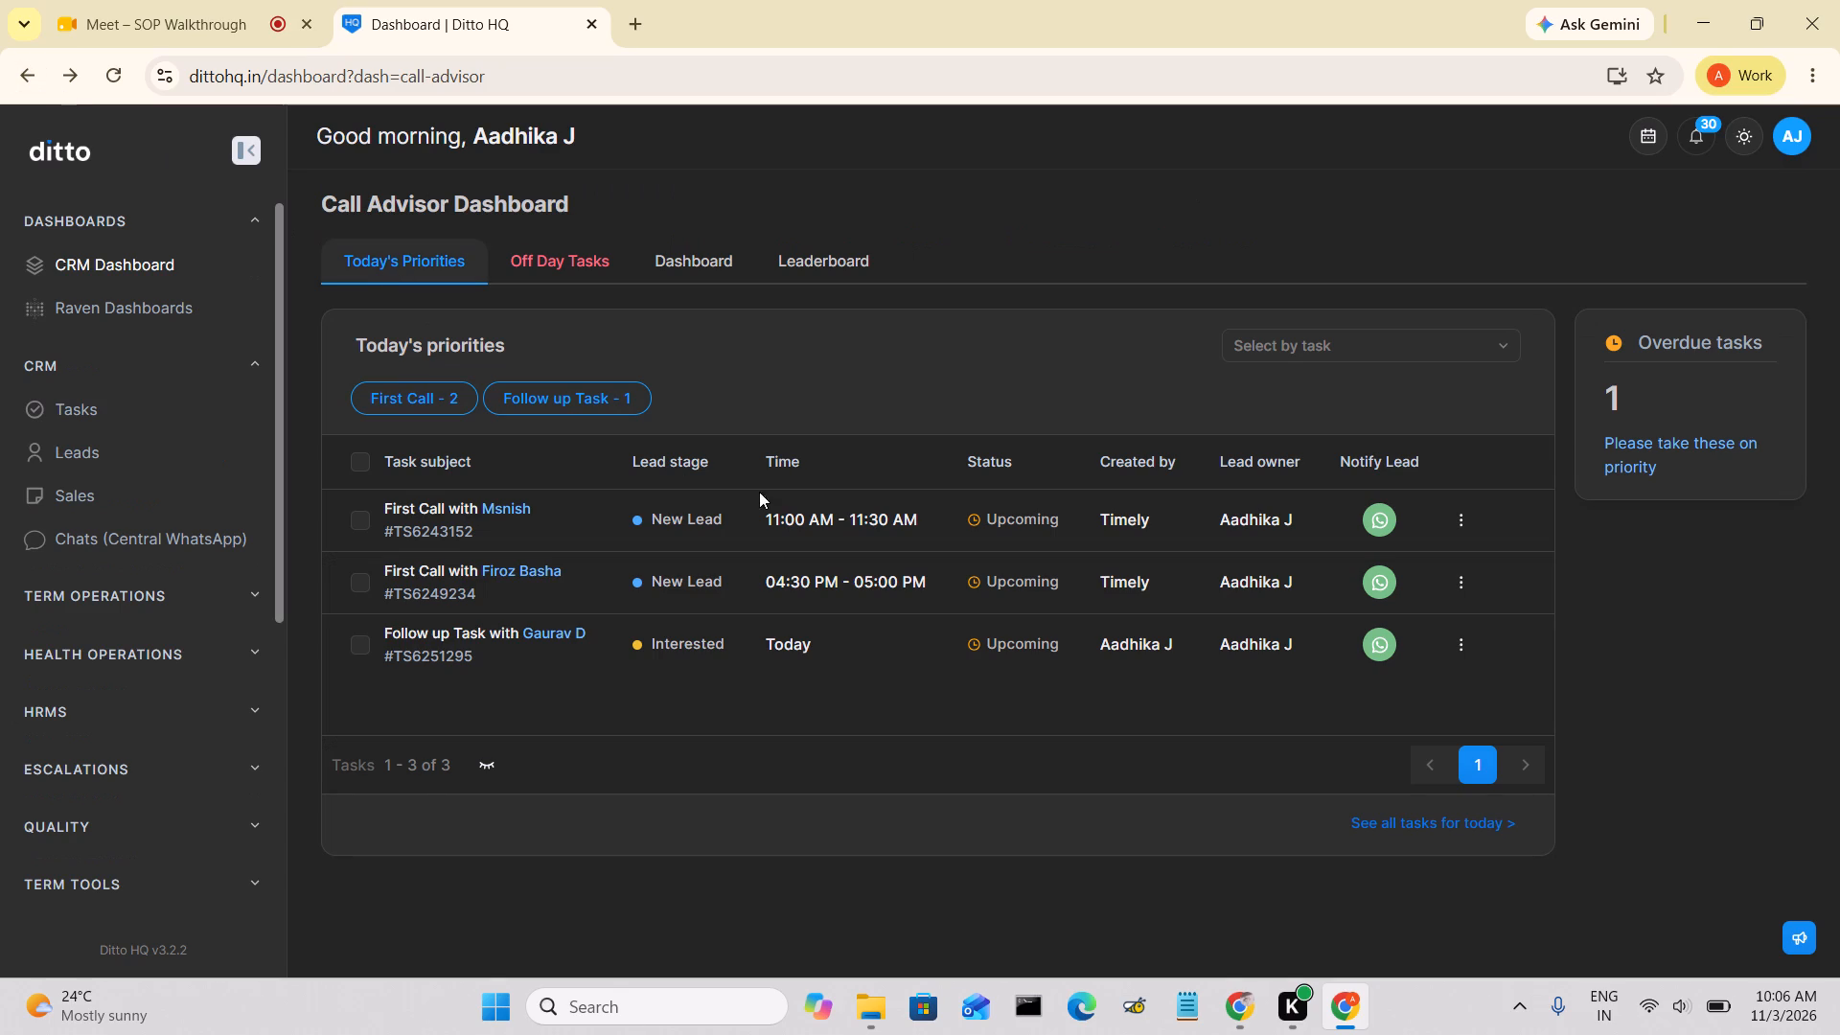
{"action": "left_click", "coordinate": [1387, 584]}
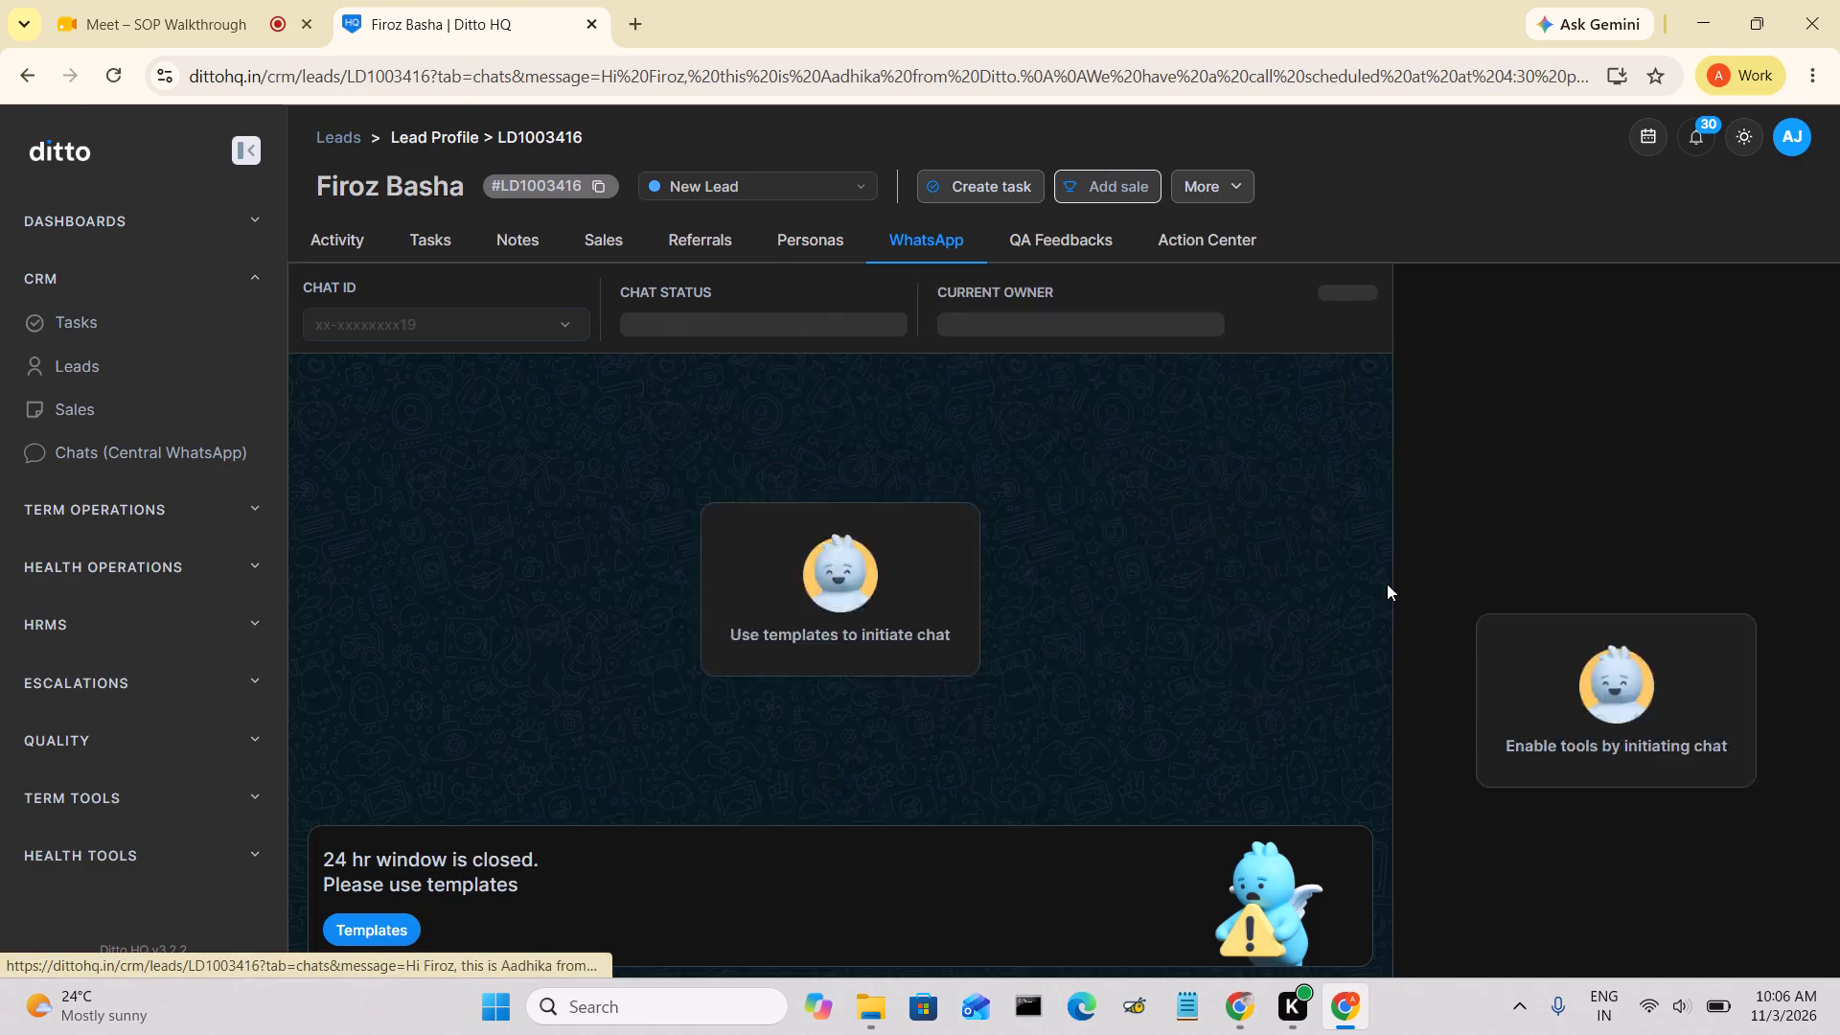
{"action": "left_click", "coordinate": [387, 937]}
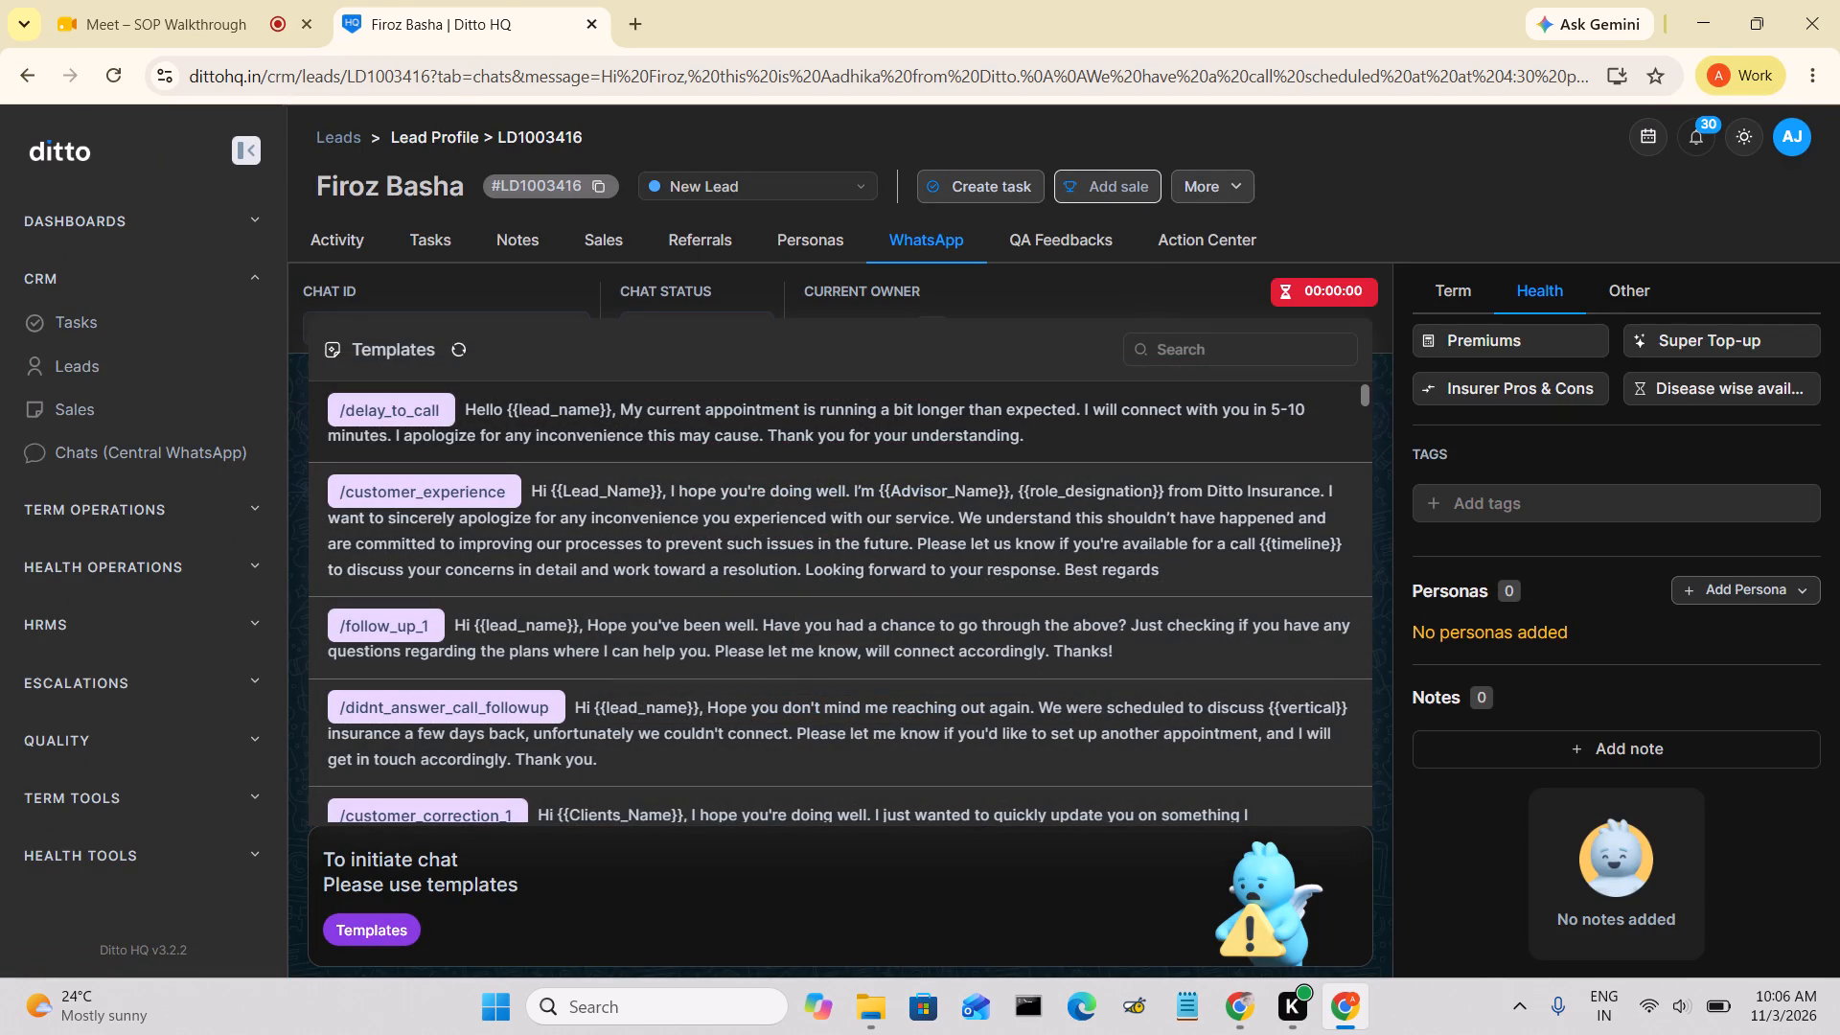
{"action": "left_click", "coordinate": [1174, 342]}
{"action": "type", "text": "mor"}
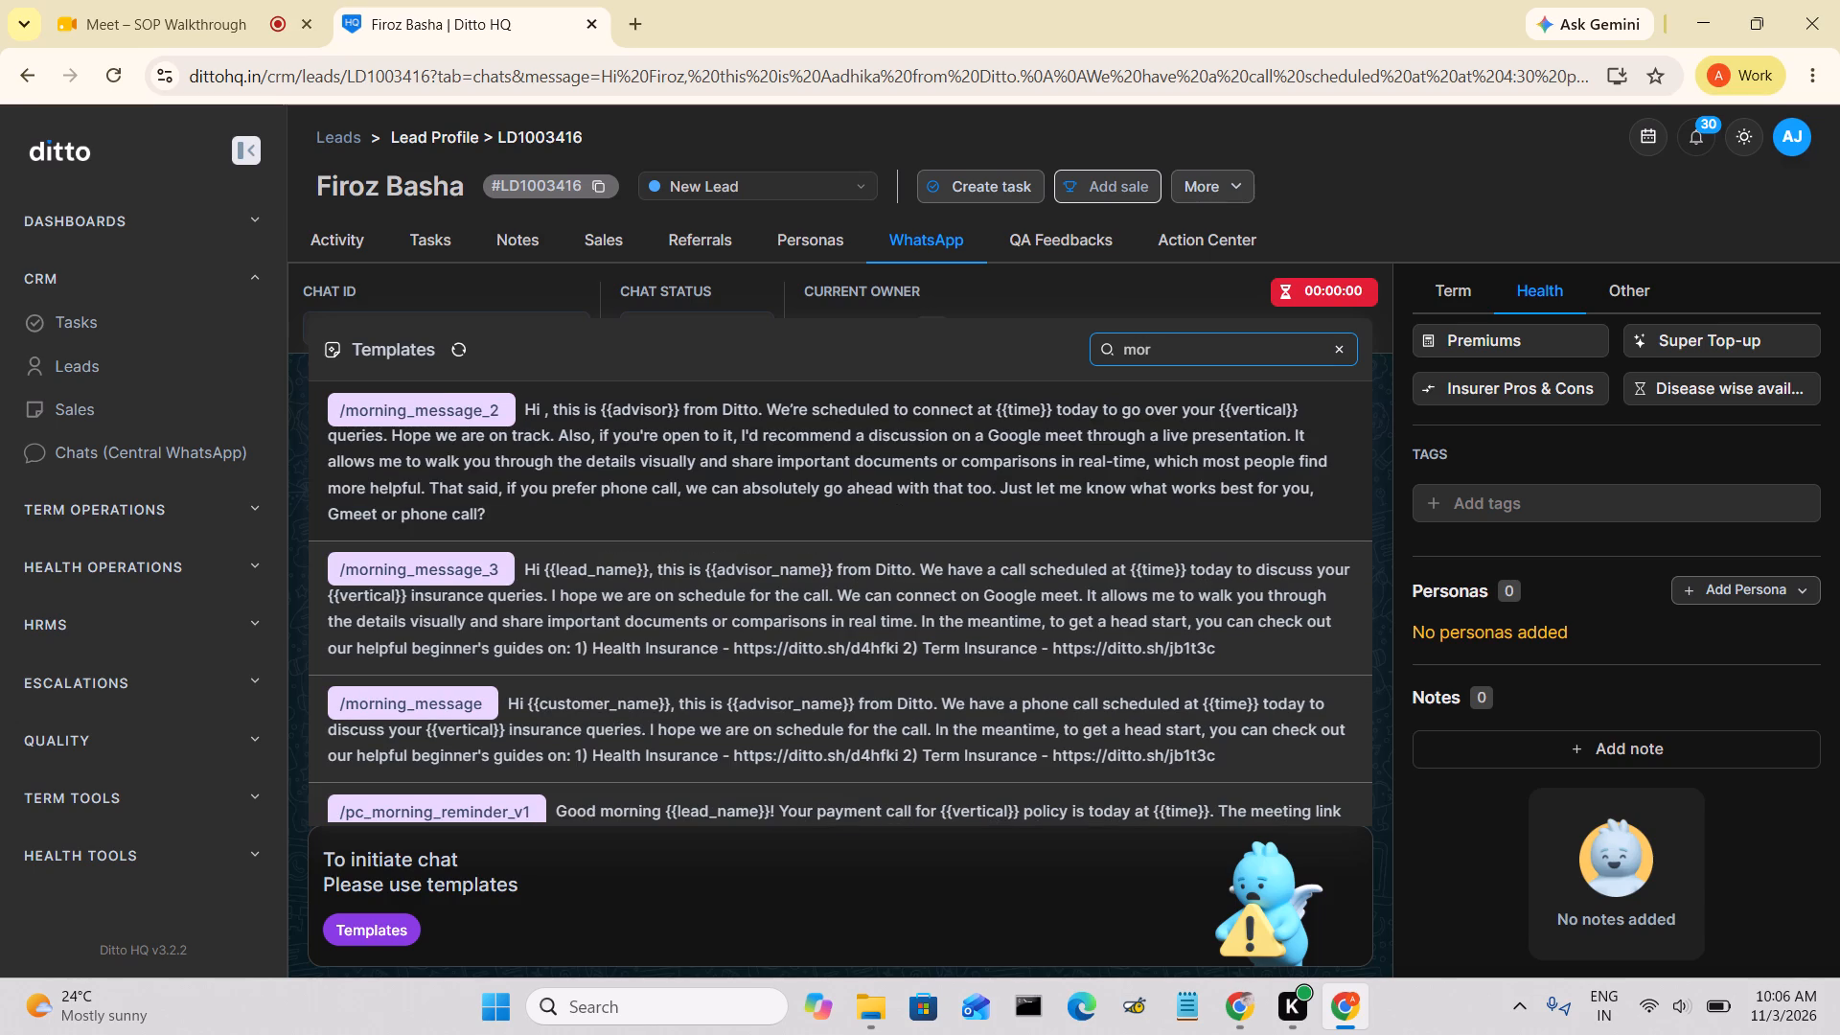
{"action": "left_click", "coordinate": [855, 728]}
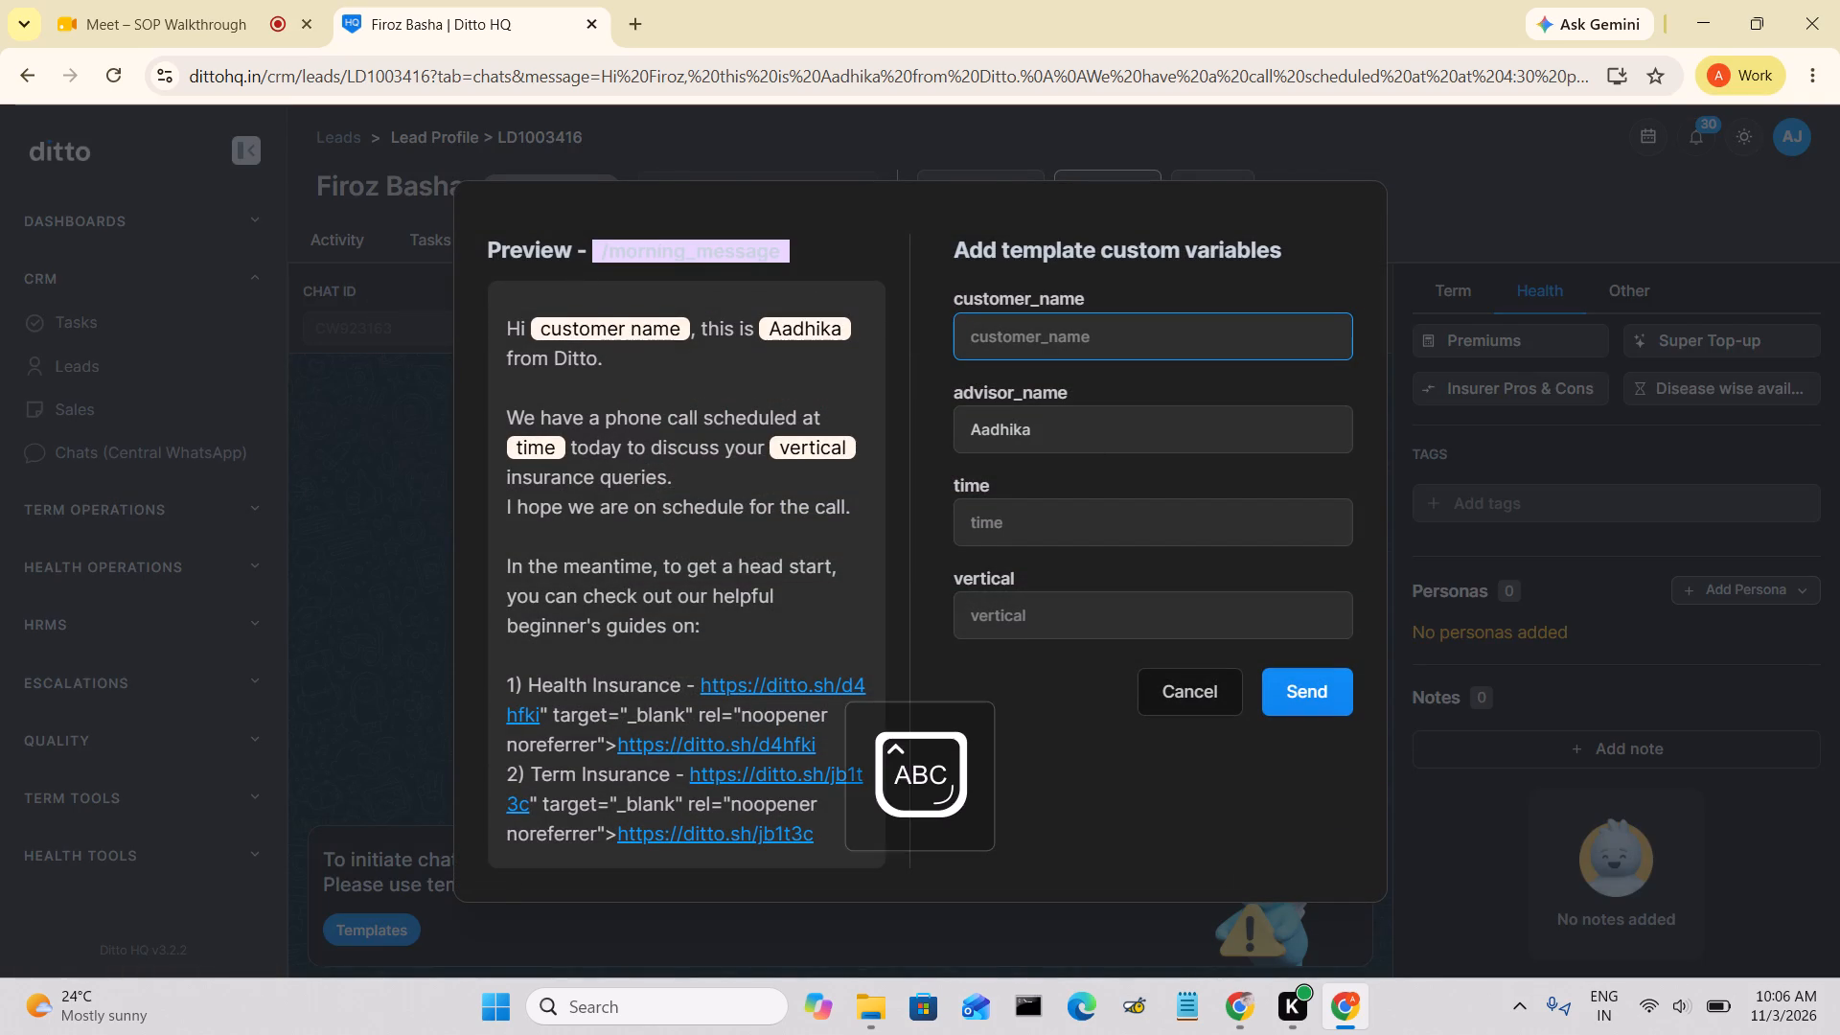
Fill the template with customer name Firoz, time 4.30pm and vertical health, and send it to the lead.
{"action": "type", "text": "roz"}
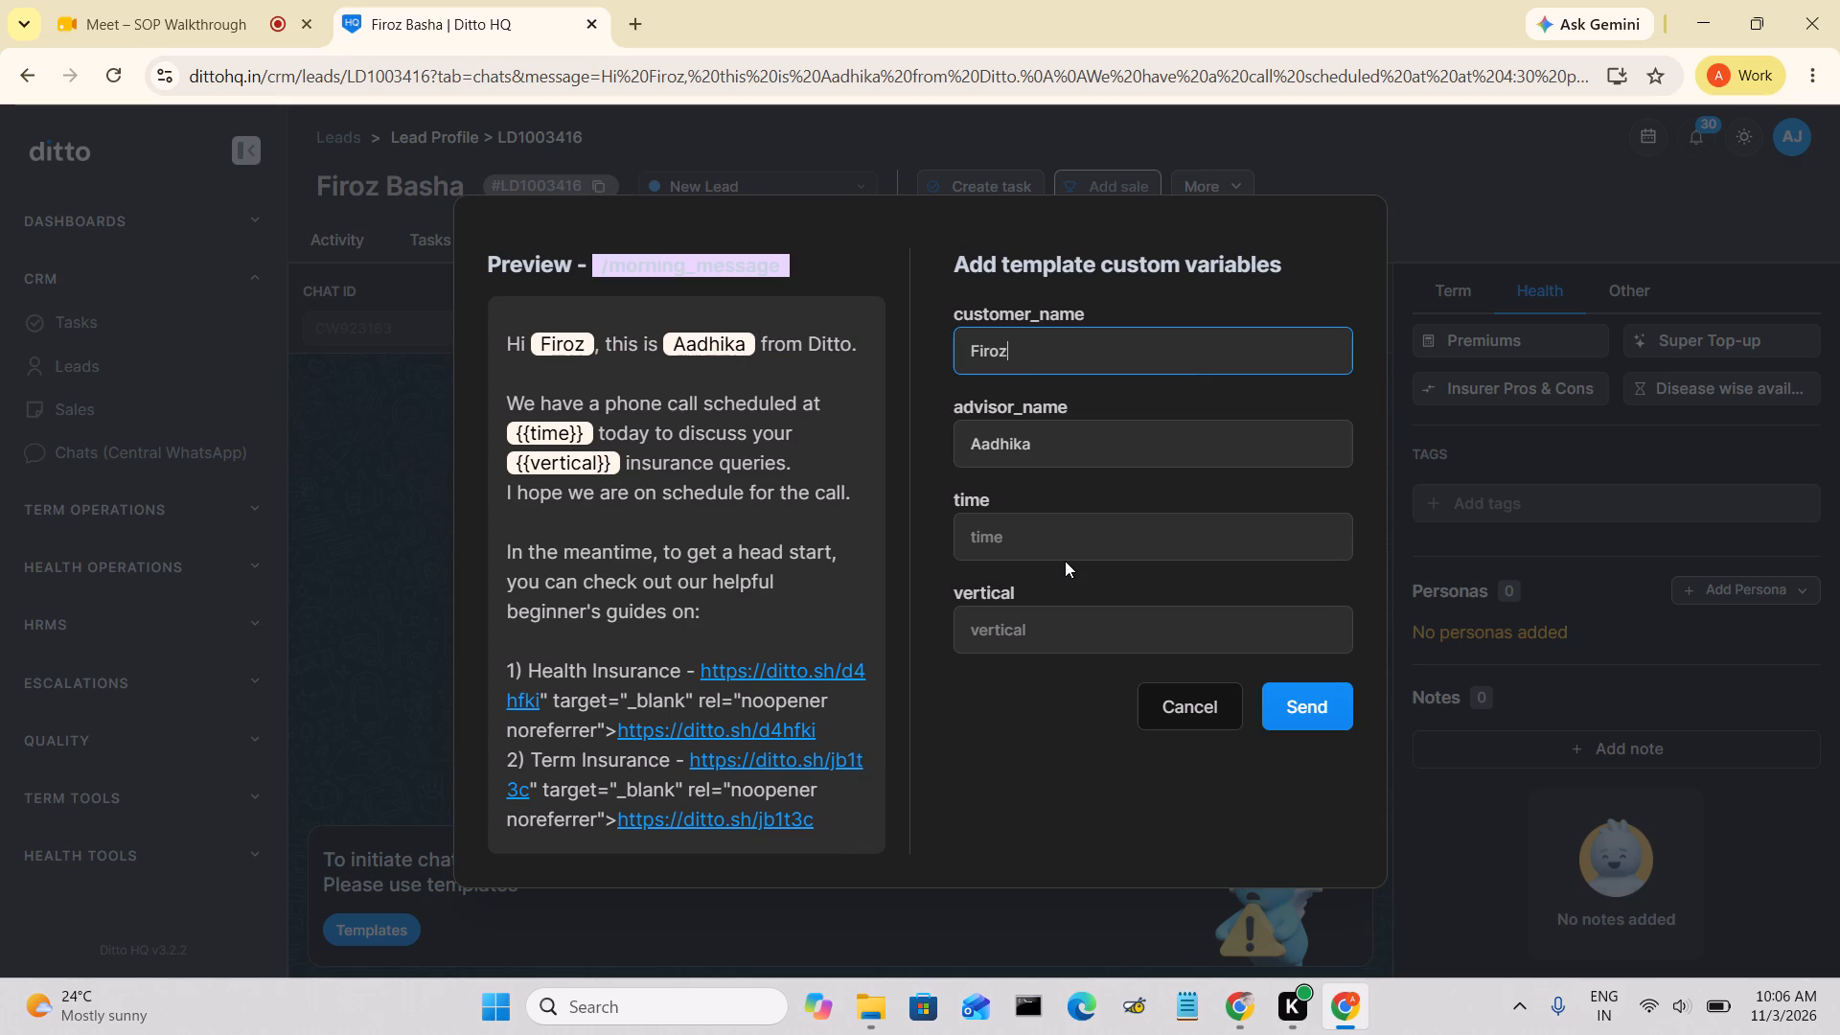
{"action": "left_click", "coordinate": [1065, 561]}
{"action": "left_click", "coordinate": [1066, 537]}
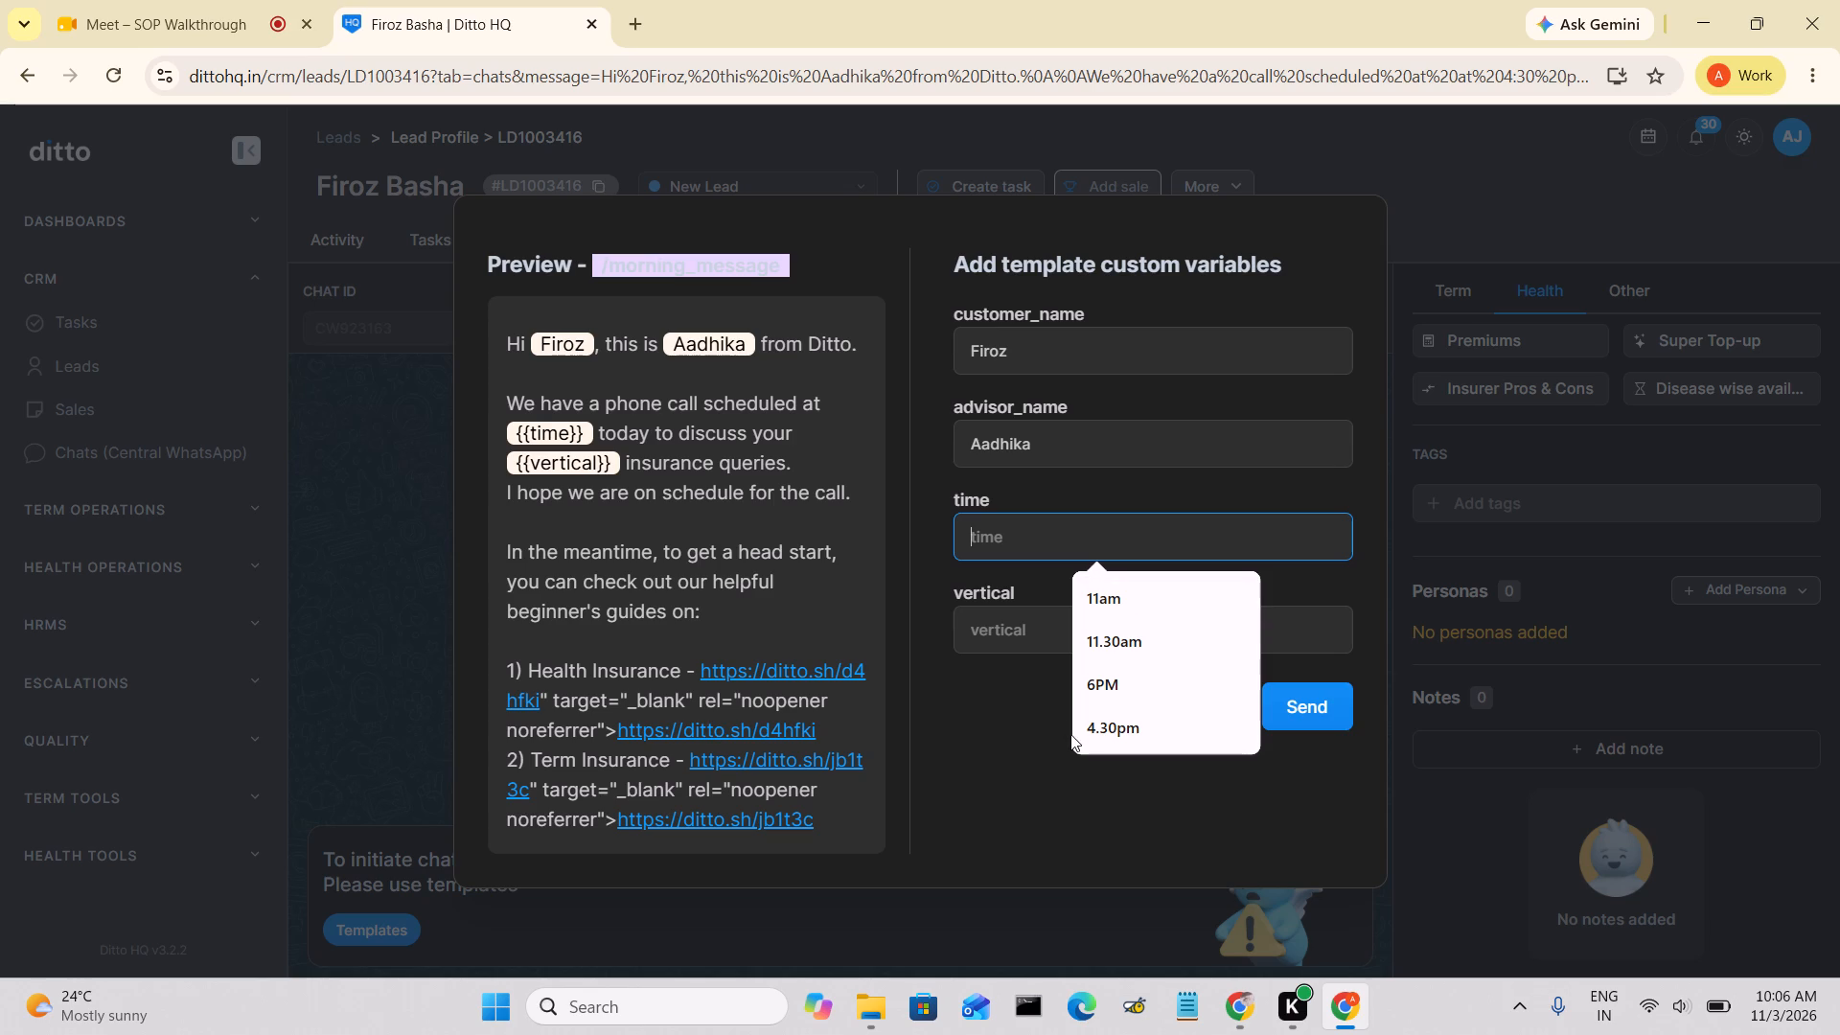
{"action": "left_click", "coordinate": [1128, 730]}
{"action": "left_click", "coordinate": [1020, 616]}
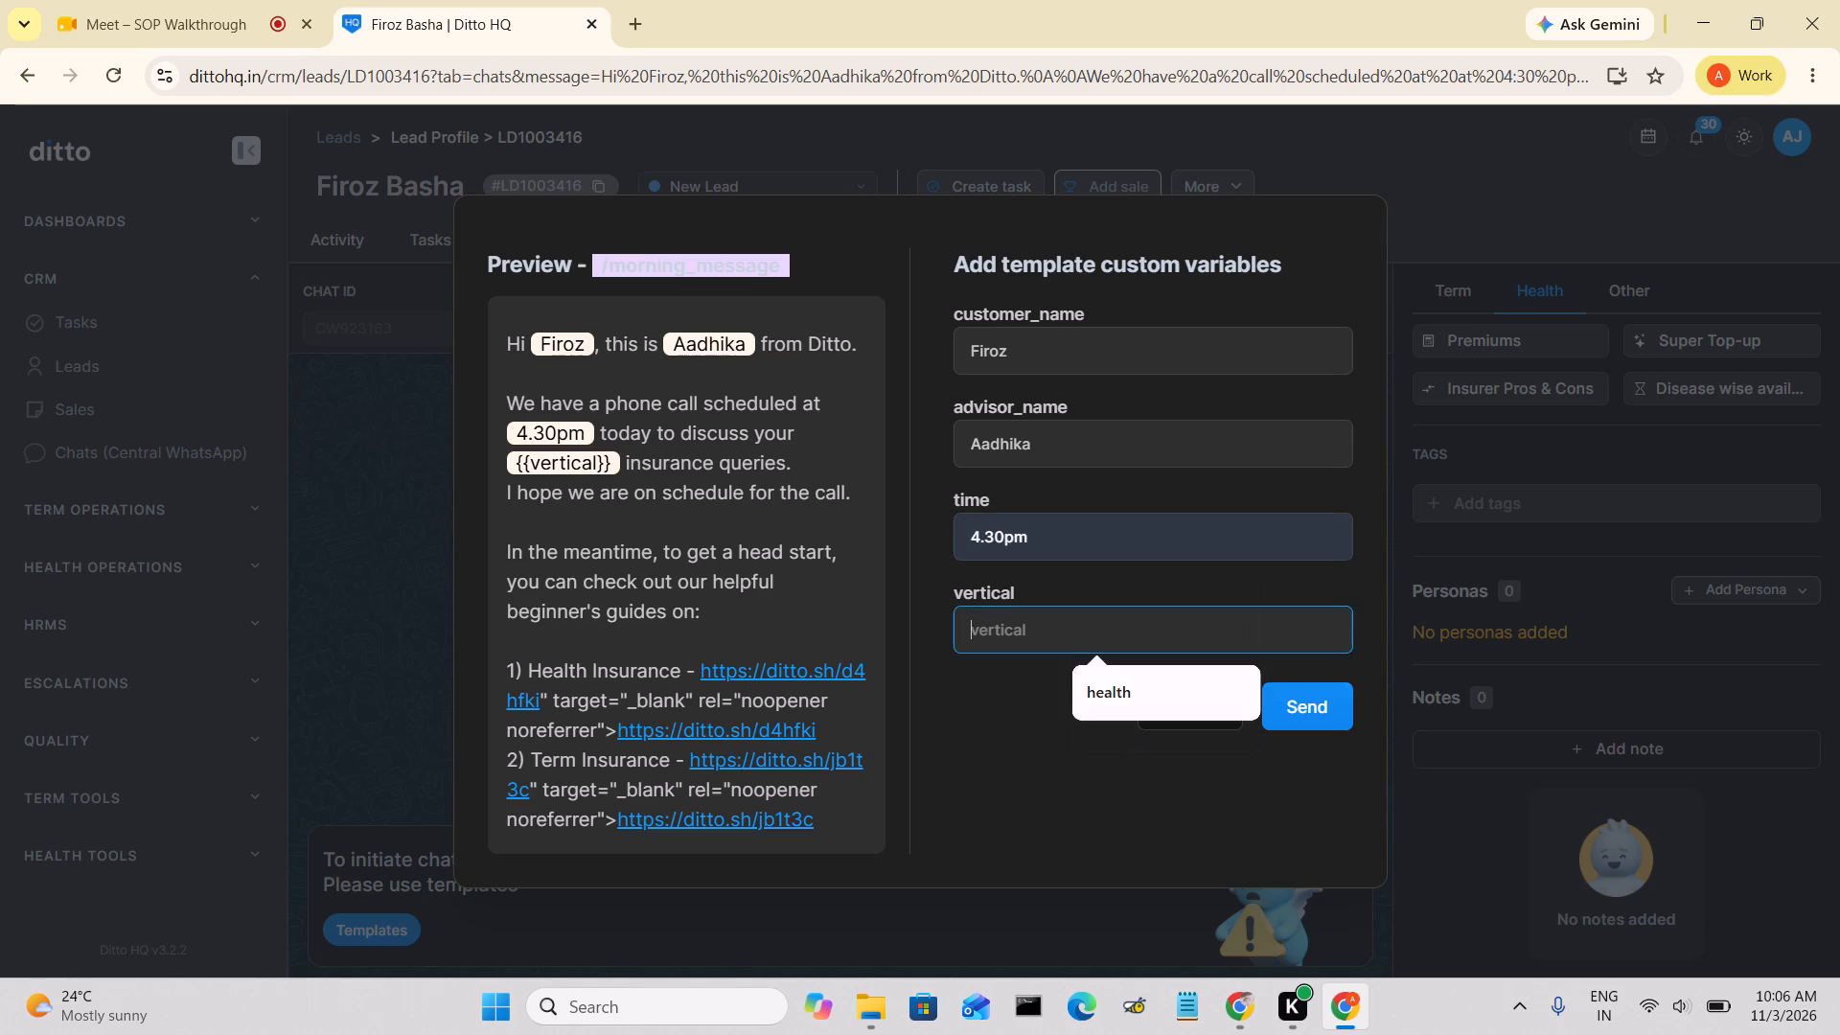
{"action": "left_click", "coordinate": [1126, 689]}
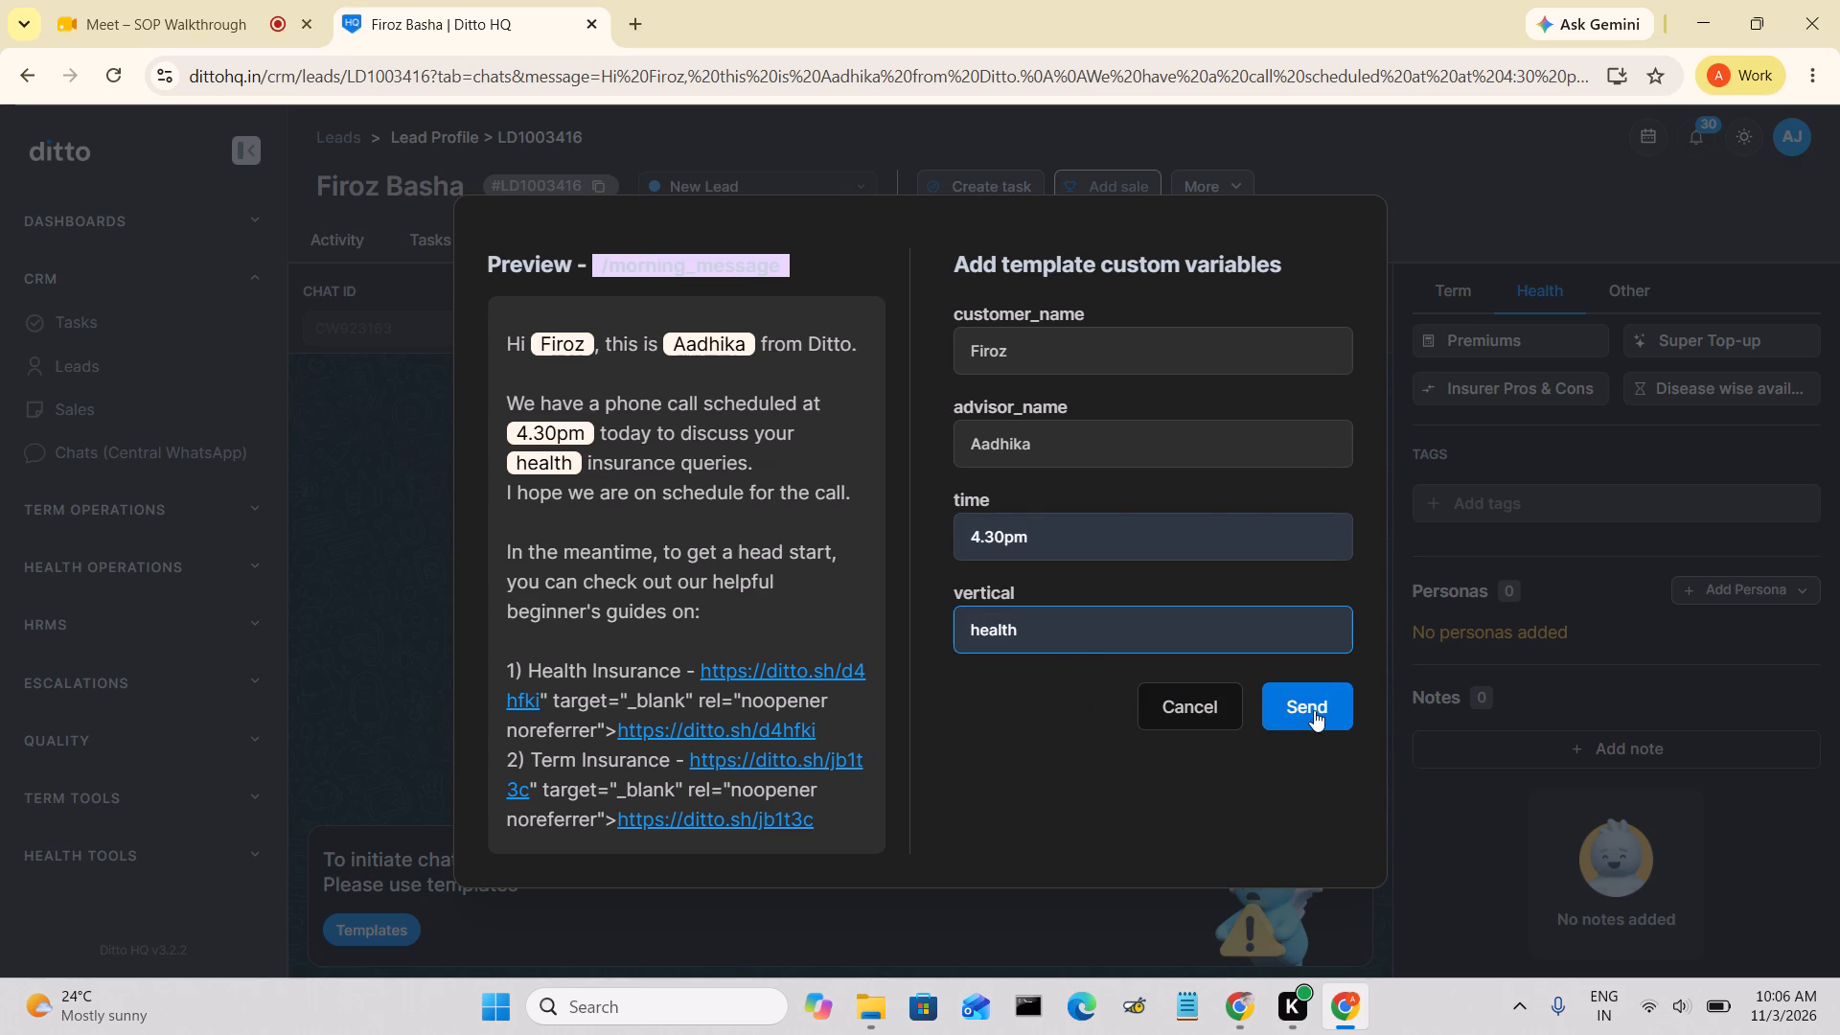
{"action": "left_click", "coordinate": [1314, 710]}
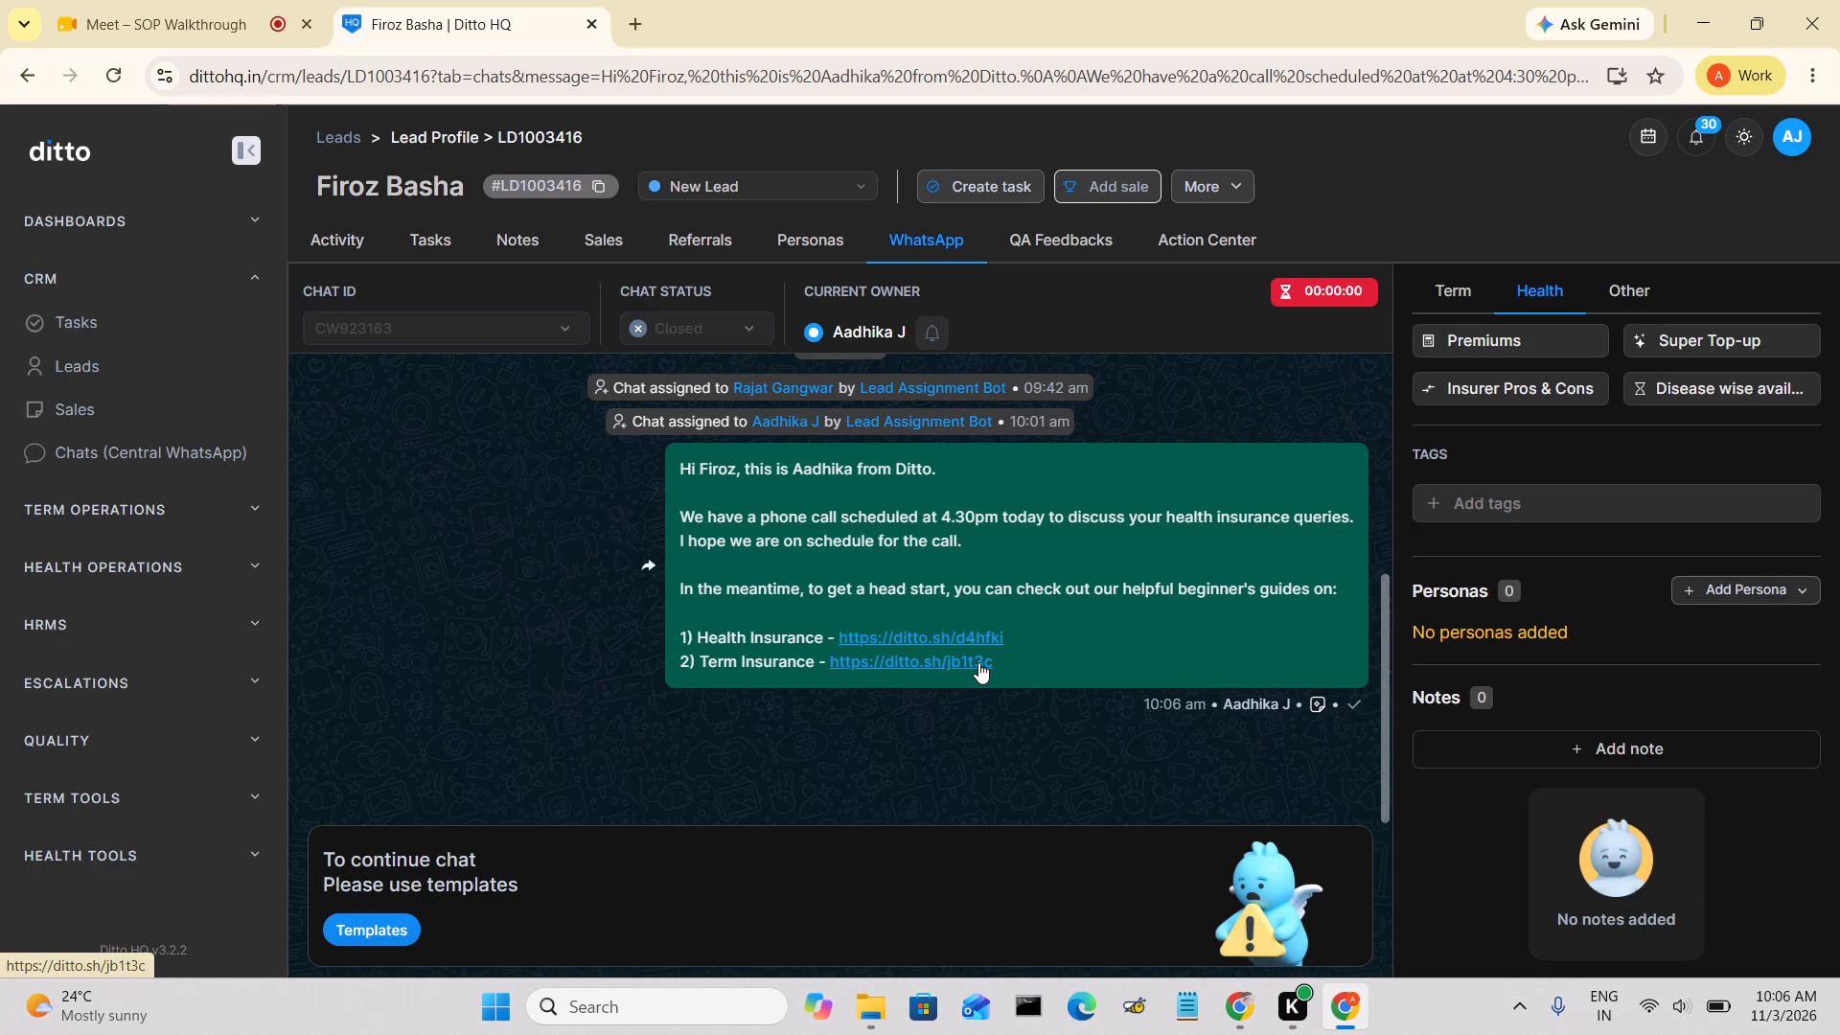
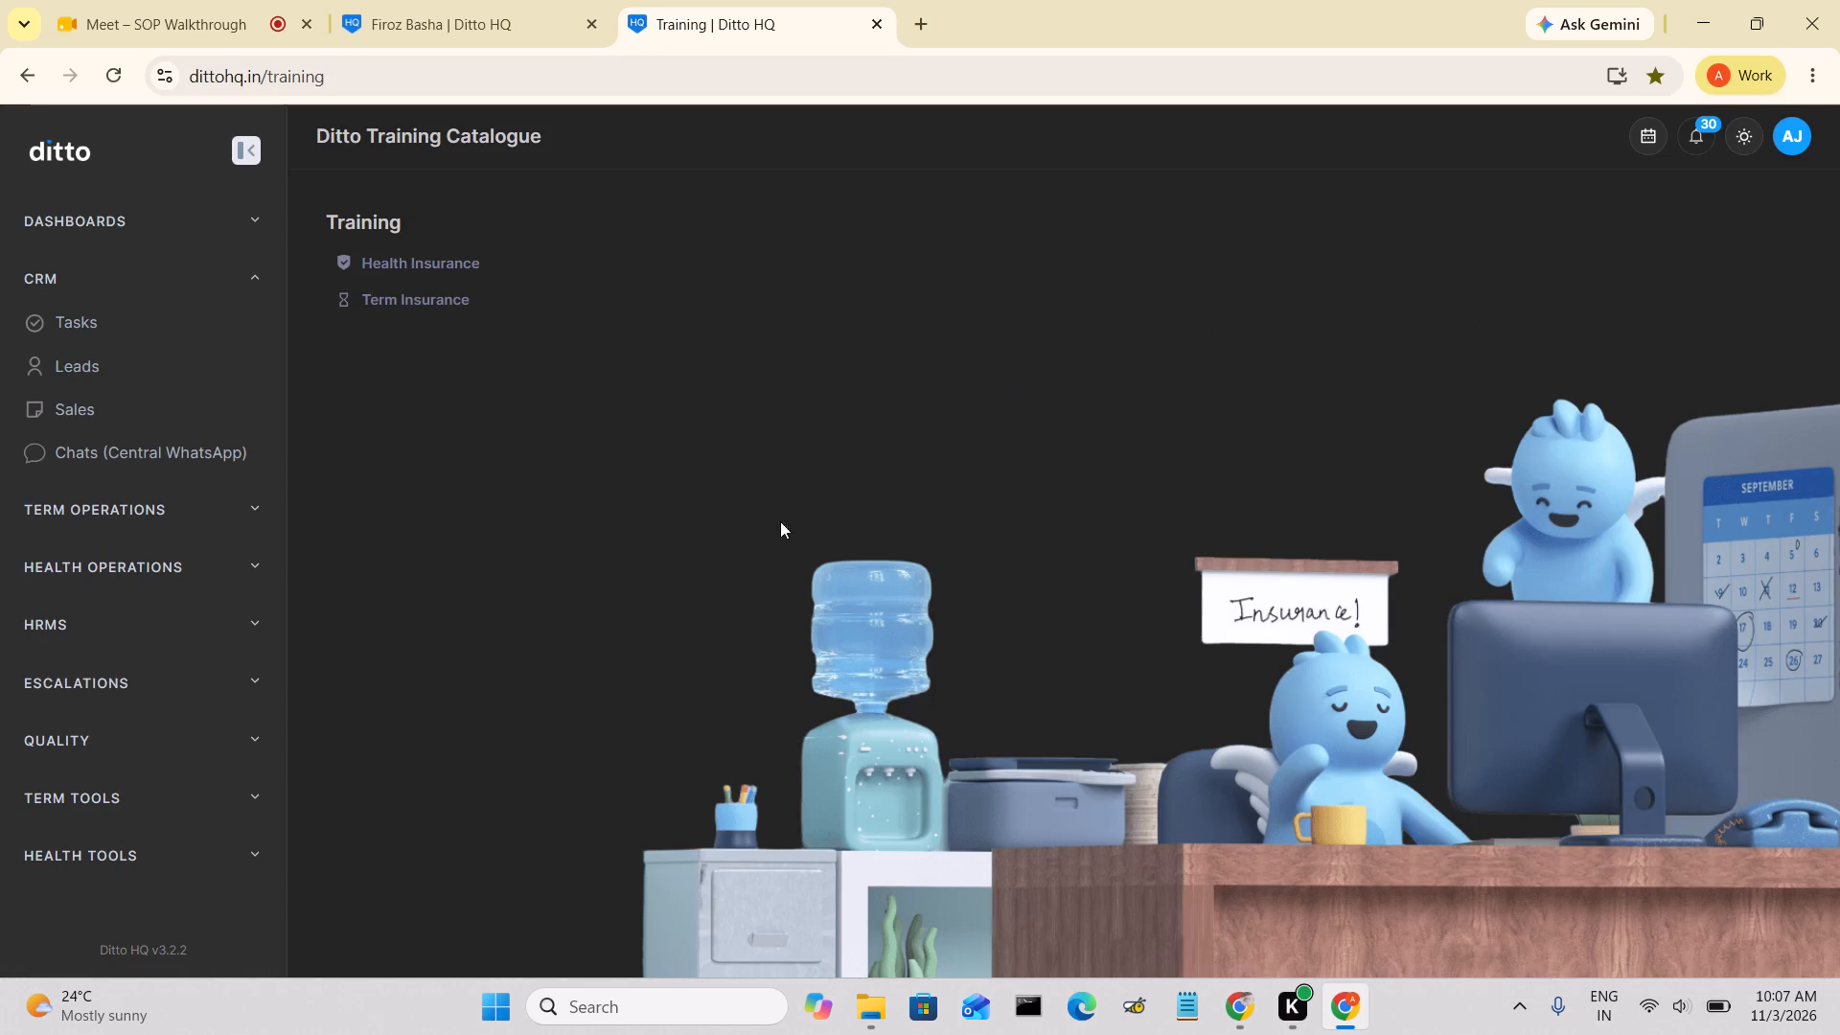
Open the General Tools page and look through its tool categories down to Other.
{"action": "scroll", "coordinate": [198, 696], "scroll_direction": "down", "scroll_amount": 1}
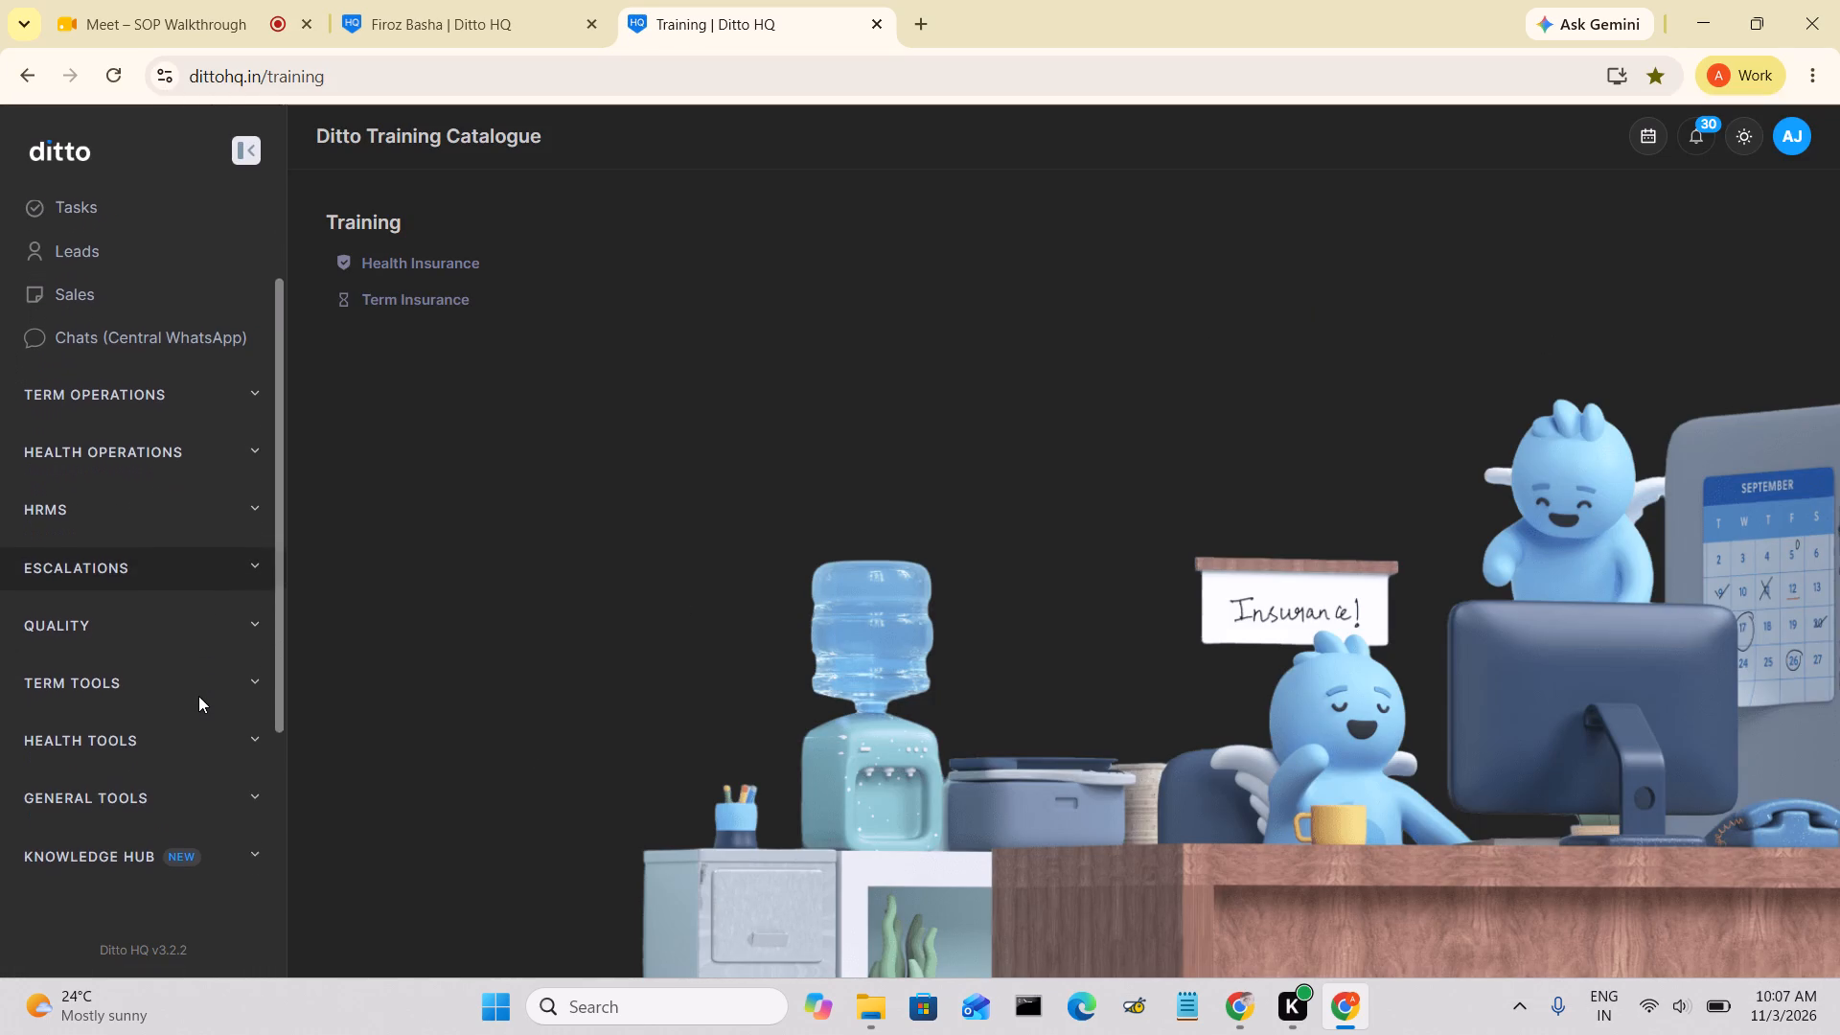
{"action": "left_click", "coordinate": [138, 803]}
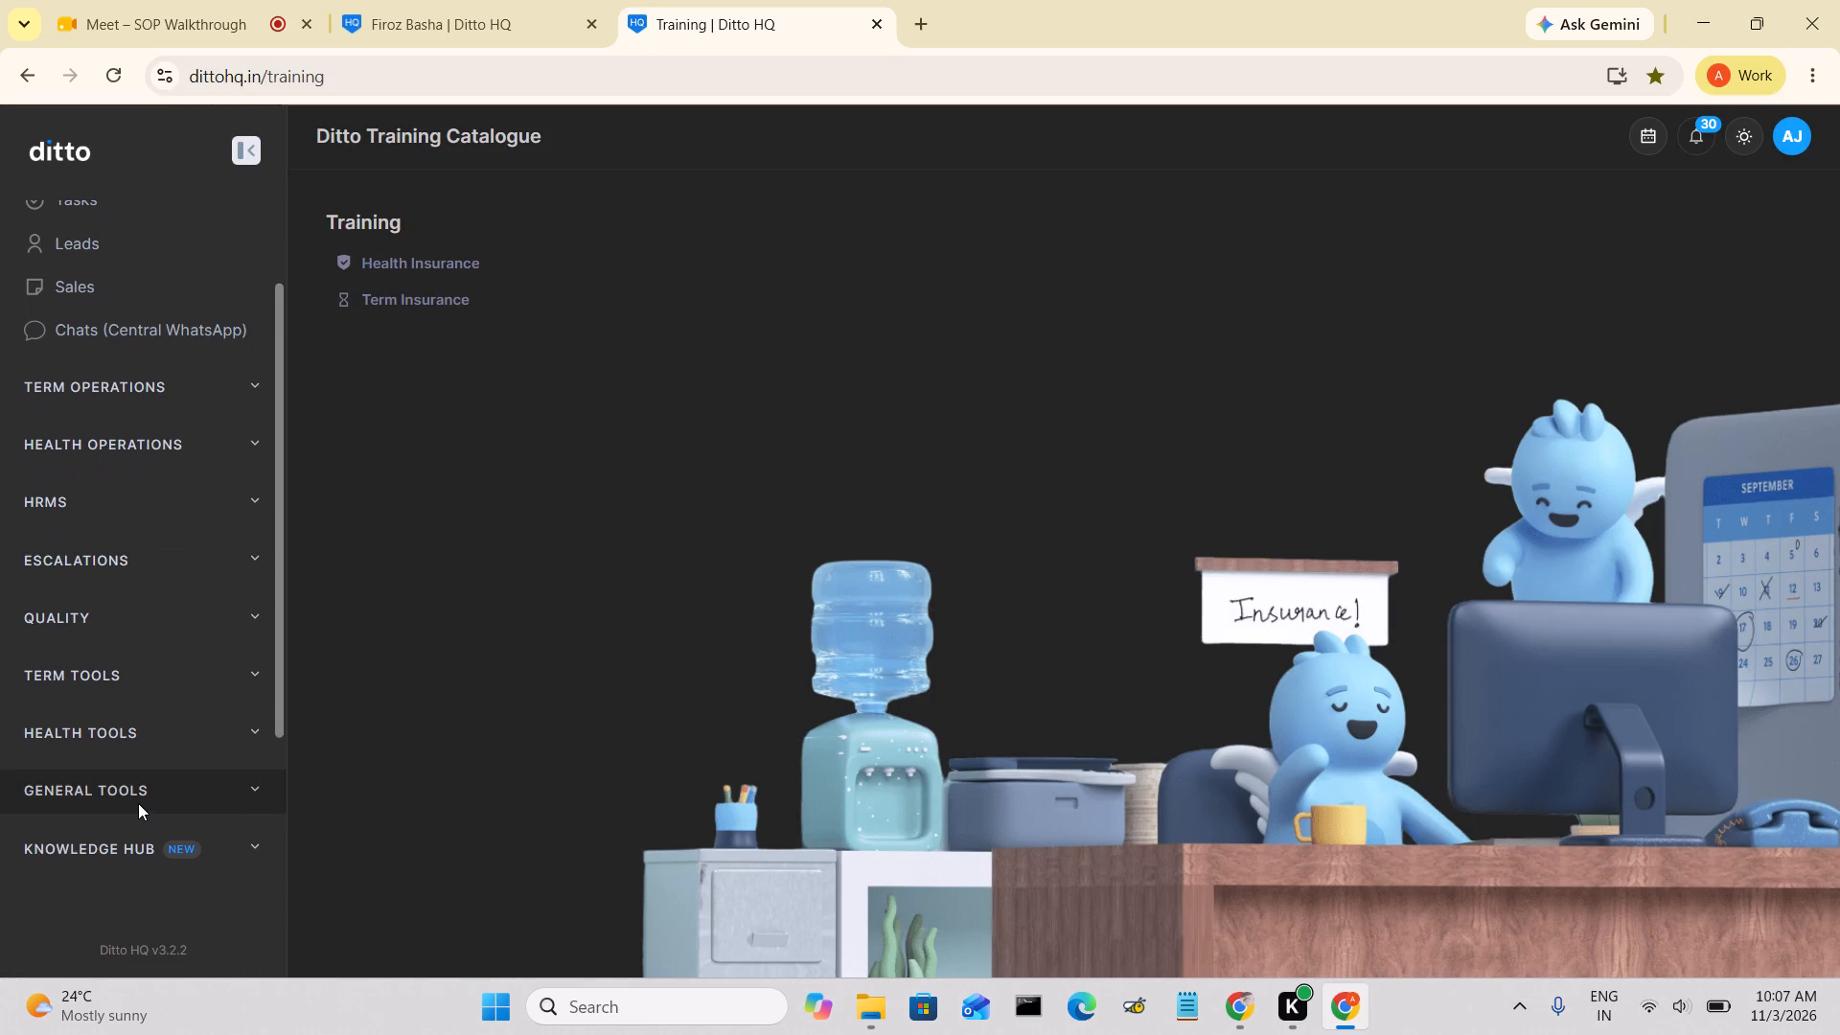
{"action": "left_click", "coordinate": [126, 788]}
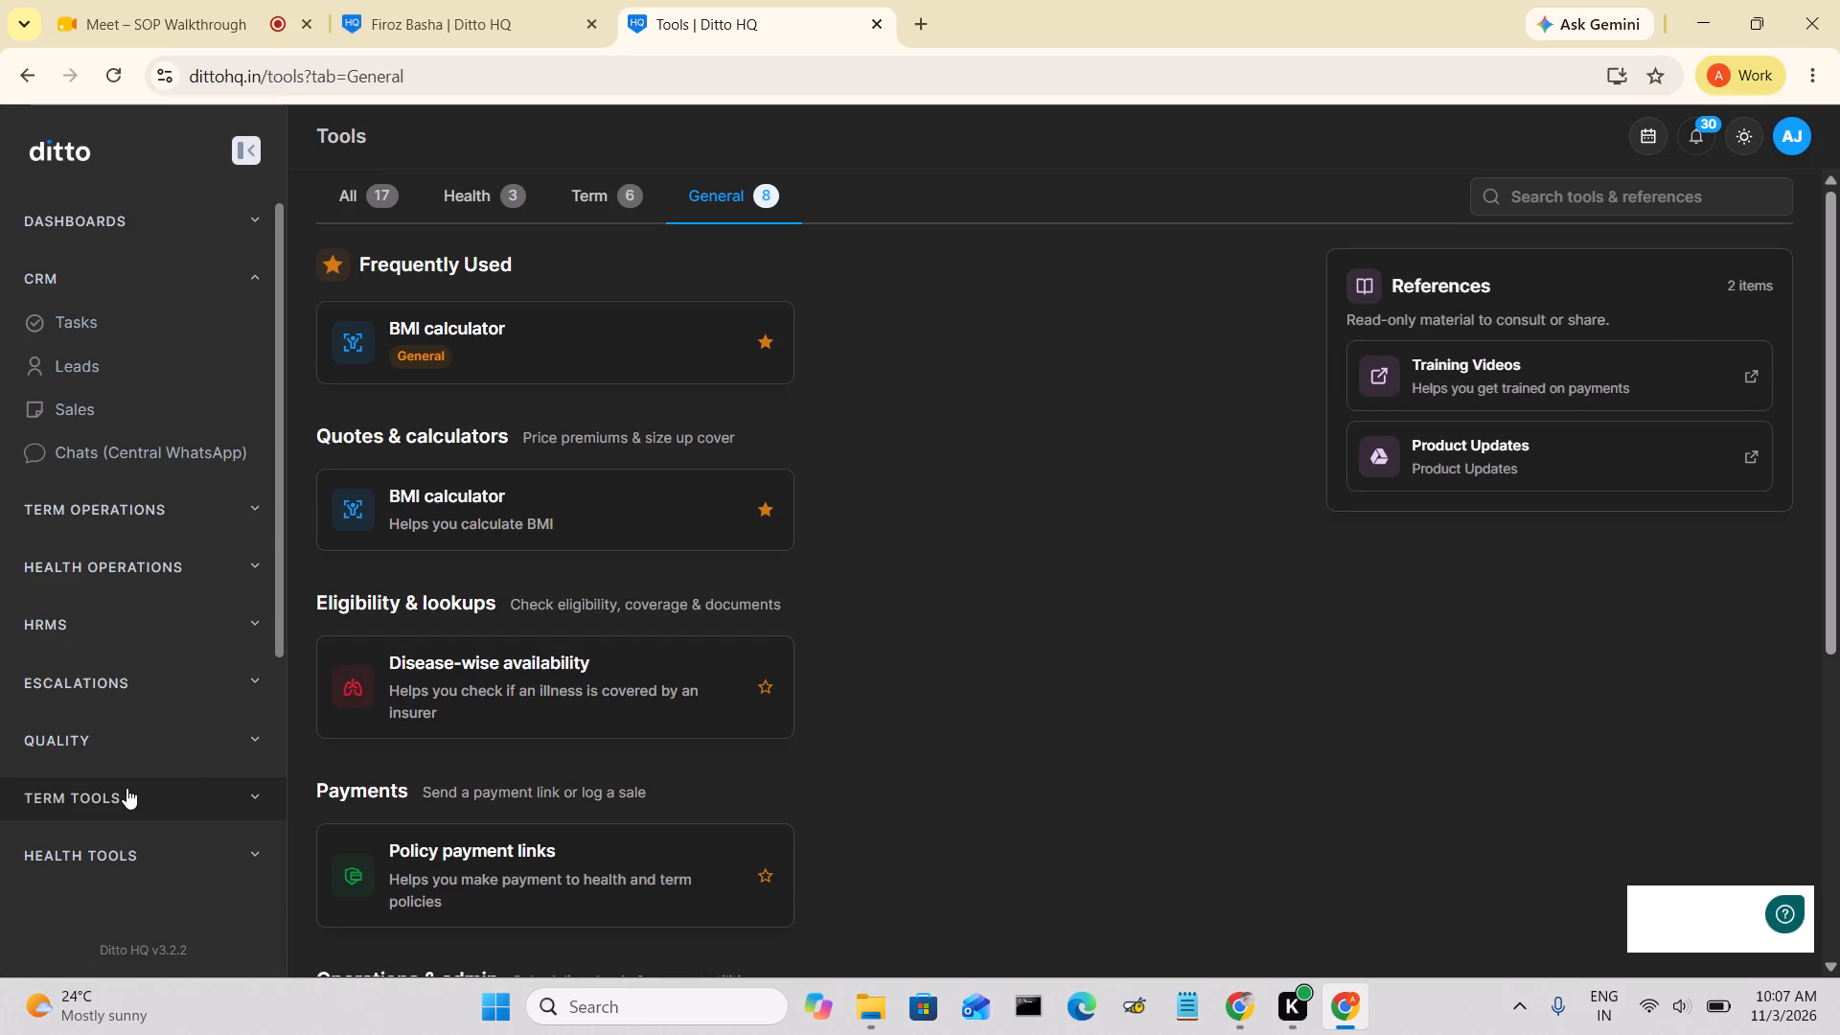
{"action": "scroll", "coordinate": [613, 773], "scroll_direction": "down", "scroll_amount": 2}
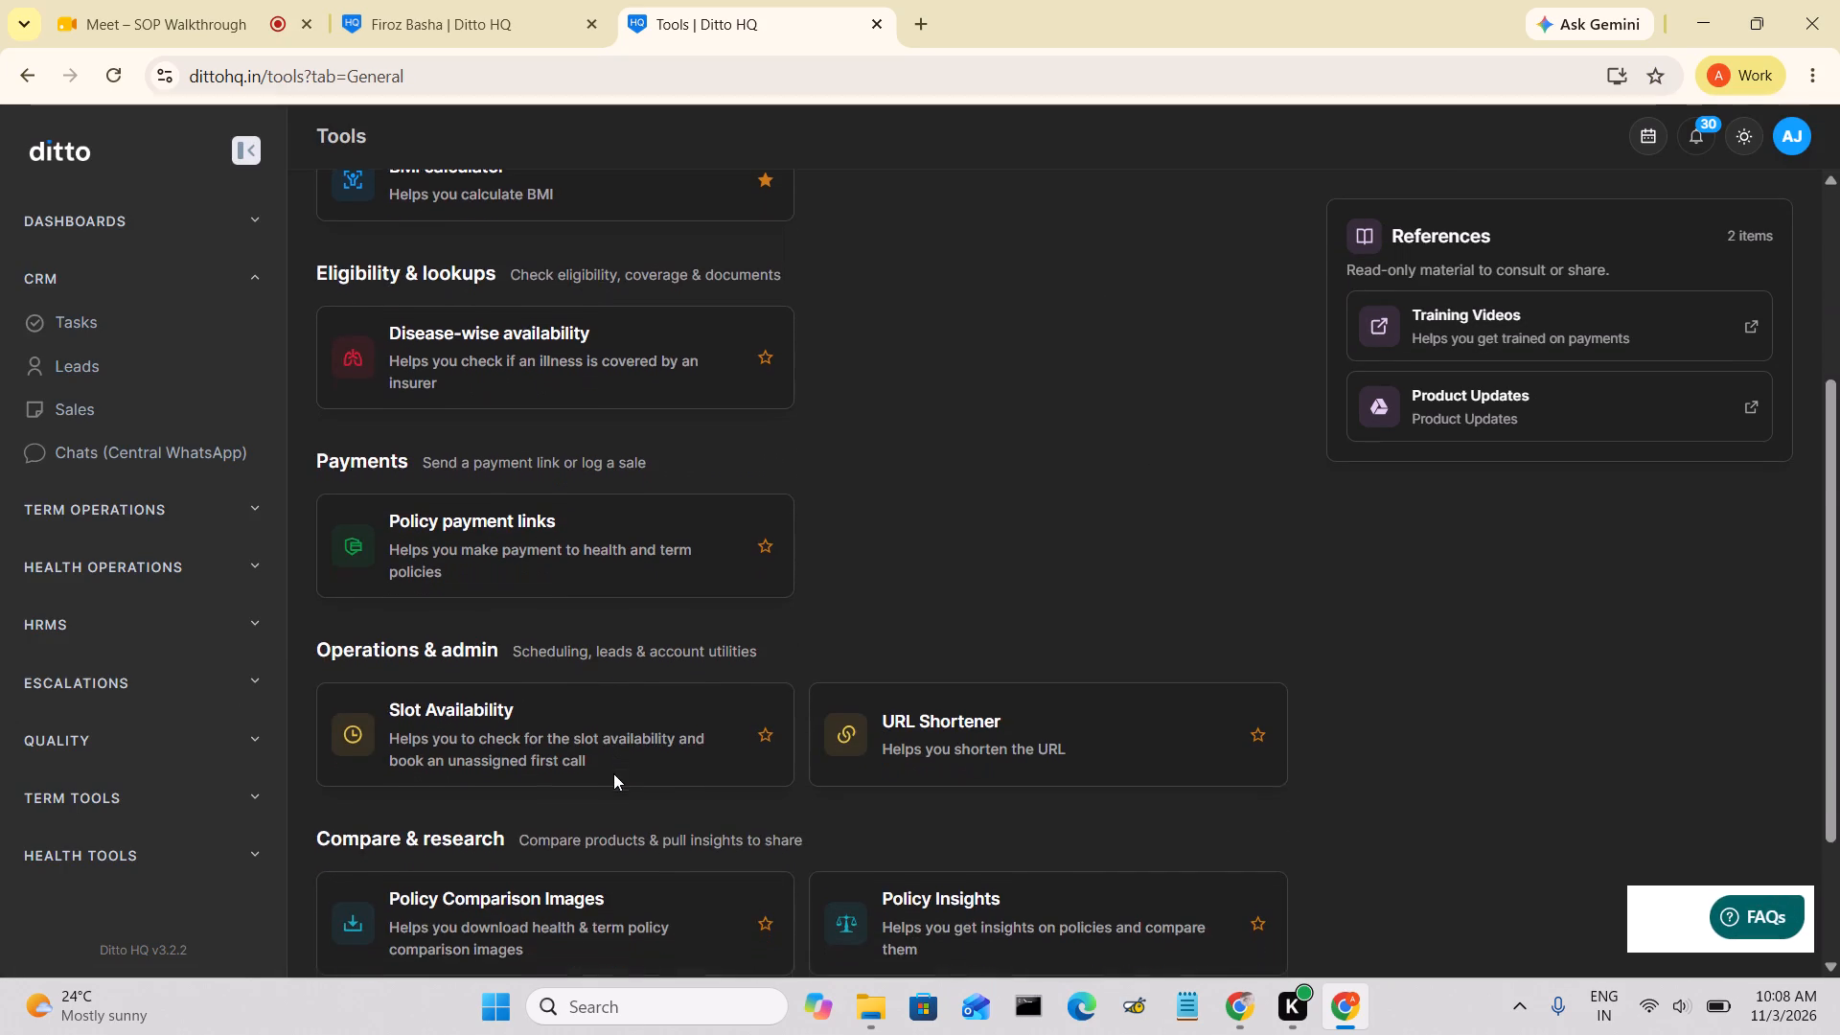
{"action": "scroll", "coordinate": [613, 773], "scroll_direction": "down", "scroll_amount": 2}
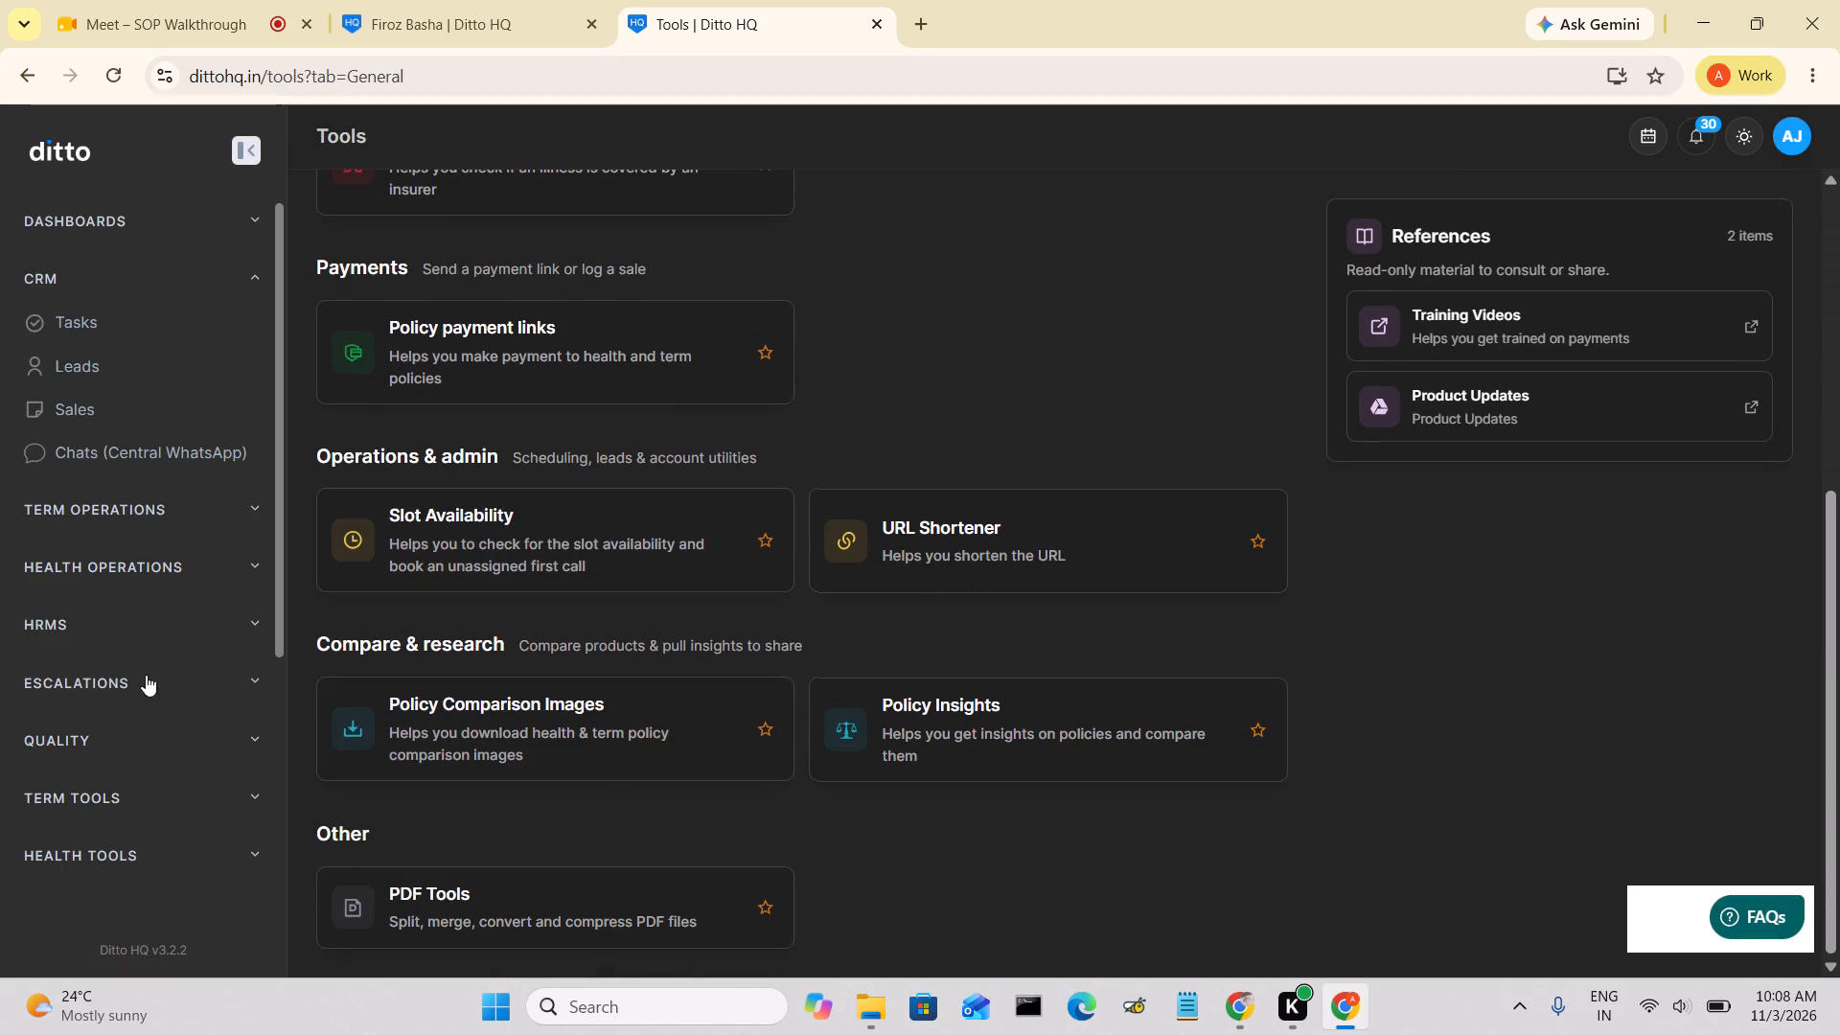
Open the Porting Flow reference from the Health Tools page and close the Tools tab.
{"action": "left_click", "coordinate": [141, 849]}
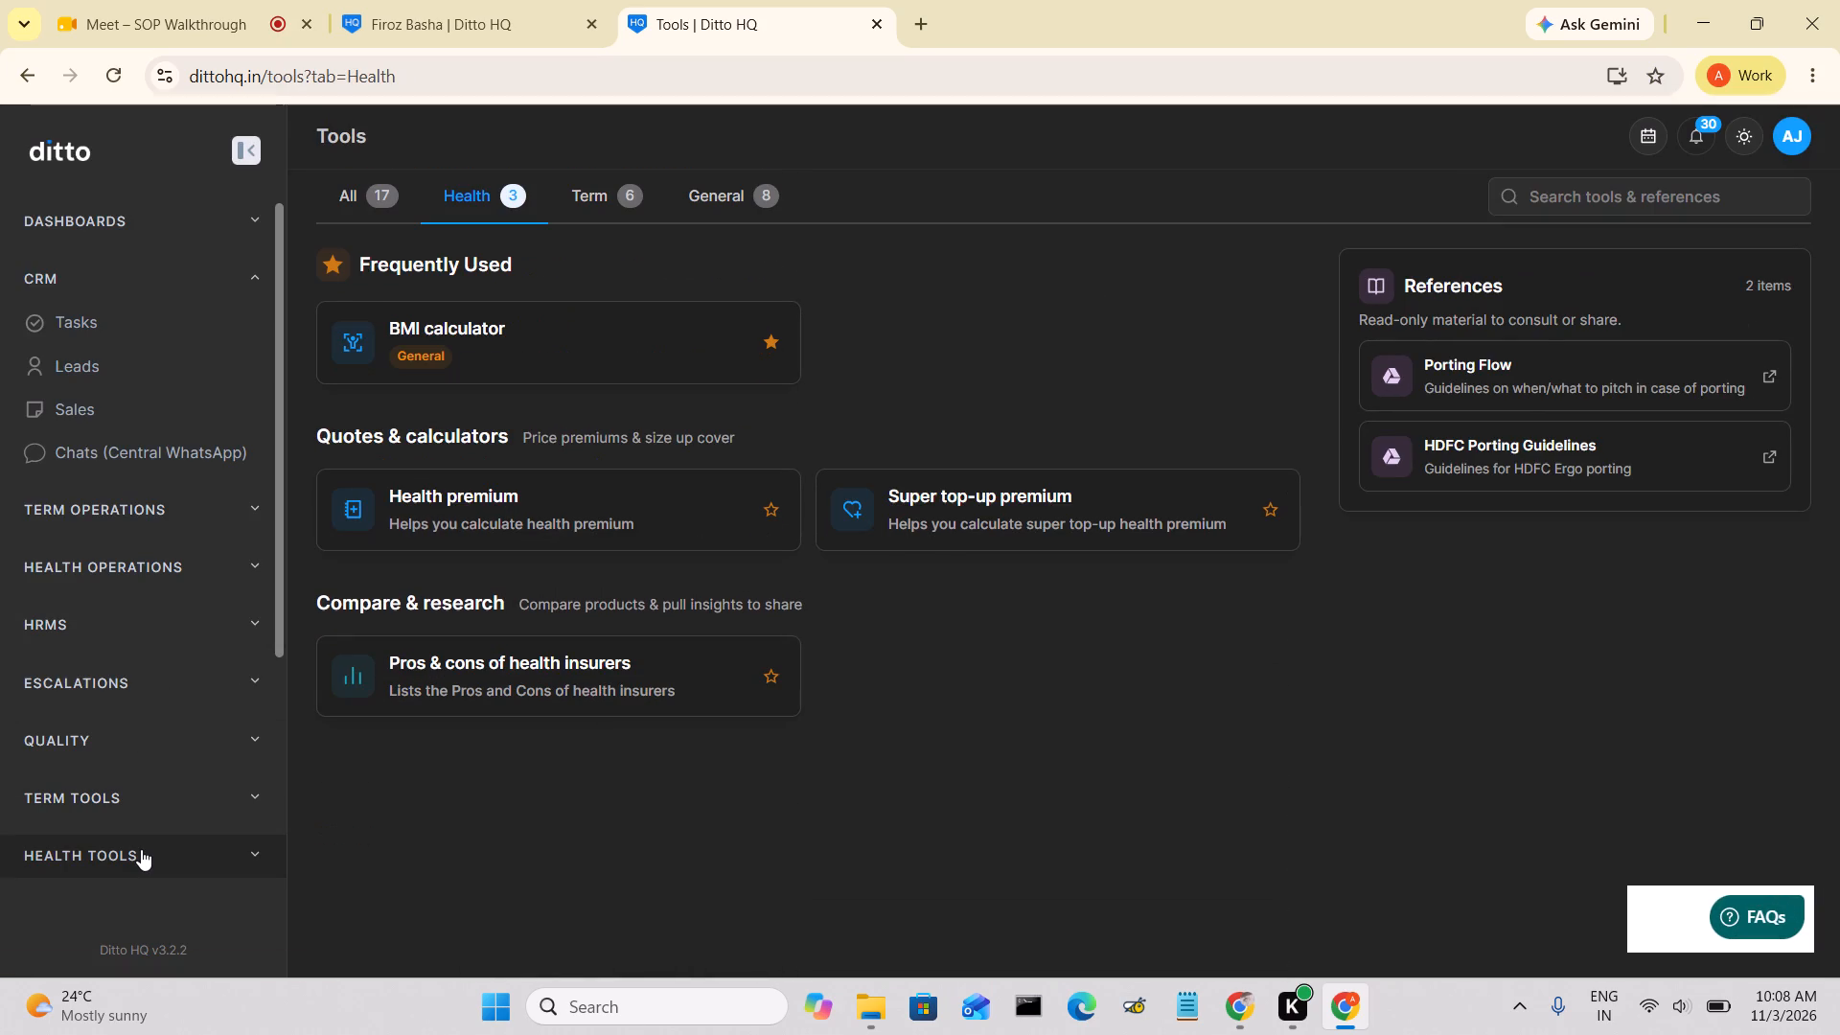
{"action": "left_click", "coordinate": [1492, 354]}
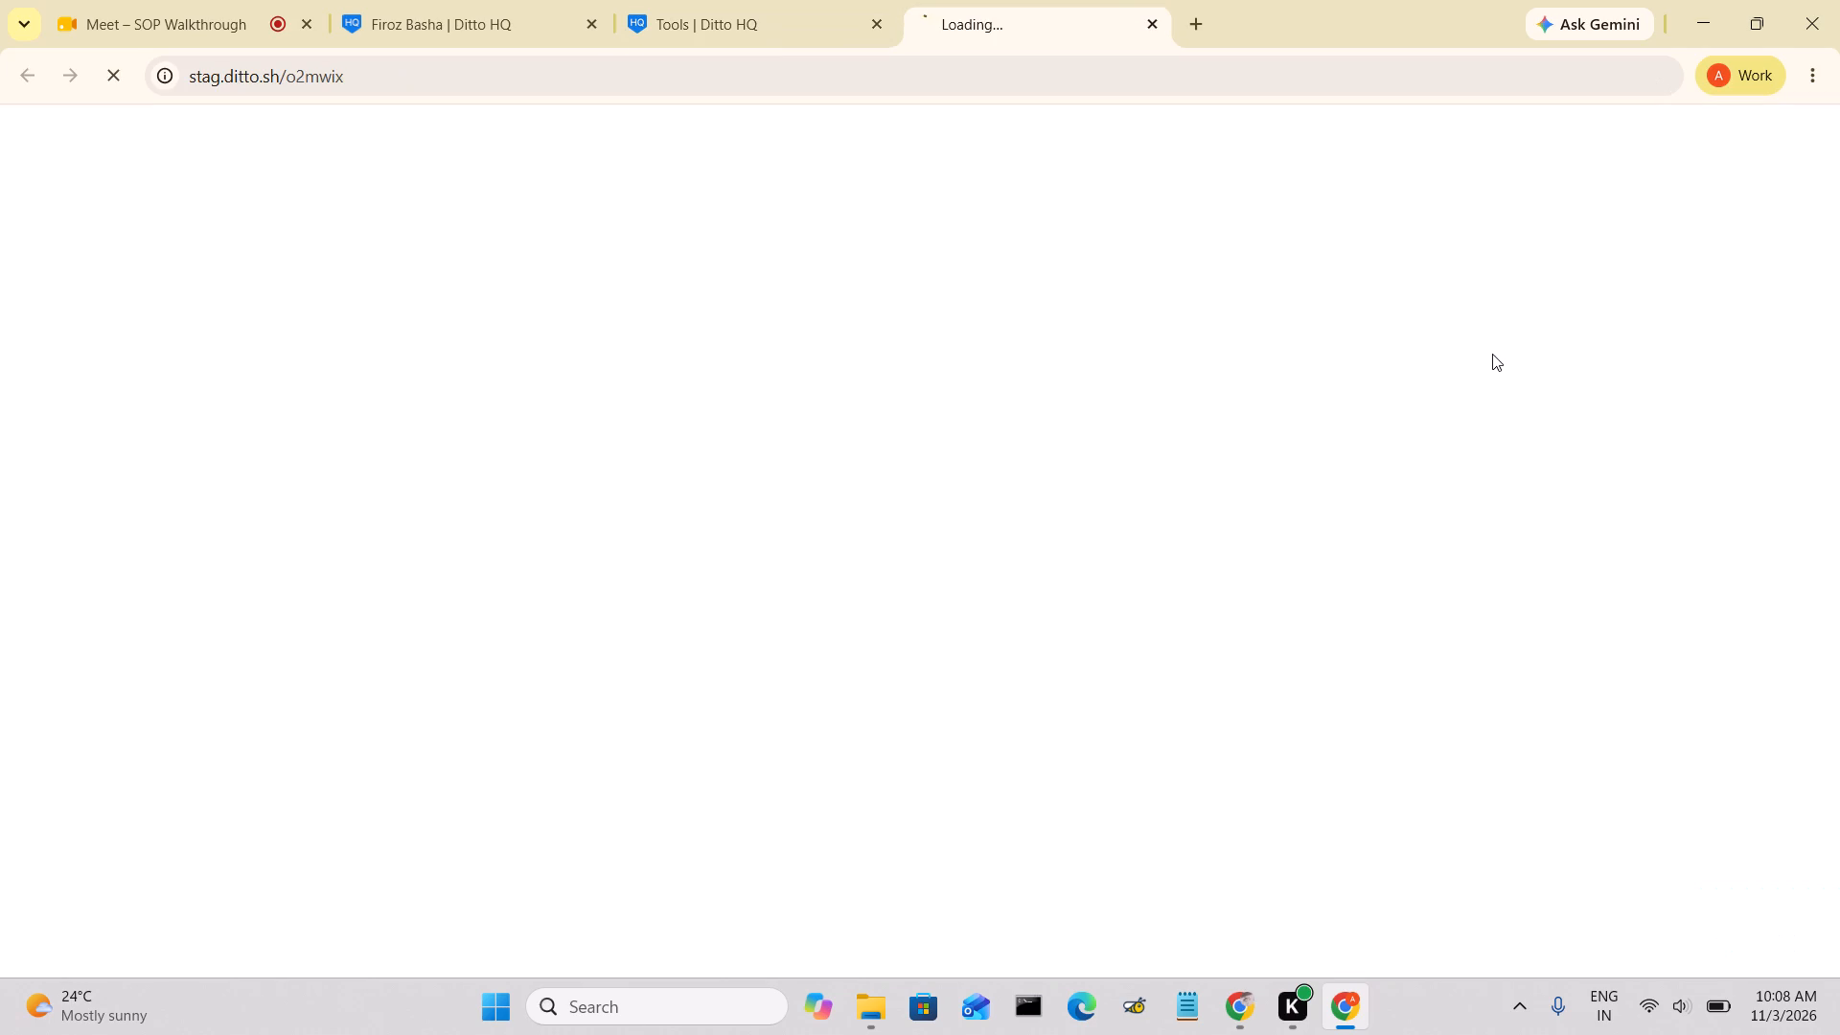
{"action": "left_click", "coordinate": [877, 27]}
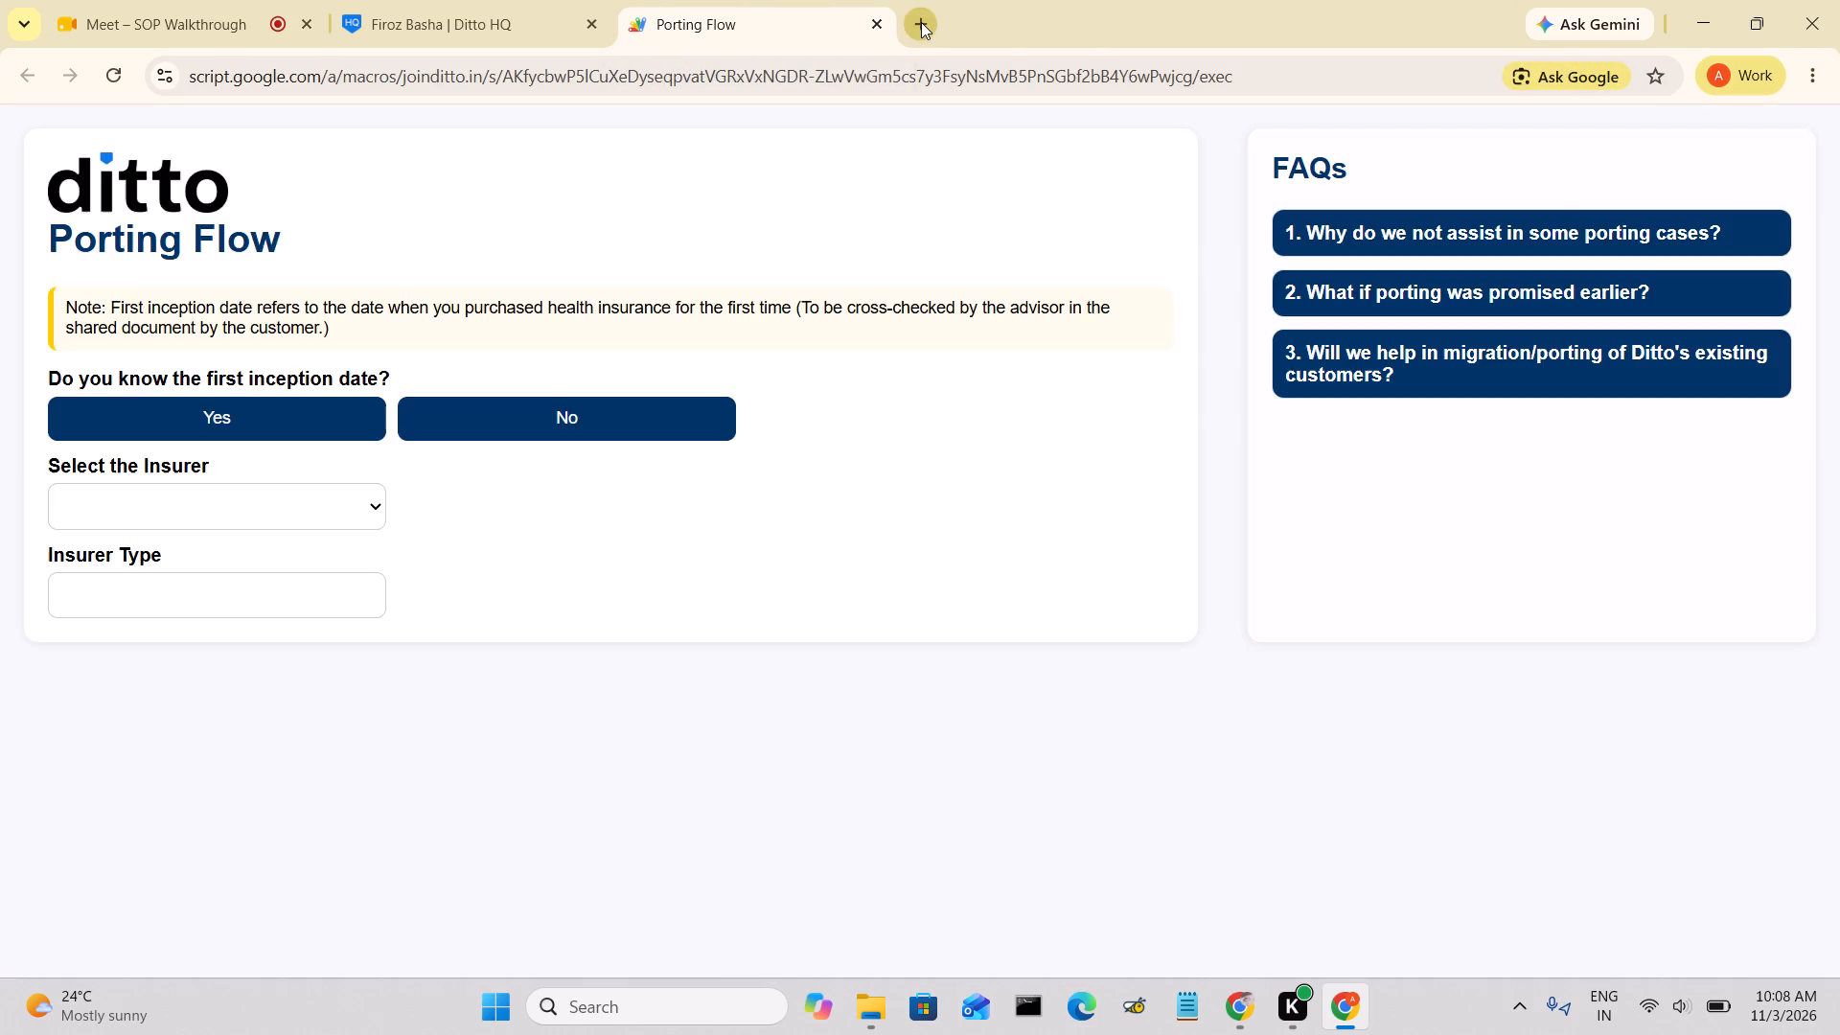
Open the bookmarked page "Checking deductible for Porting in HDFC" in a new browser tab.
{"action": "left_click", "coordinate": [921, 22]}
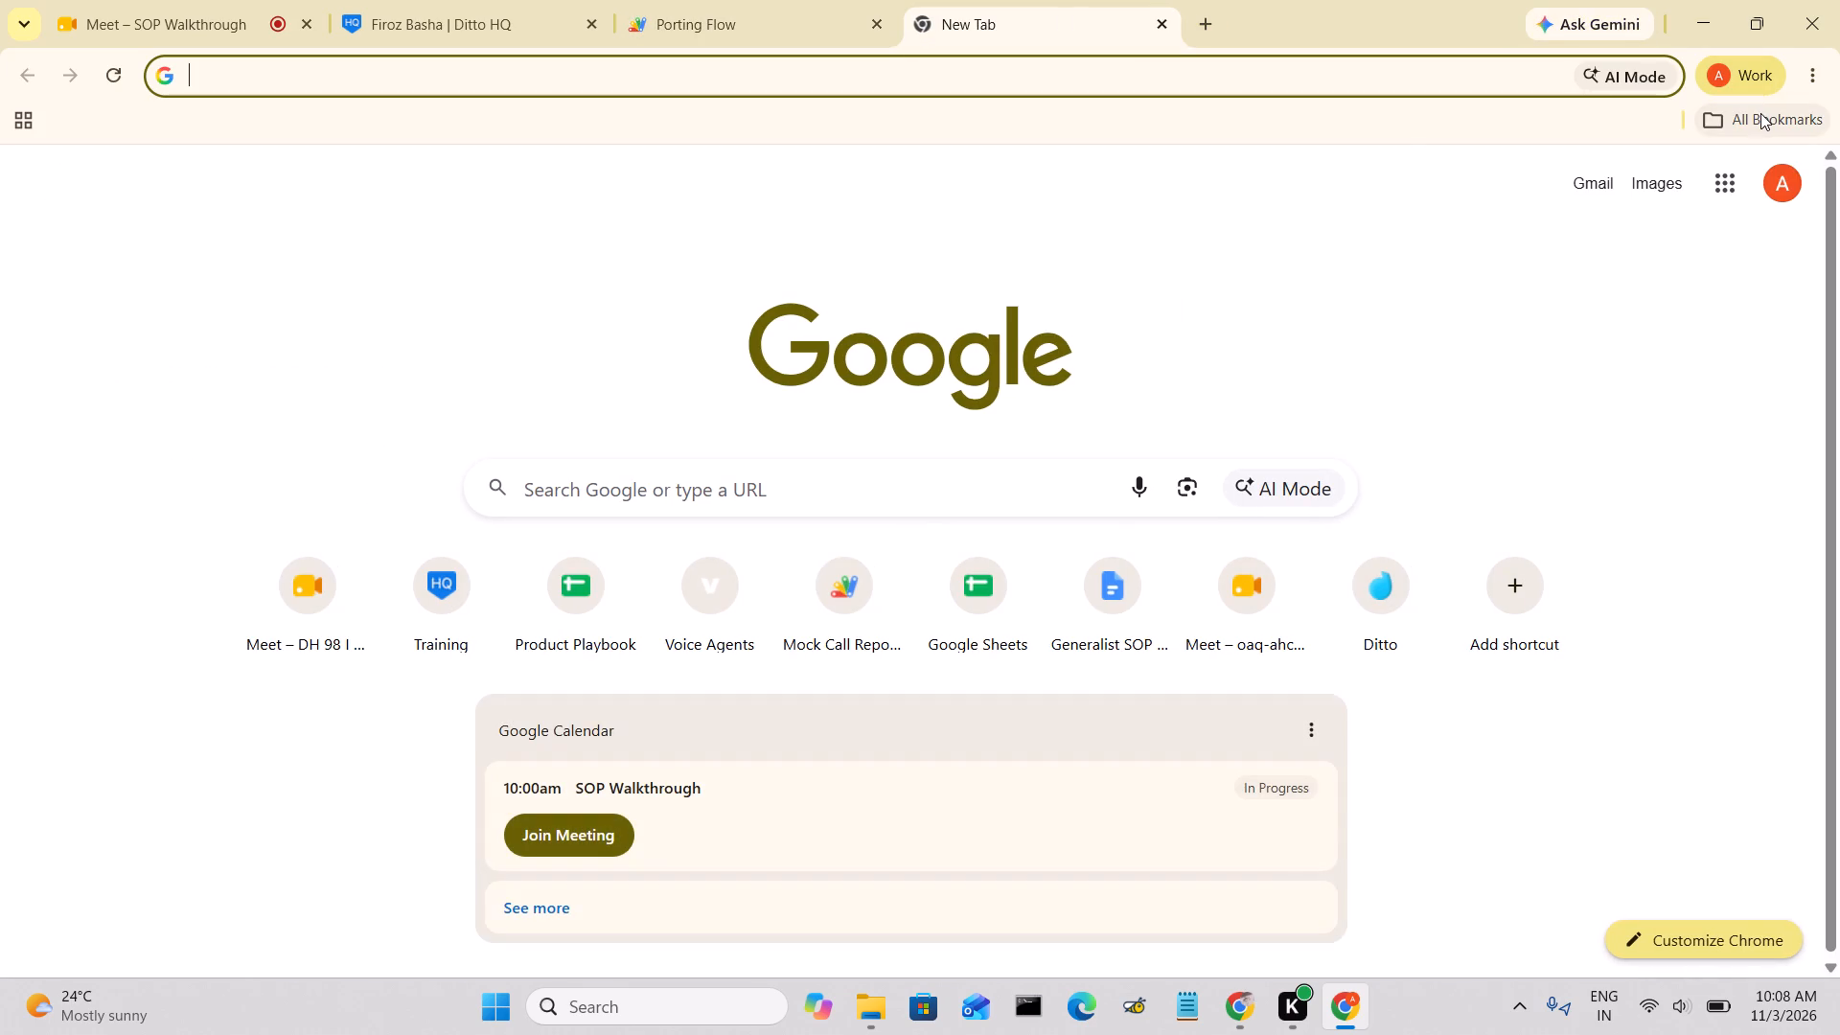
{"action": "left_click", "coordinate": [1760, 113]}
{"action": "scroll", "coordinate": [1690, 439], "scroll_direction": "down", "scroll_amount": 1}
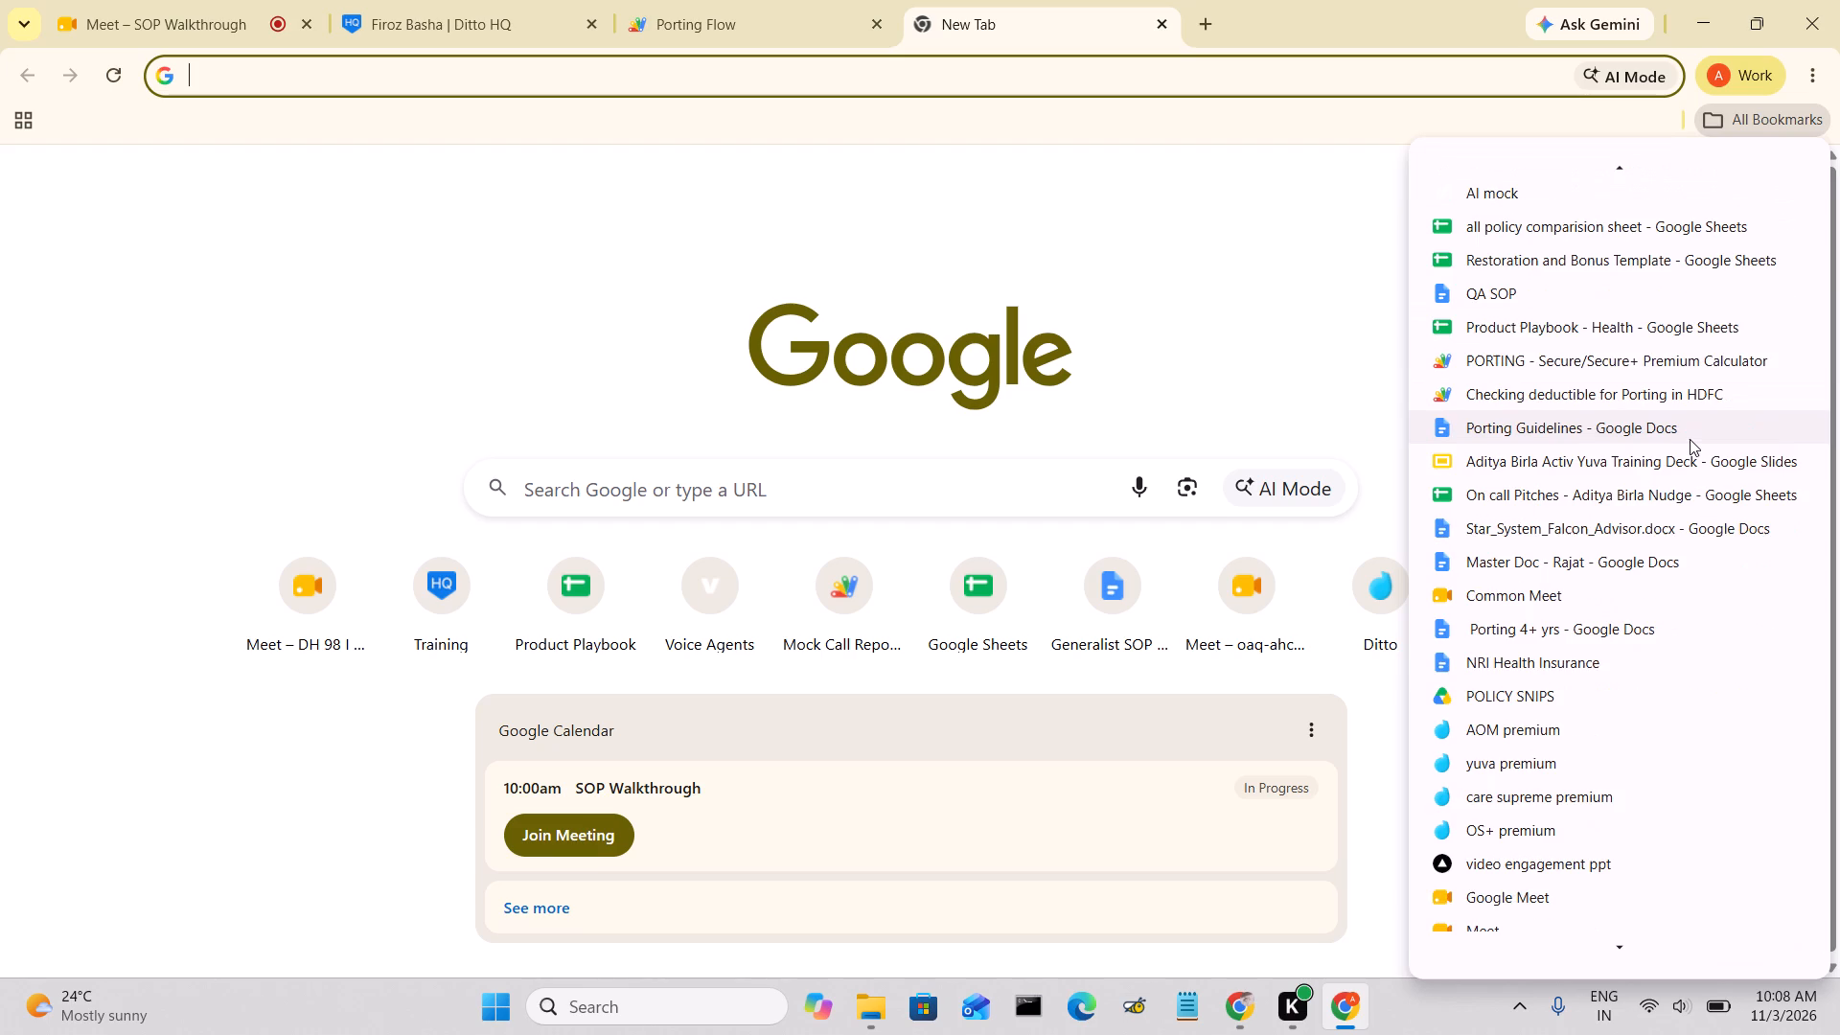
{"action": "scroll", "coordinate": [1690, 439], "scroll_direction": "down", "scroll_amount": 1}
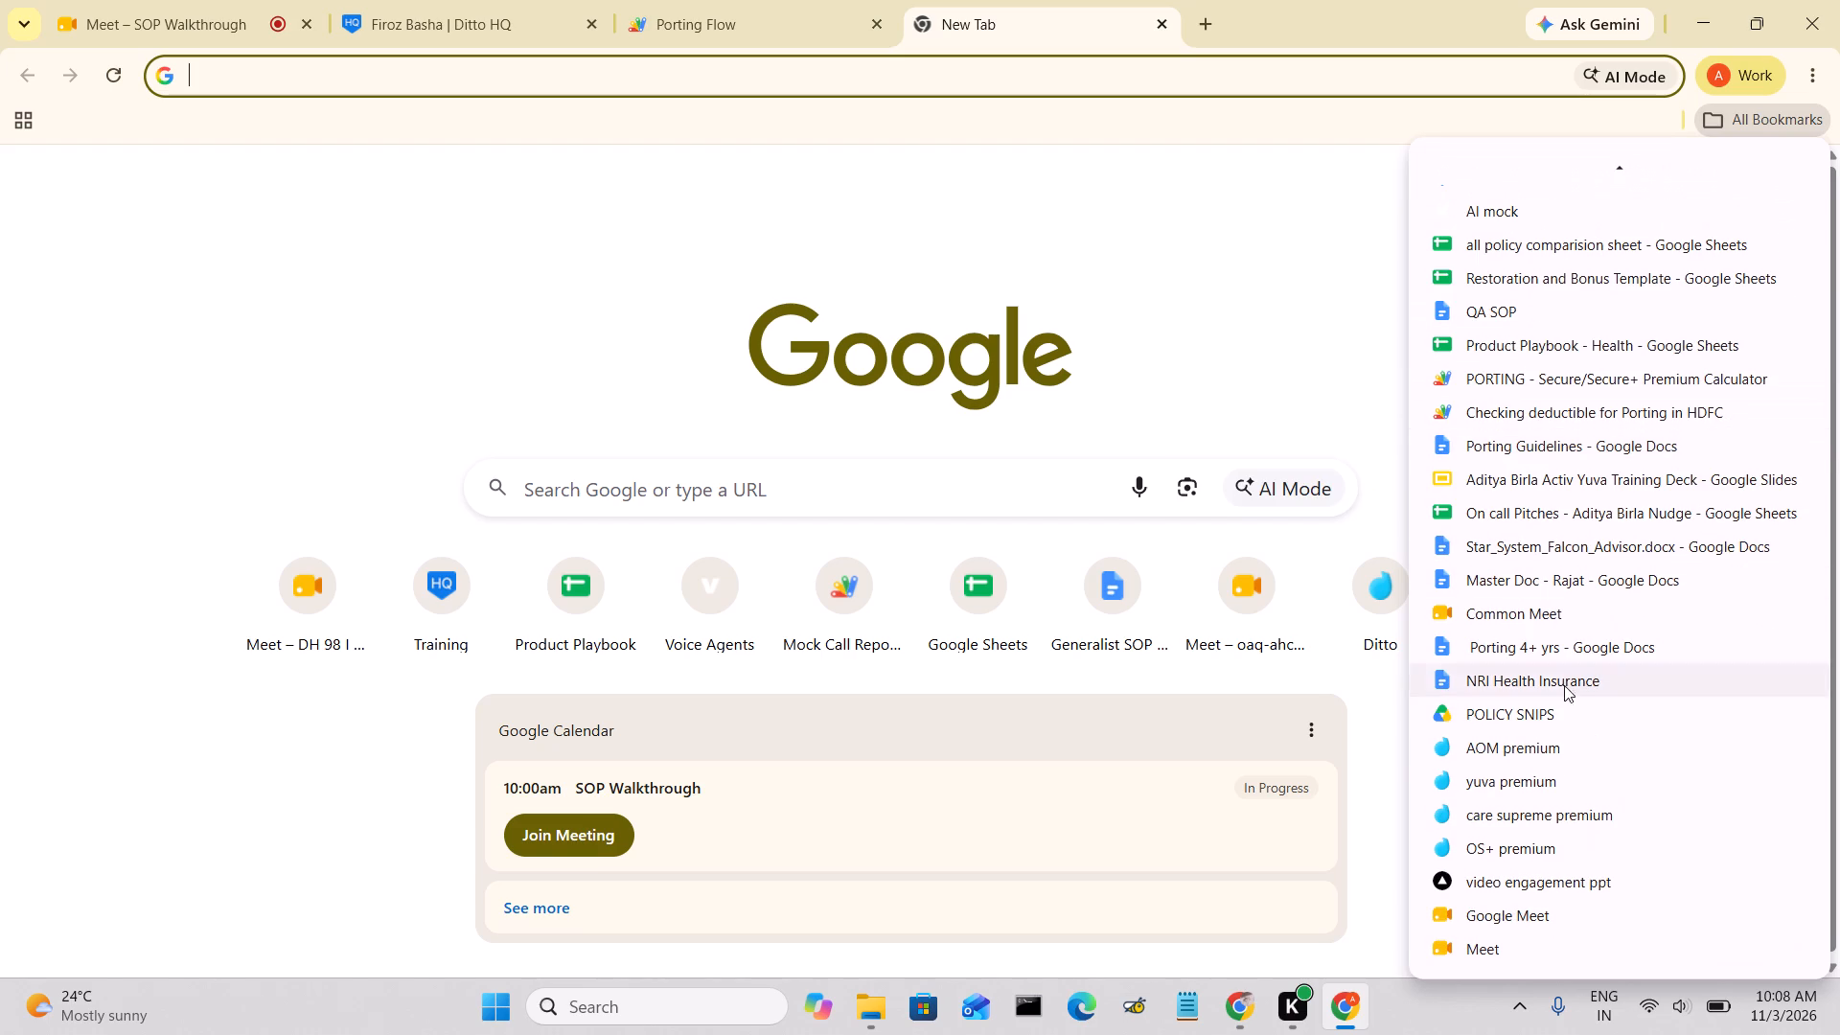
{"action": "left_click", "coordinate": [1555, 409]}
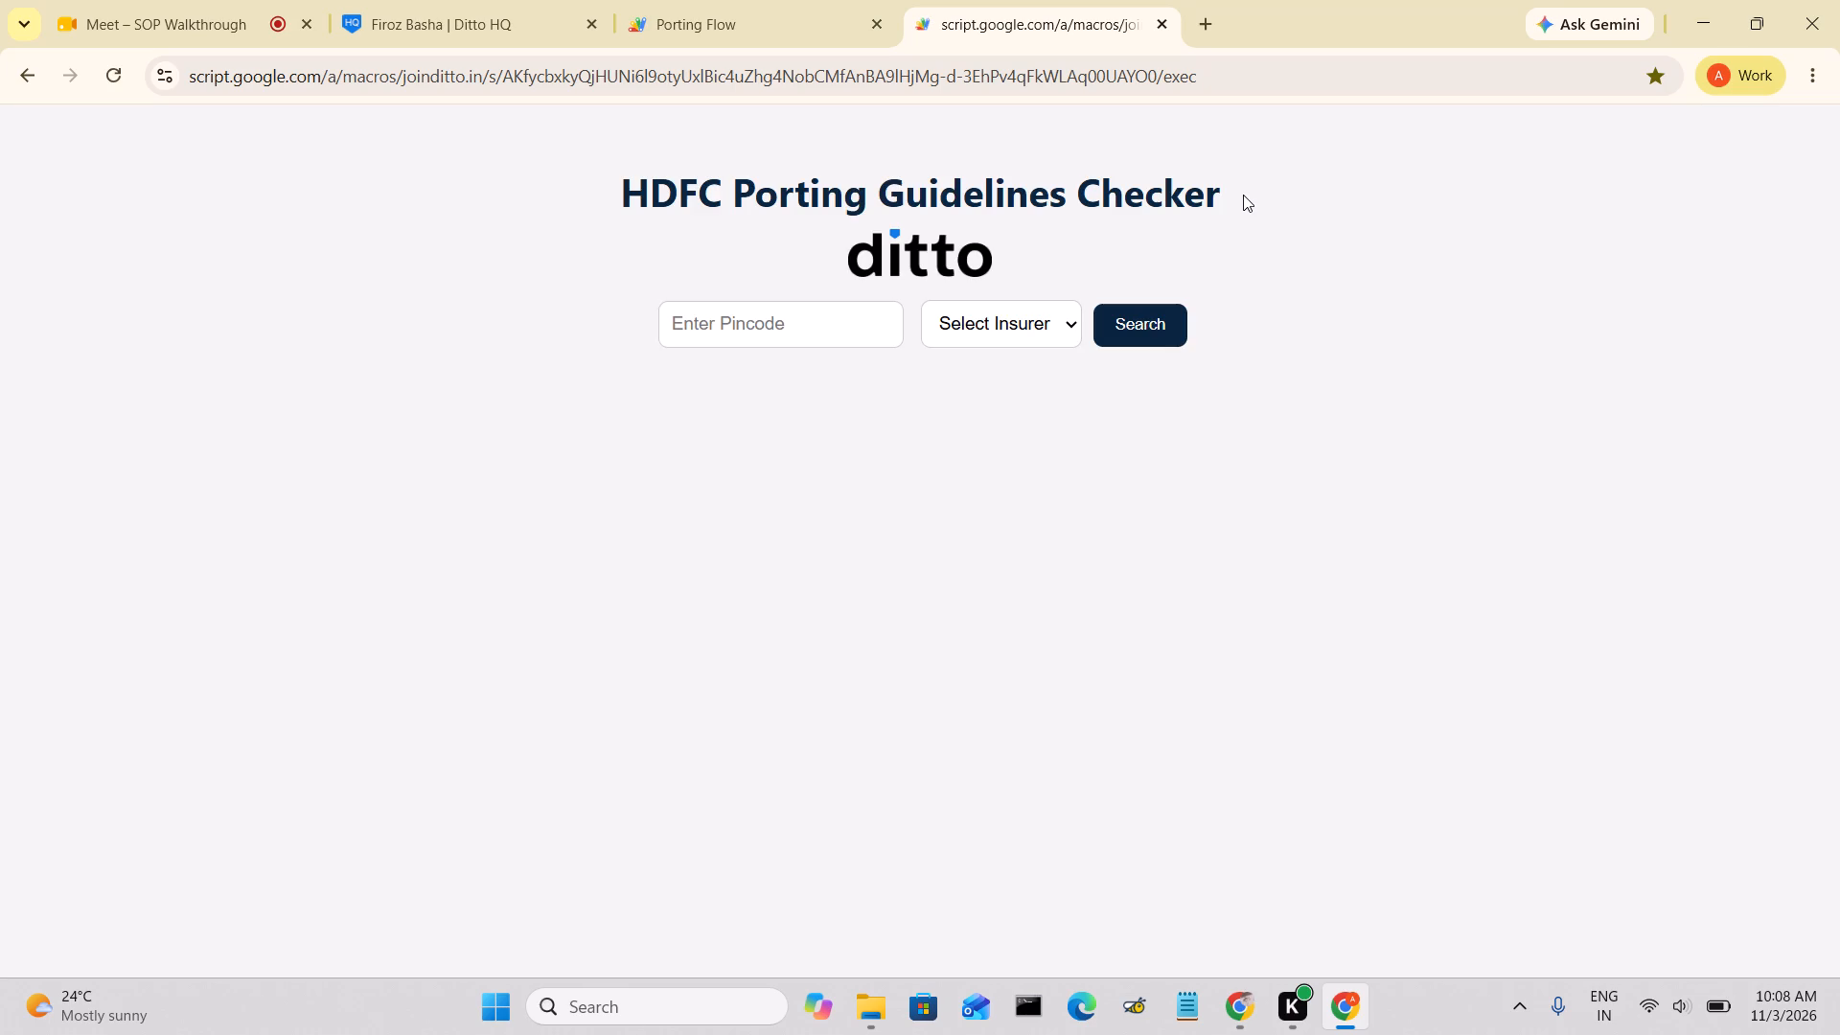
Look through the saved bookmarks in another new browser tab, then dismiss the list.
{"action": "left_click", "coordinate": [1204, 22]}
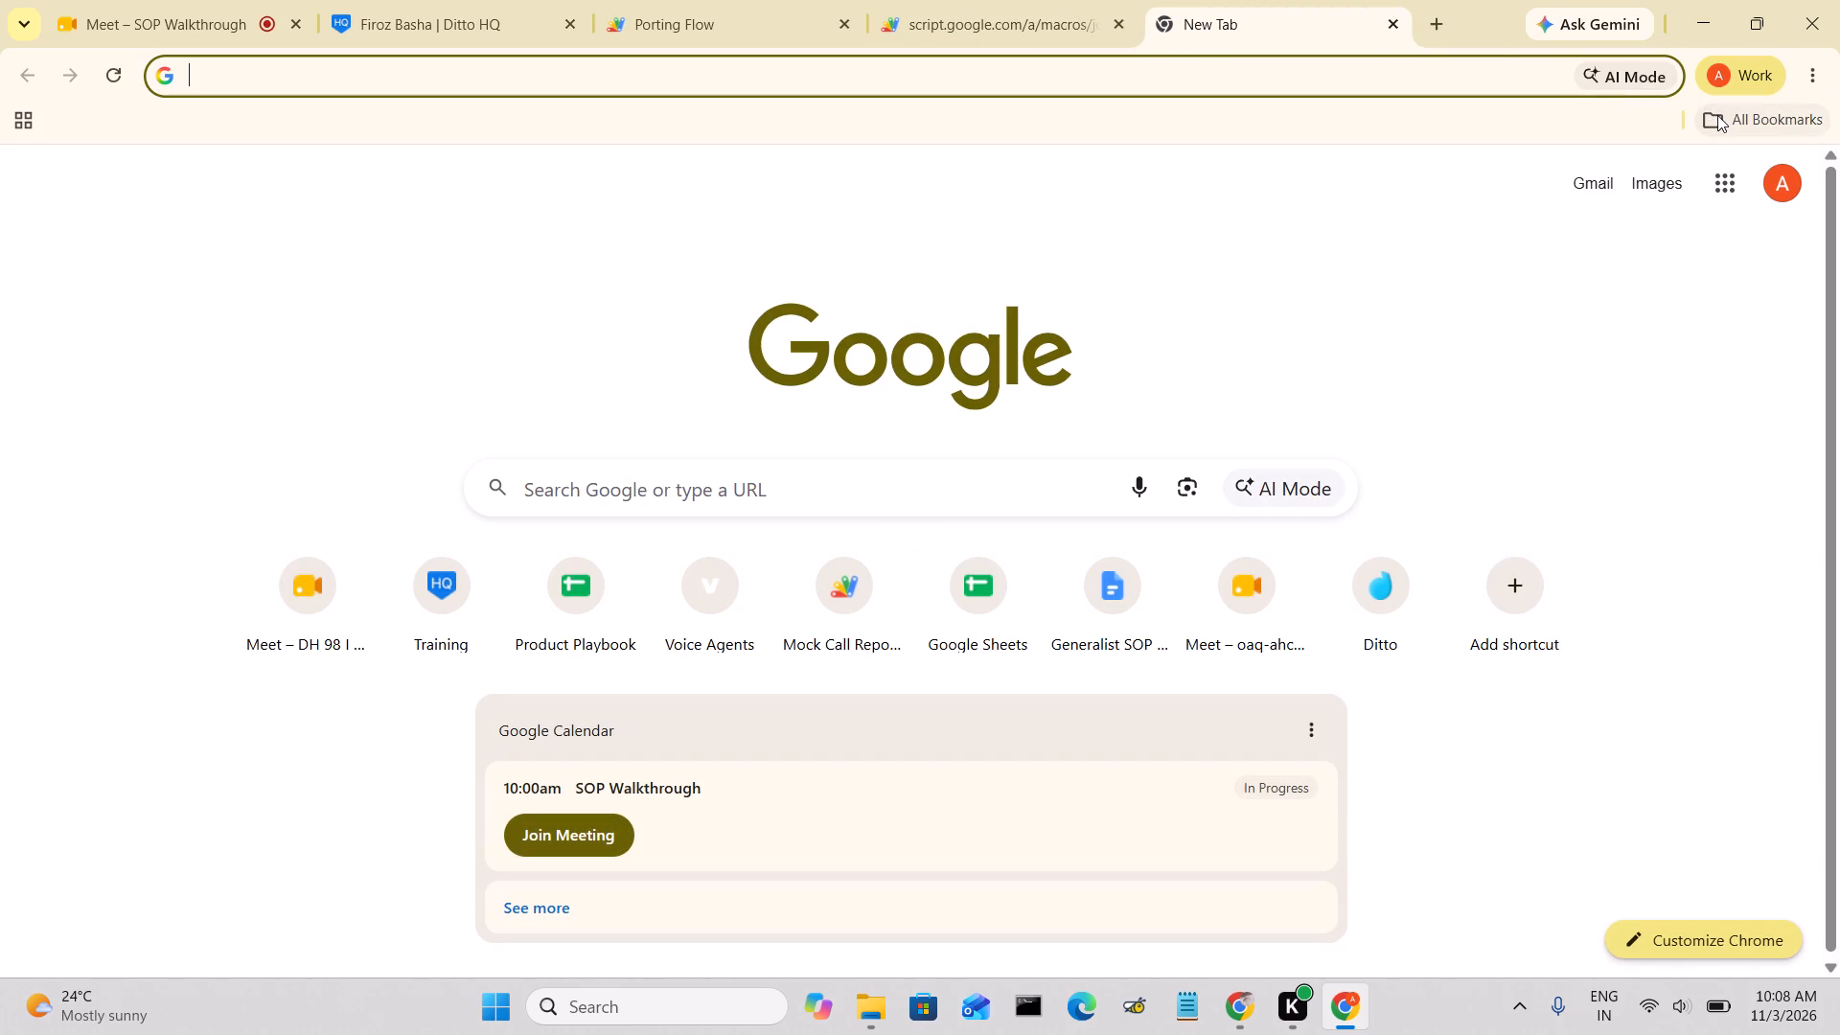
{"action": "left_click", "coordinate": [1717, 116]}
{"action": "scroll", "coordinate": [1515, 457], "scroll_direction": "up", "scroll_amount": 1}
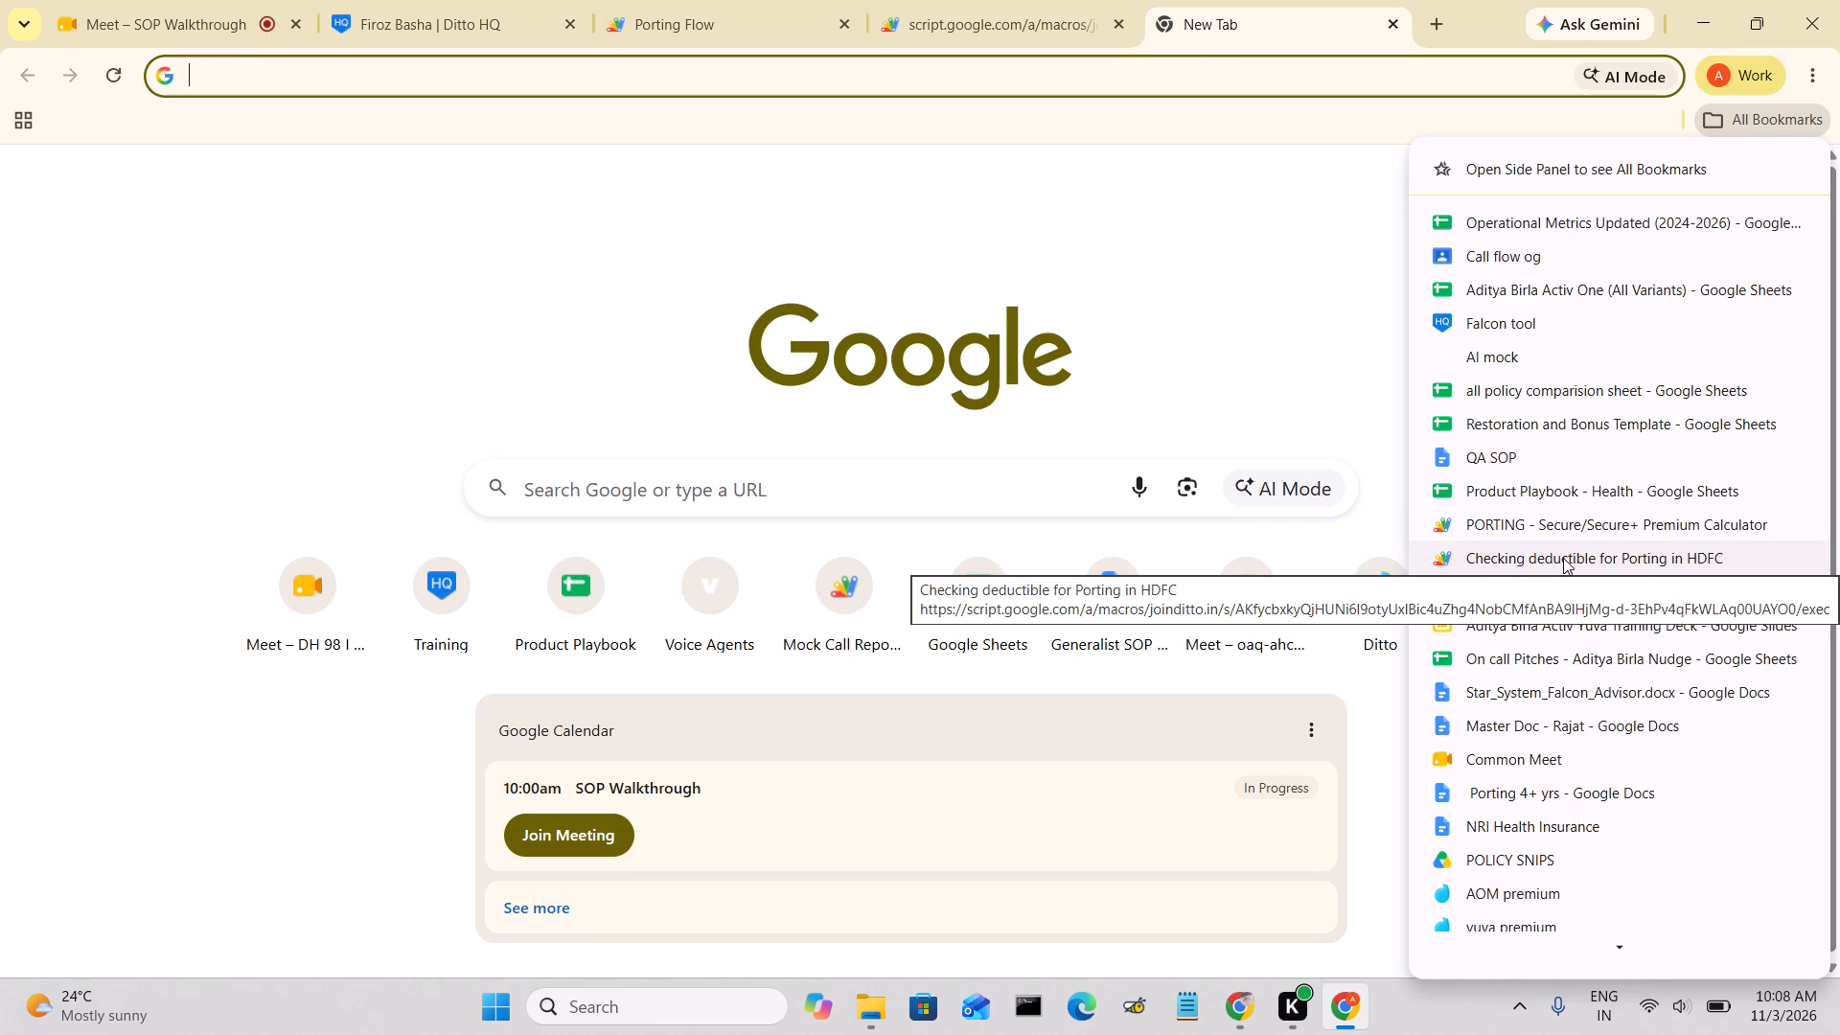
{"action": "left_click", "coordinate": [949, 0]}
Revisit the HDFC Porting Guidelines Checker and Porting Flow pages, then return to the lead's WhatsApp chat.
{"action": "left_click", "coordinate": [905, 30]}
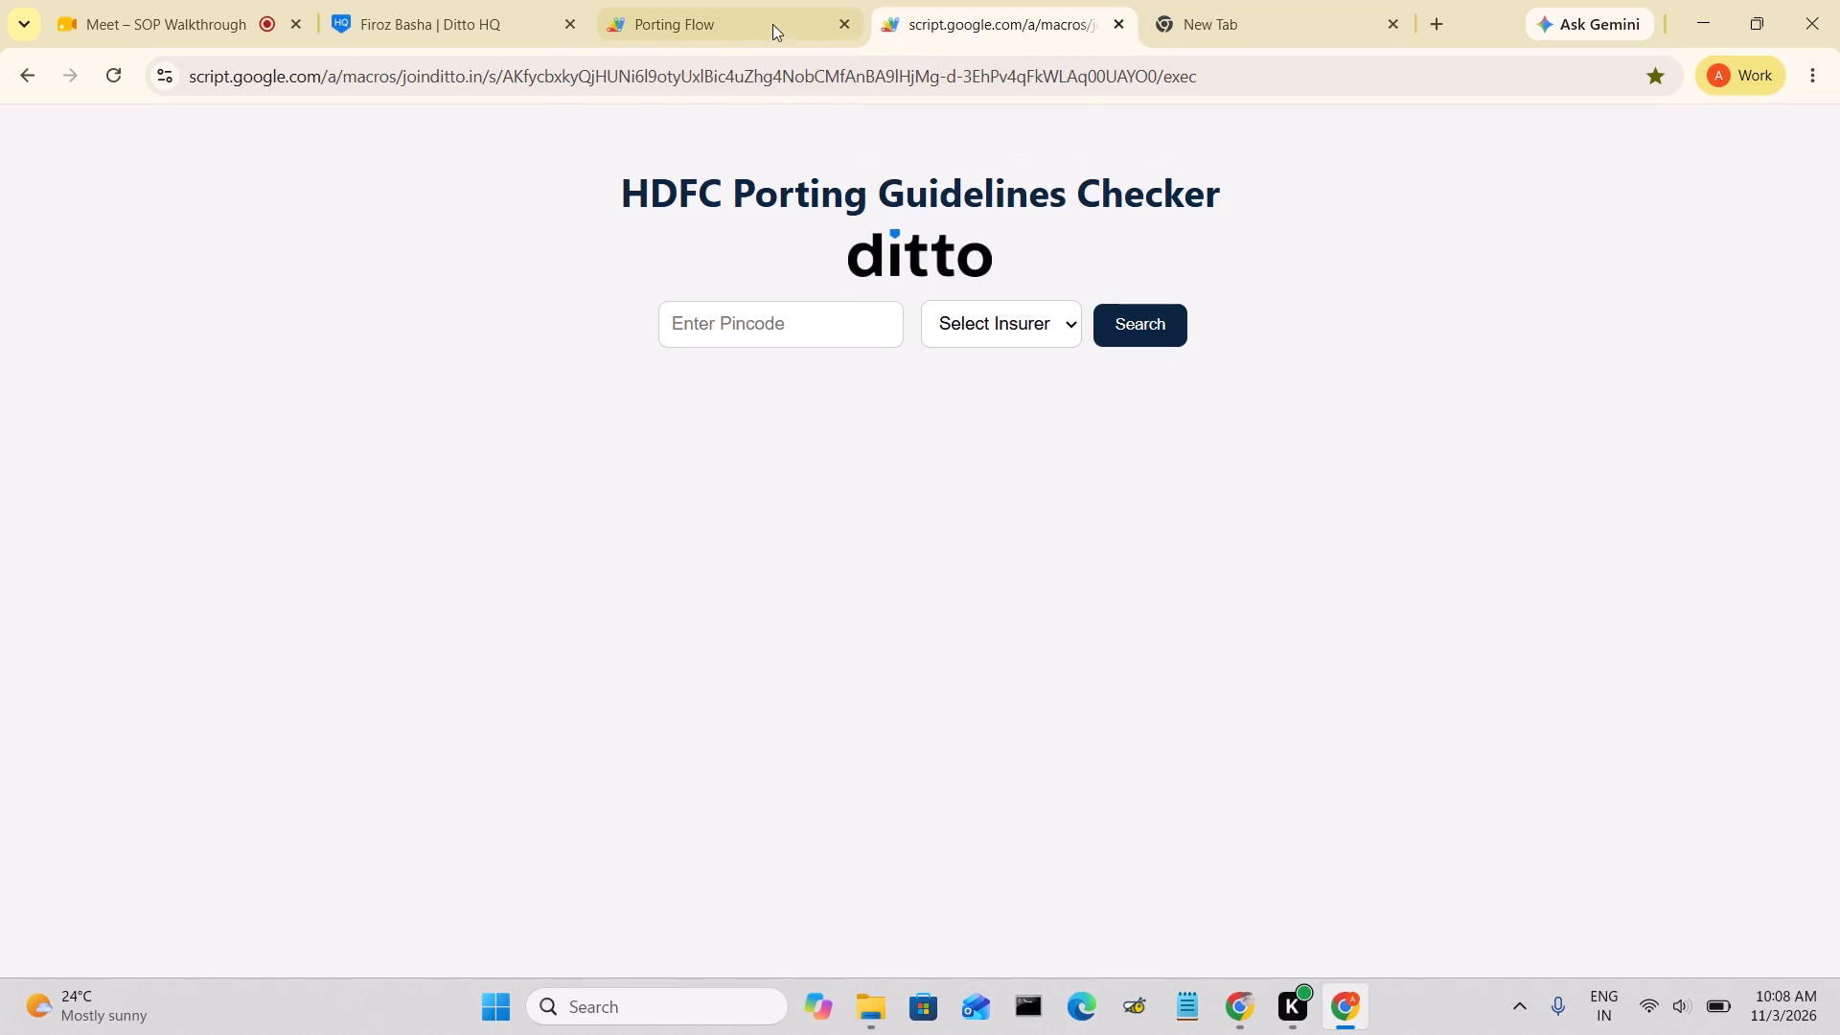
{"action": "left_click", "coordinate": [711, 28]}
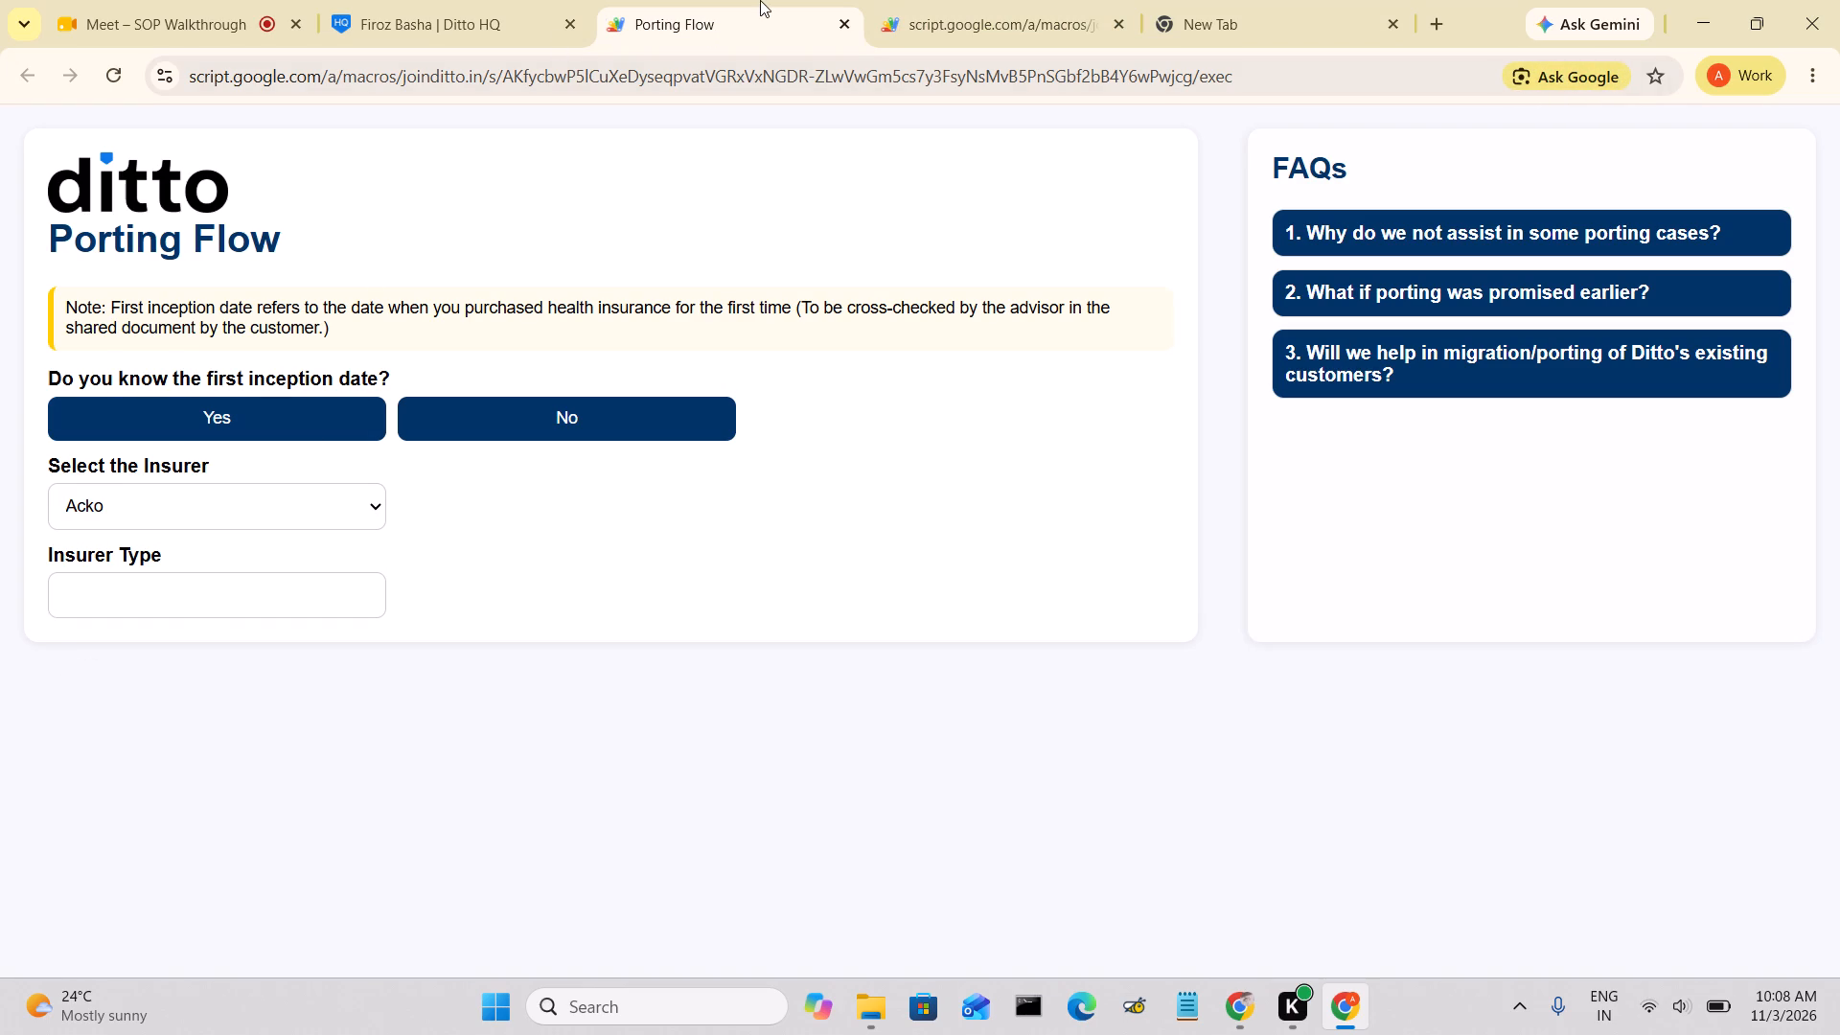
{"action": "left_click", "coordinate": [509, 3]}
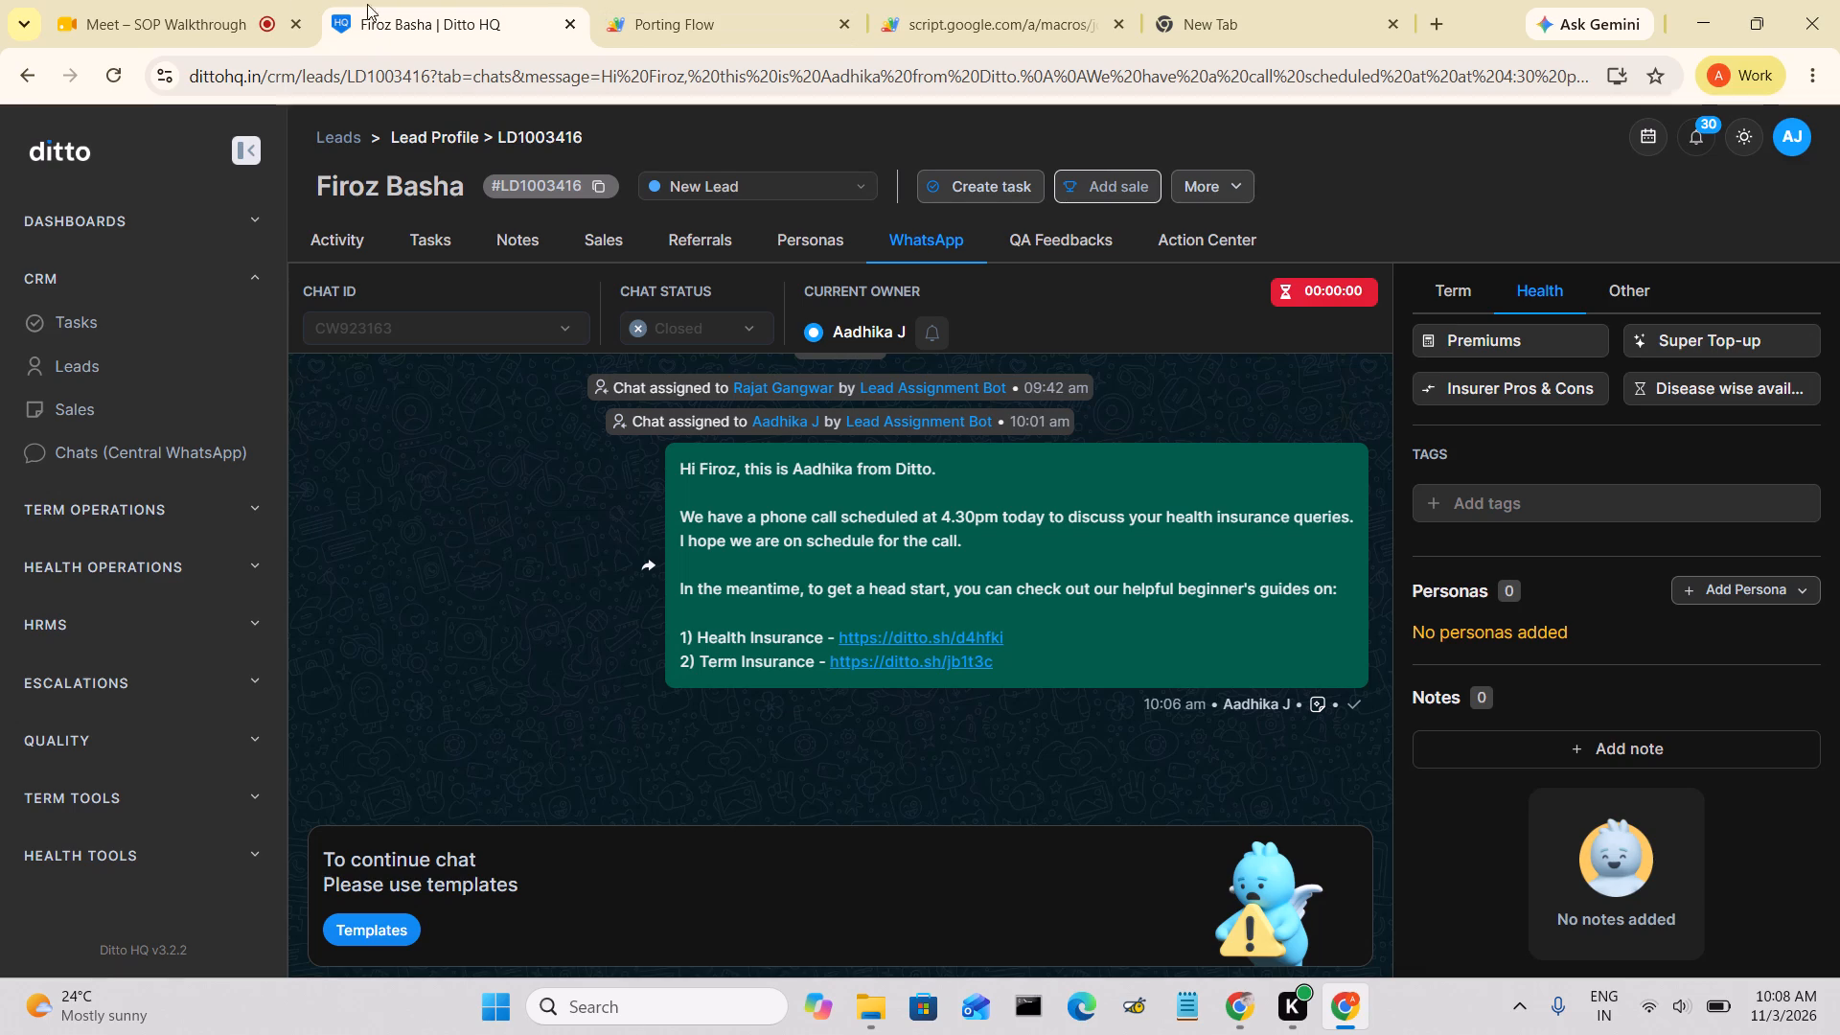
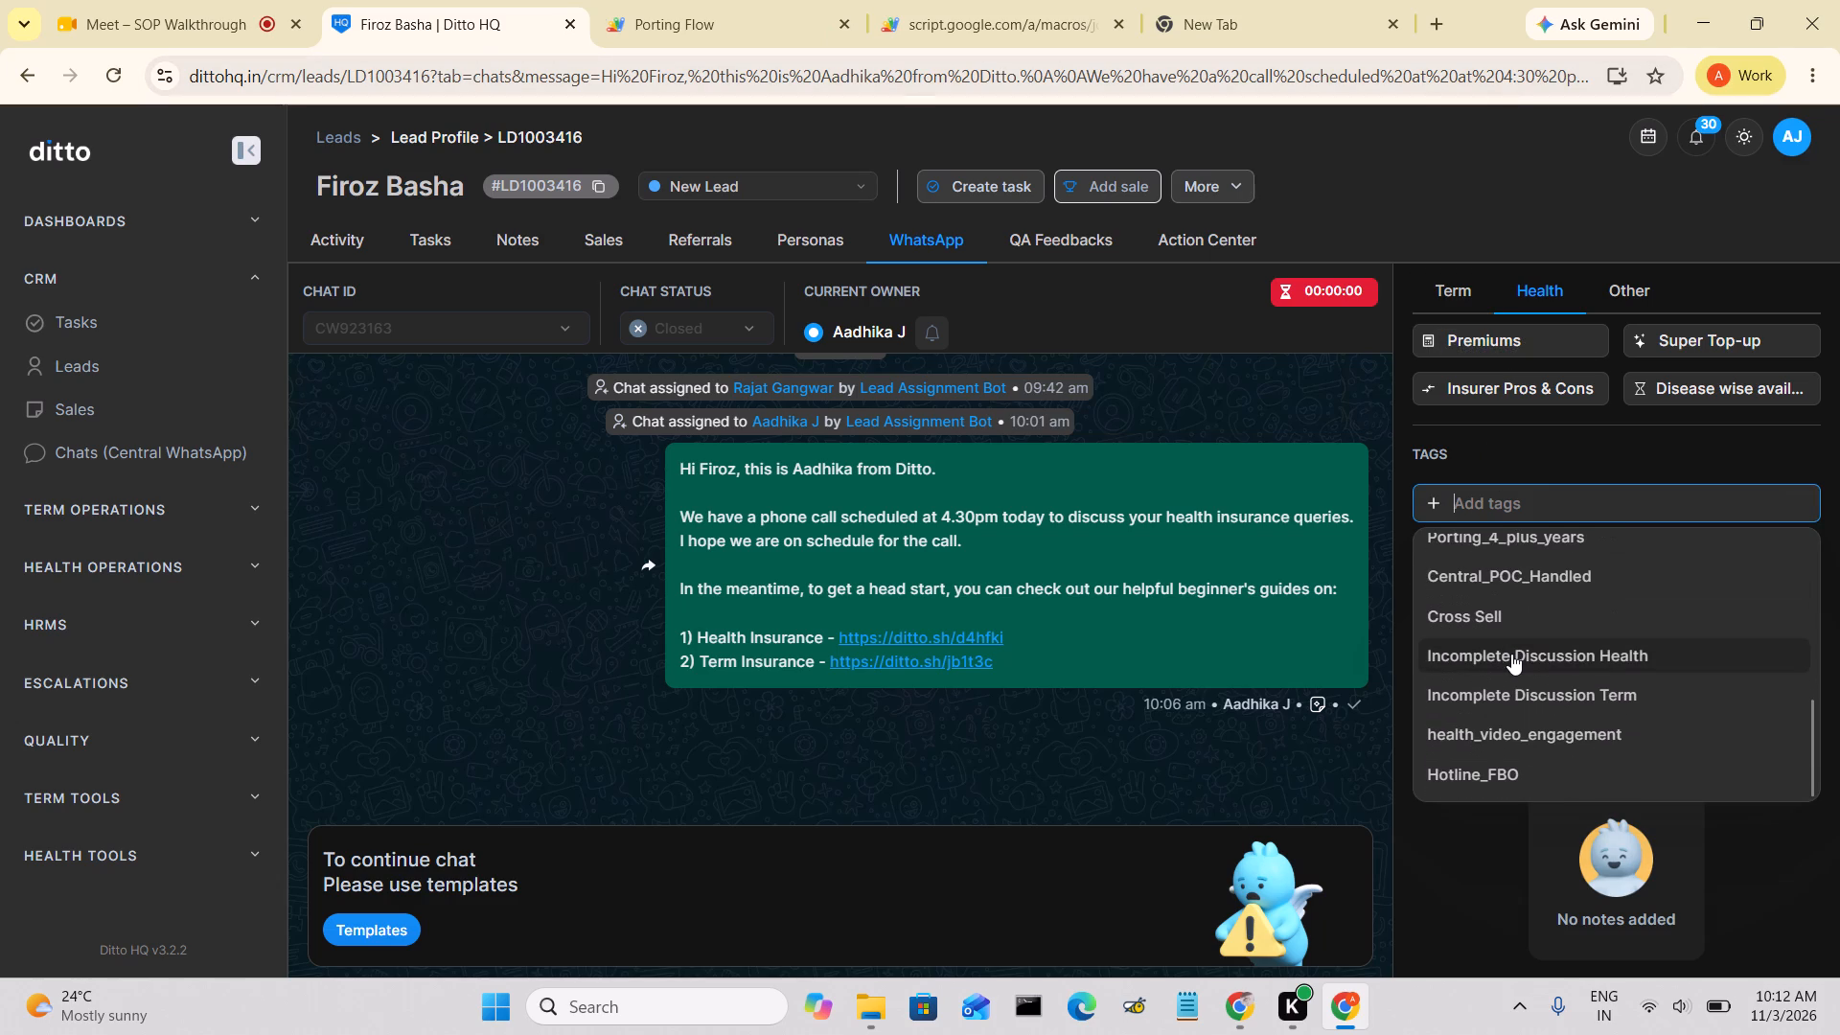
Look through the tags available for the lead, then dismiss the list without adding one.
{"action": "scroll", "coordinate": [1511, 654], "scroll_direction": "down", "scroll_amount": 1}
{"action": "scroll", "coordinate": [1511, 654], "scroll_direction": "up", "scroll_amount": 1}
{"action": "scroll", "coordinate": [1511, 654], "scroll_direction": "down", "scroll_amount": 2}
{"action": "scroll", "coordinate": [1536, 620], "scroll_direction": "up", "scroll_amount": 3}
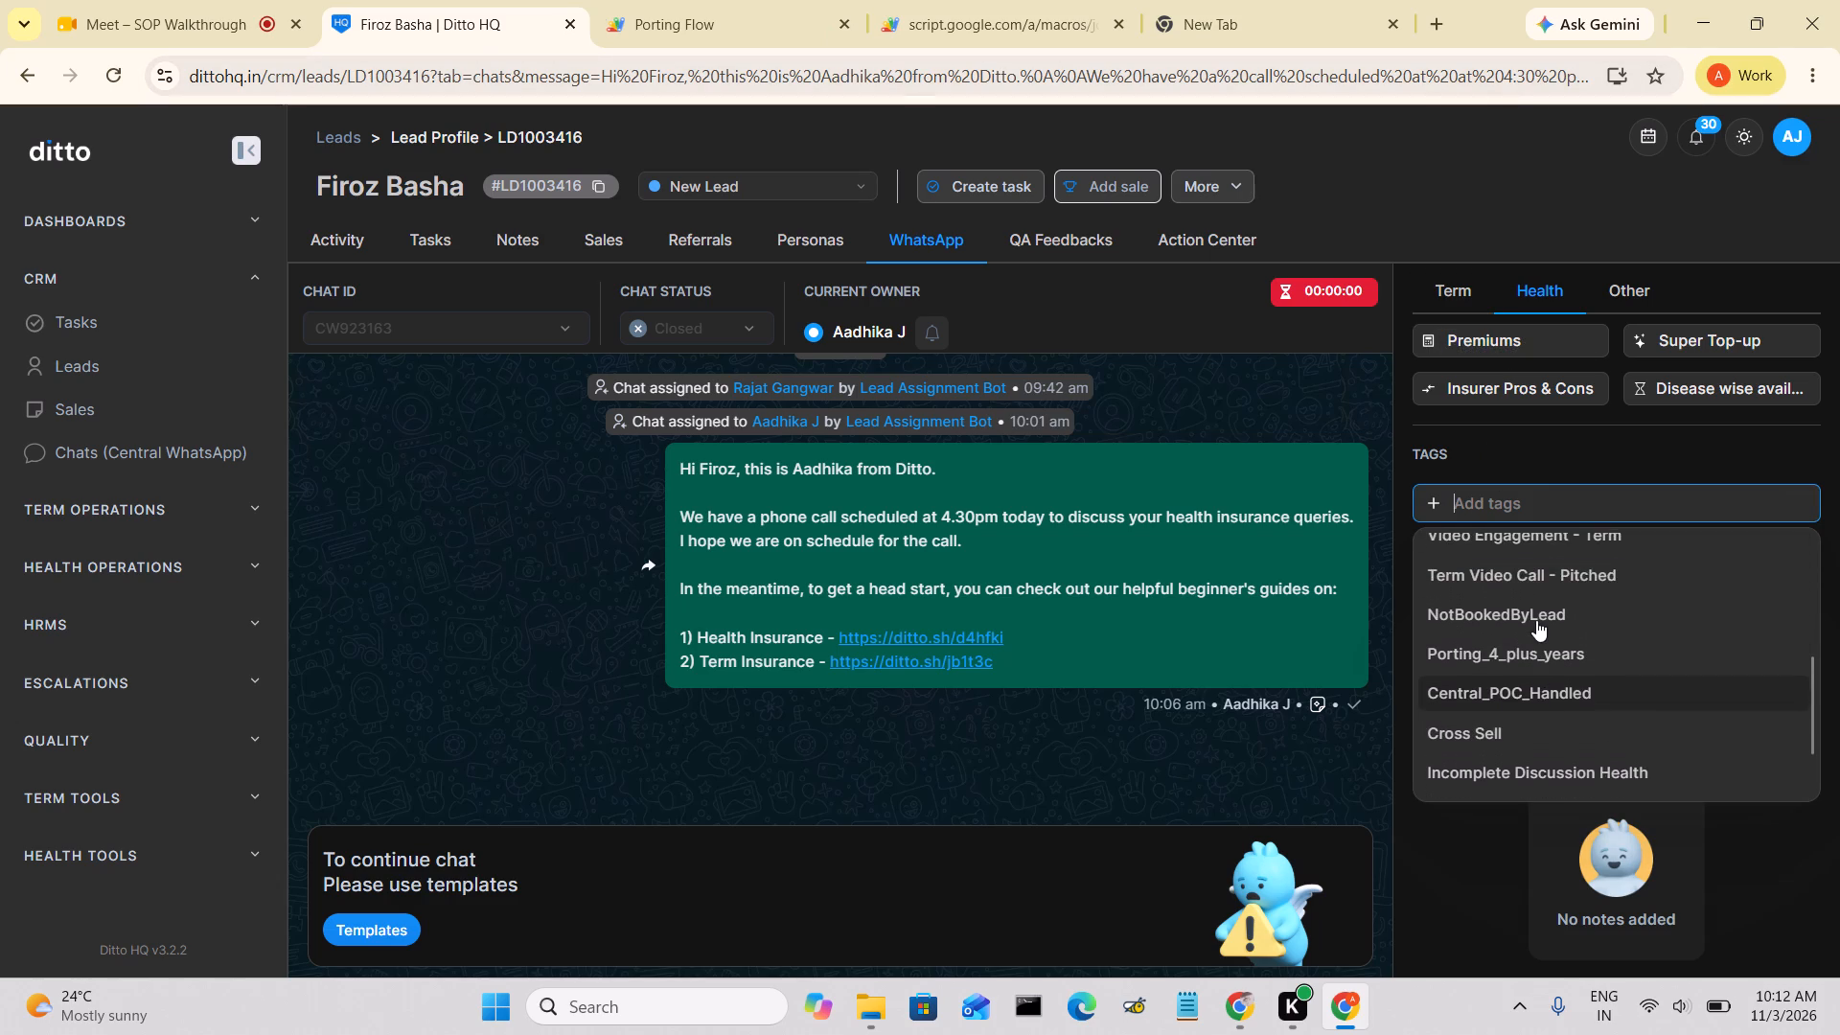
{"action": "scroll", "coordinate": [1536, 620], "scroll_direction": "up", "scroll_amount": 3}
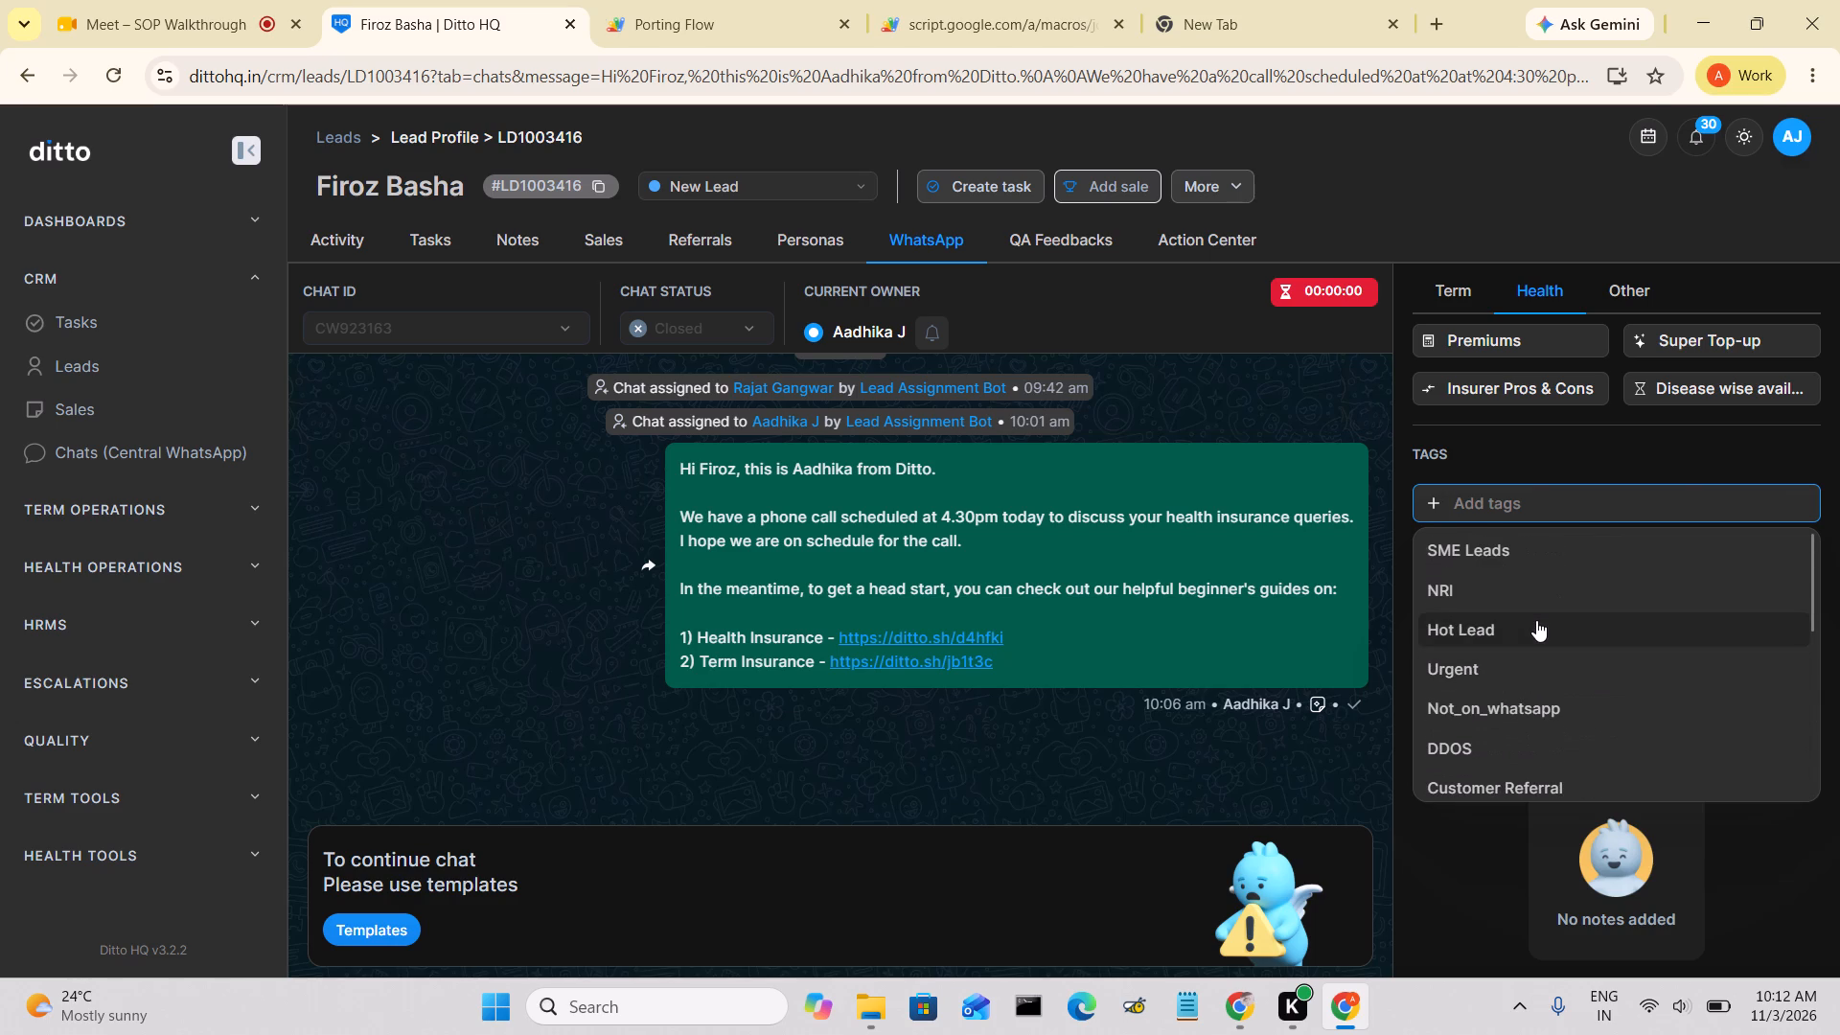
{"action": "left_click", "coordinate": [1445, 861]}
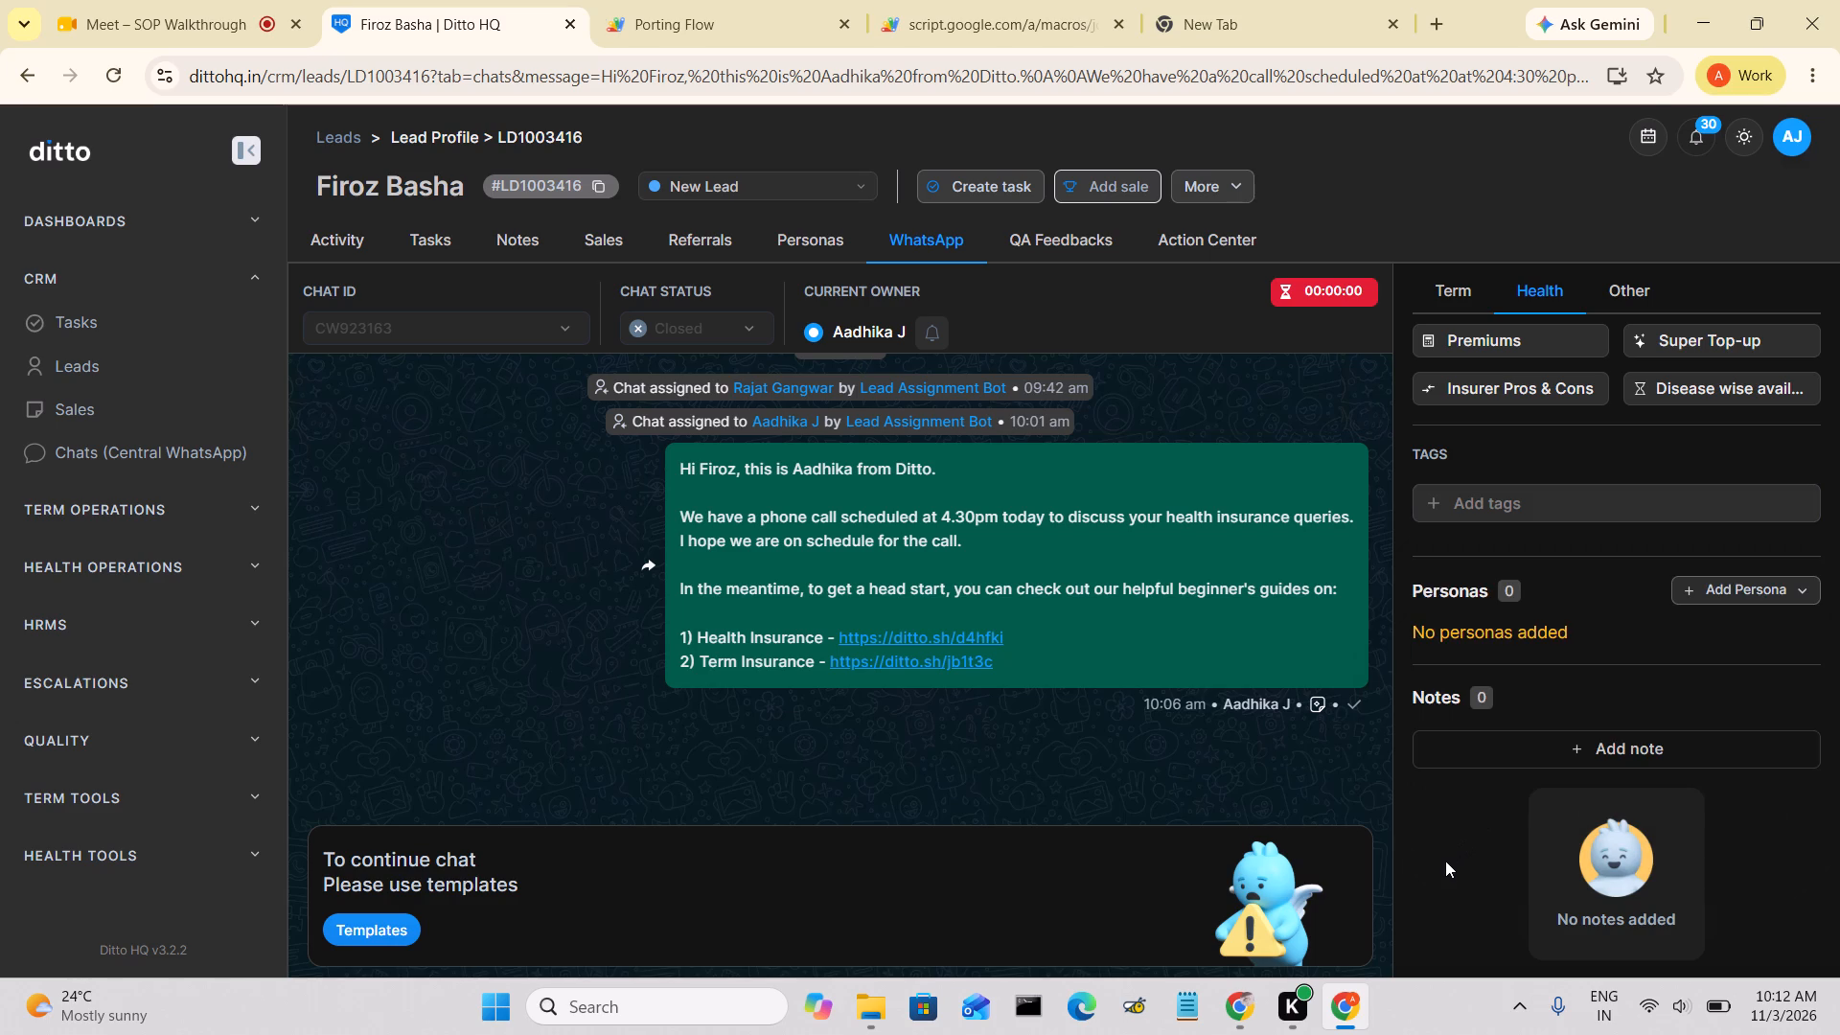
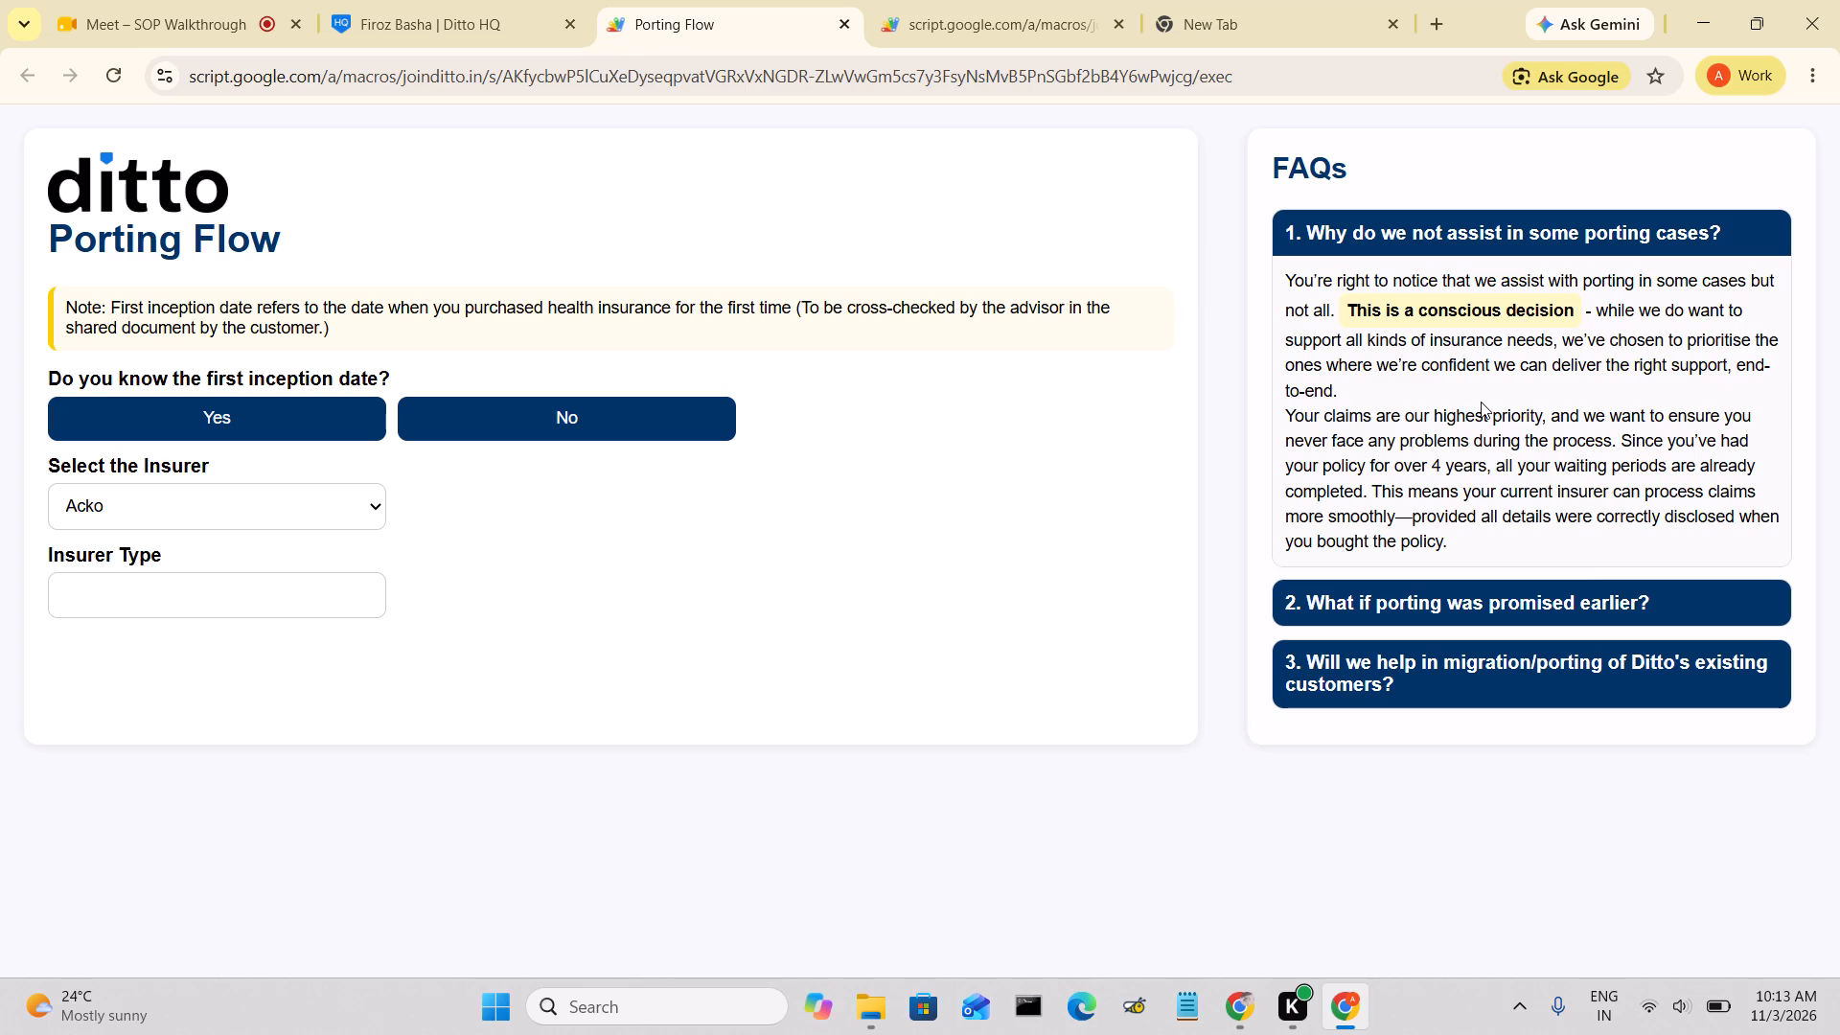
Open the Porting Flow FAQ "What if porting was promised earlier?" to read its answer.
{"action": "left_click", "coordinate": [1463, 607]}
{"action": "scroll", "coordinate": [1463, 607], "scroll_direction": "down", "scroll_amount": 3}
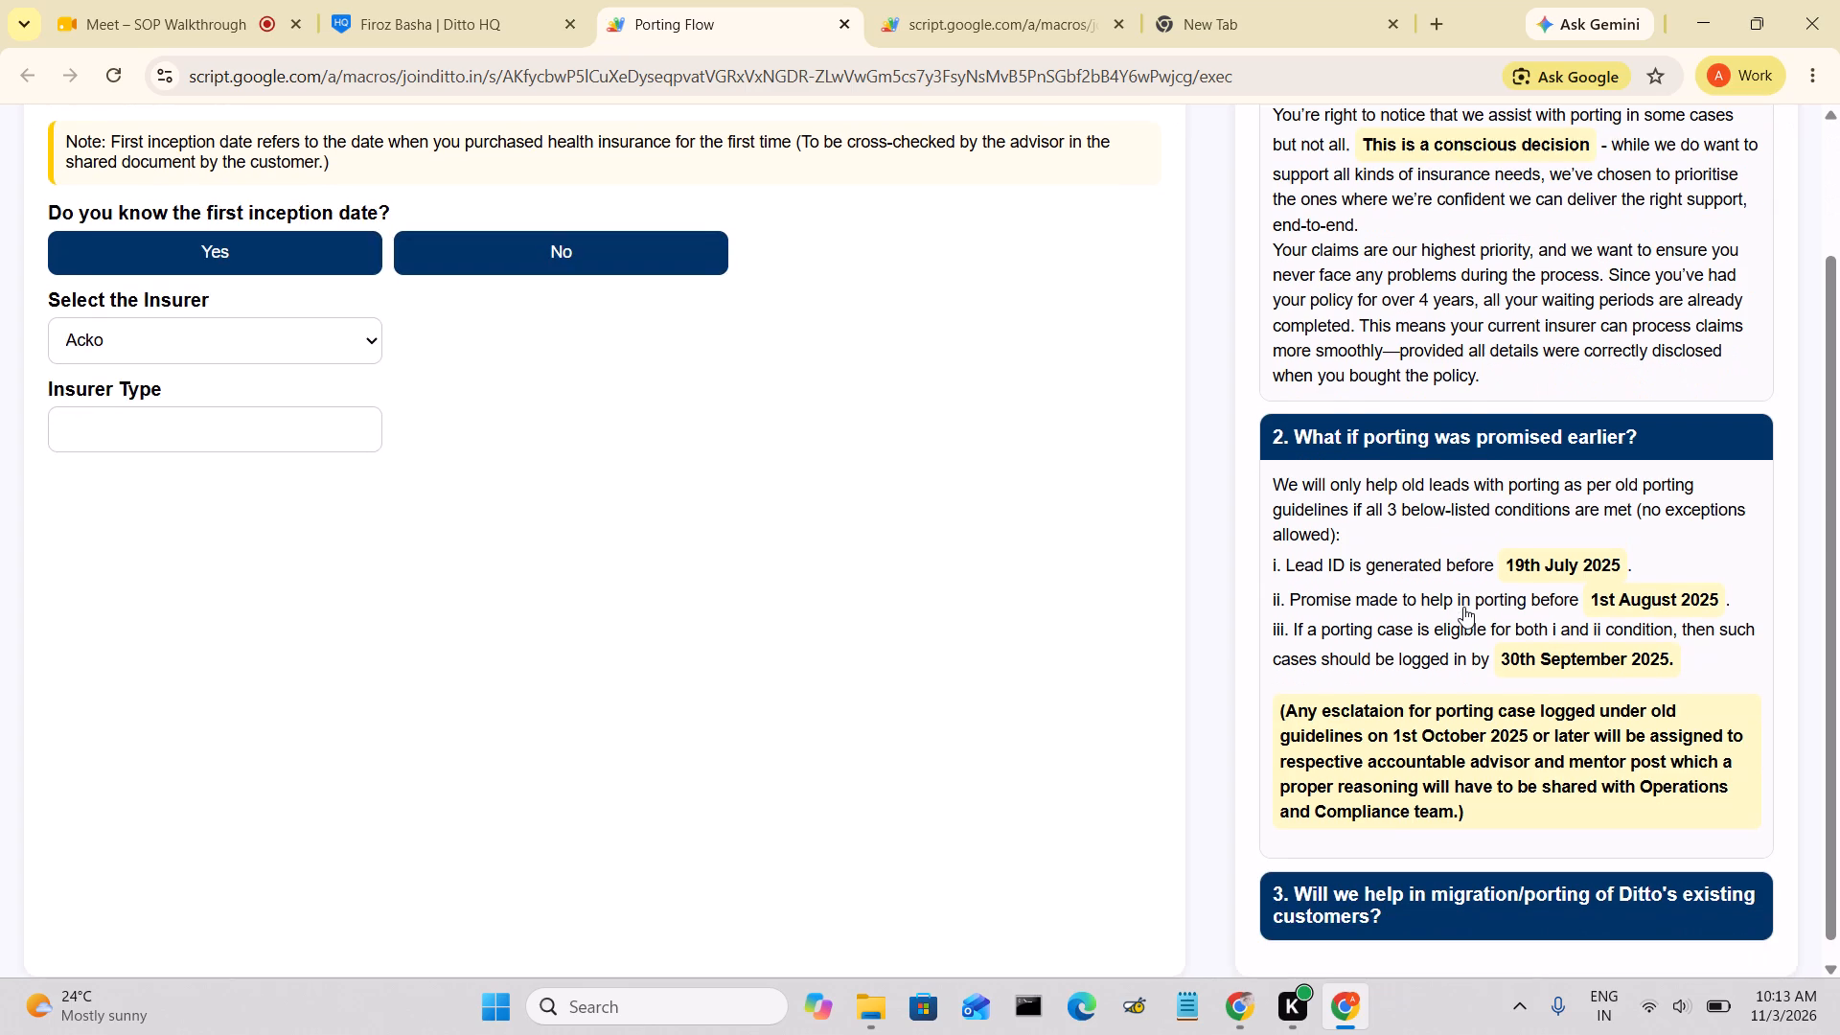
Read the Porting Flow FAQ on migration/porting of Ditto's existing customers, then collapse all the open FAQ answers.
{"action": "left_click", "coordinate": [1484, 878]}
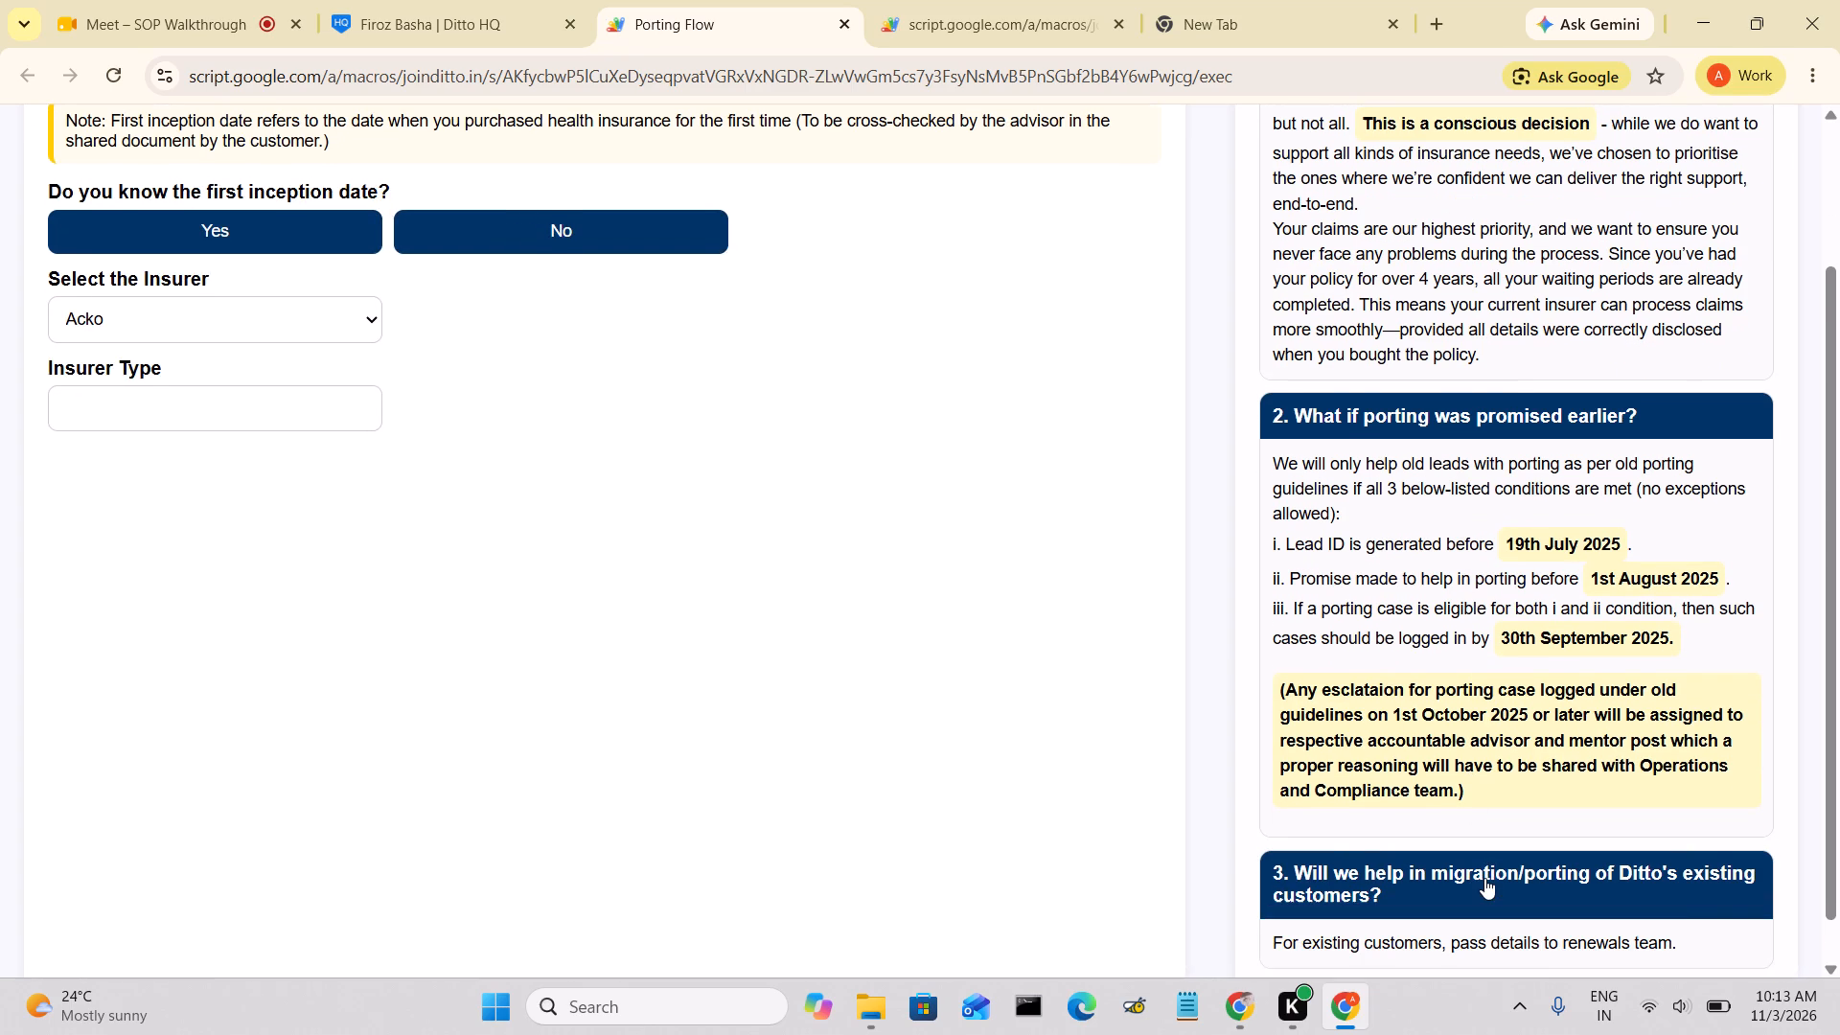
{"action": "scroll", "coordinate": [1484, 878], "scroll_direction": "down", "scroll_amount": 2}
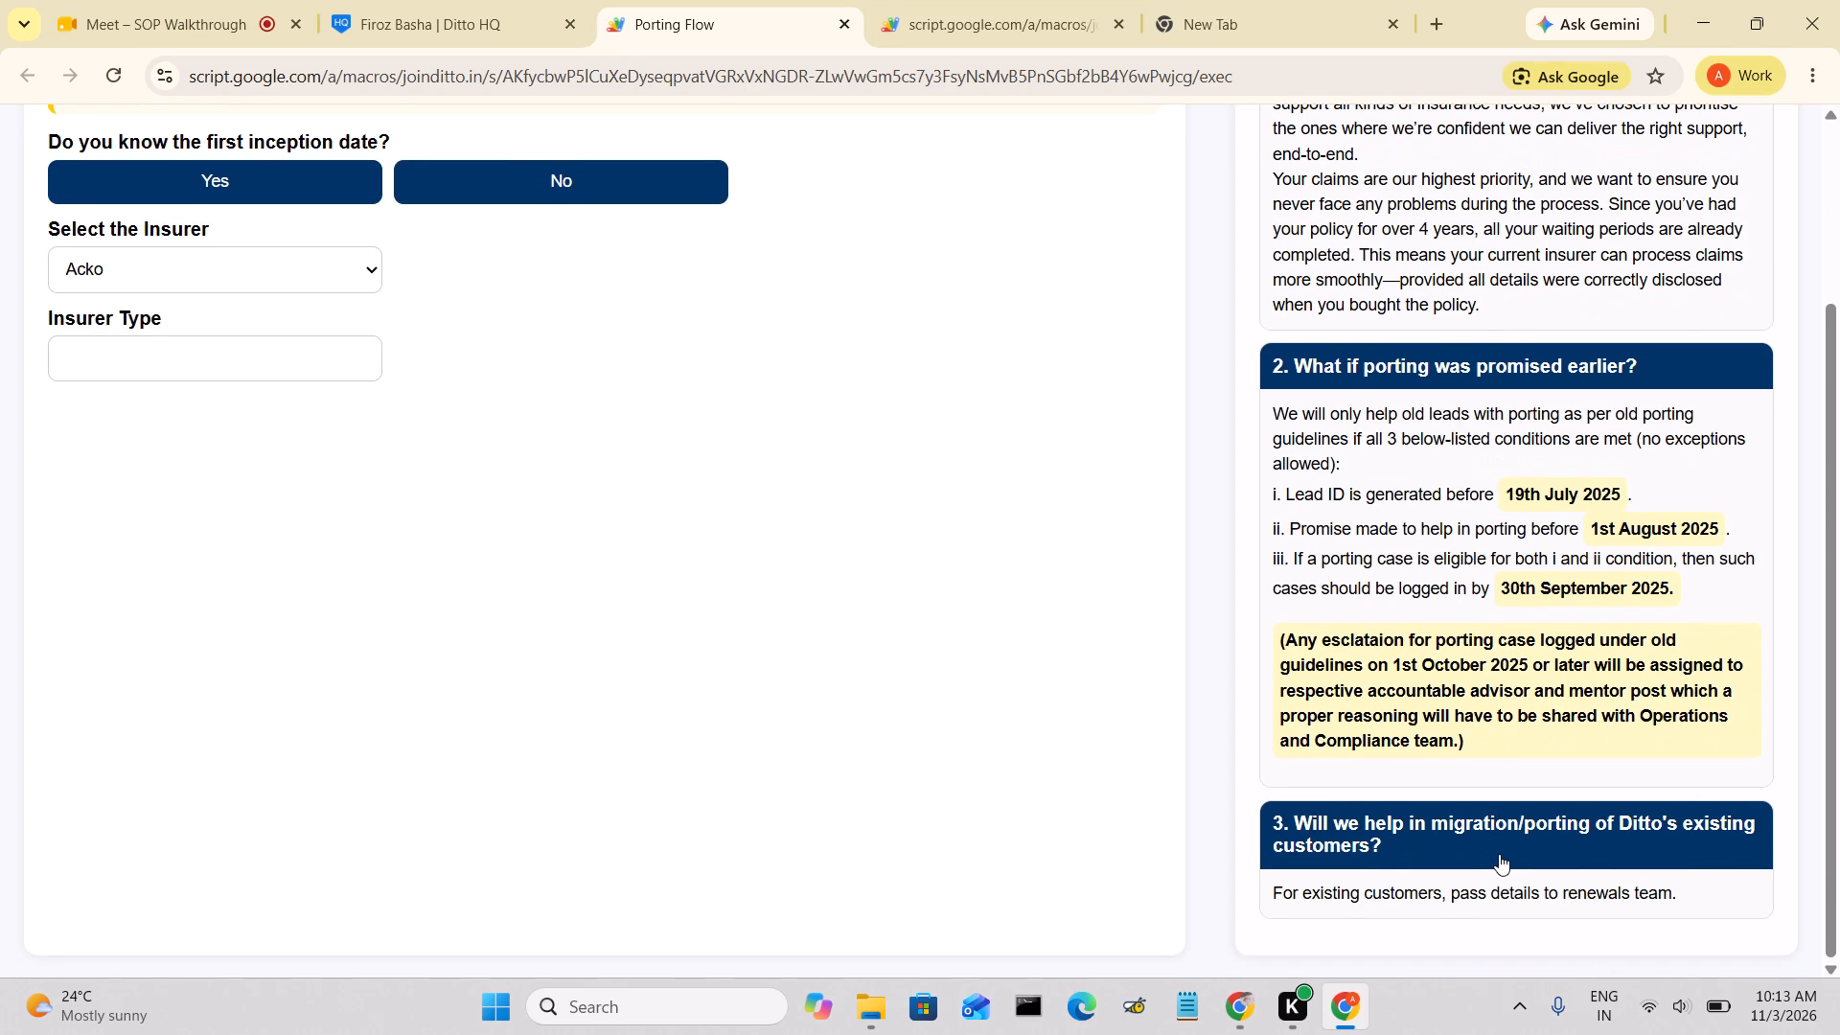
{"action": "left_click", "coordinate": [1499, 854]}
{"action": "left_click", "coordinate": [1538, 406]}
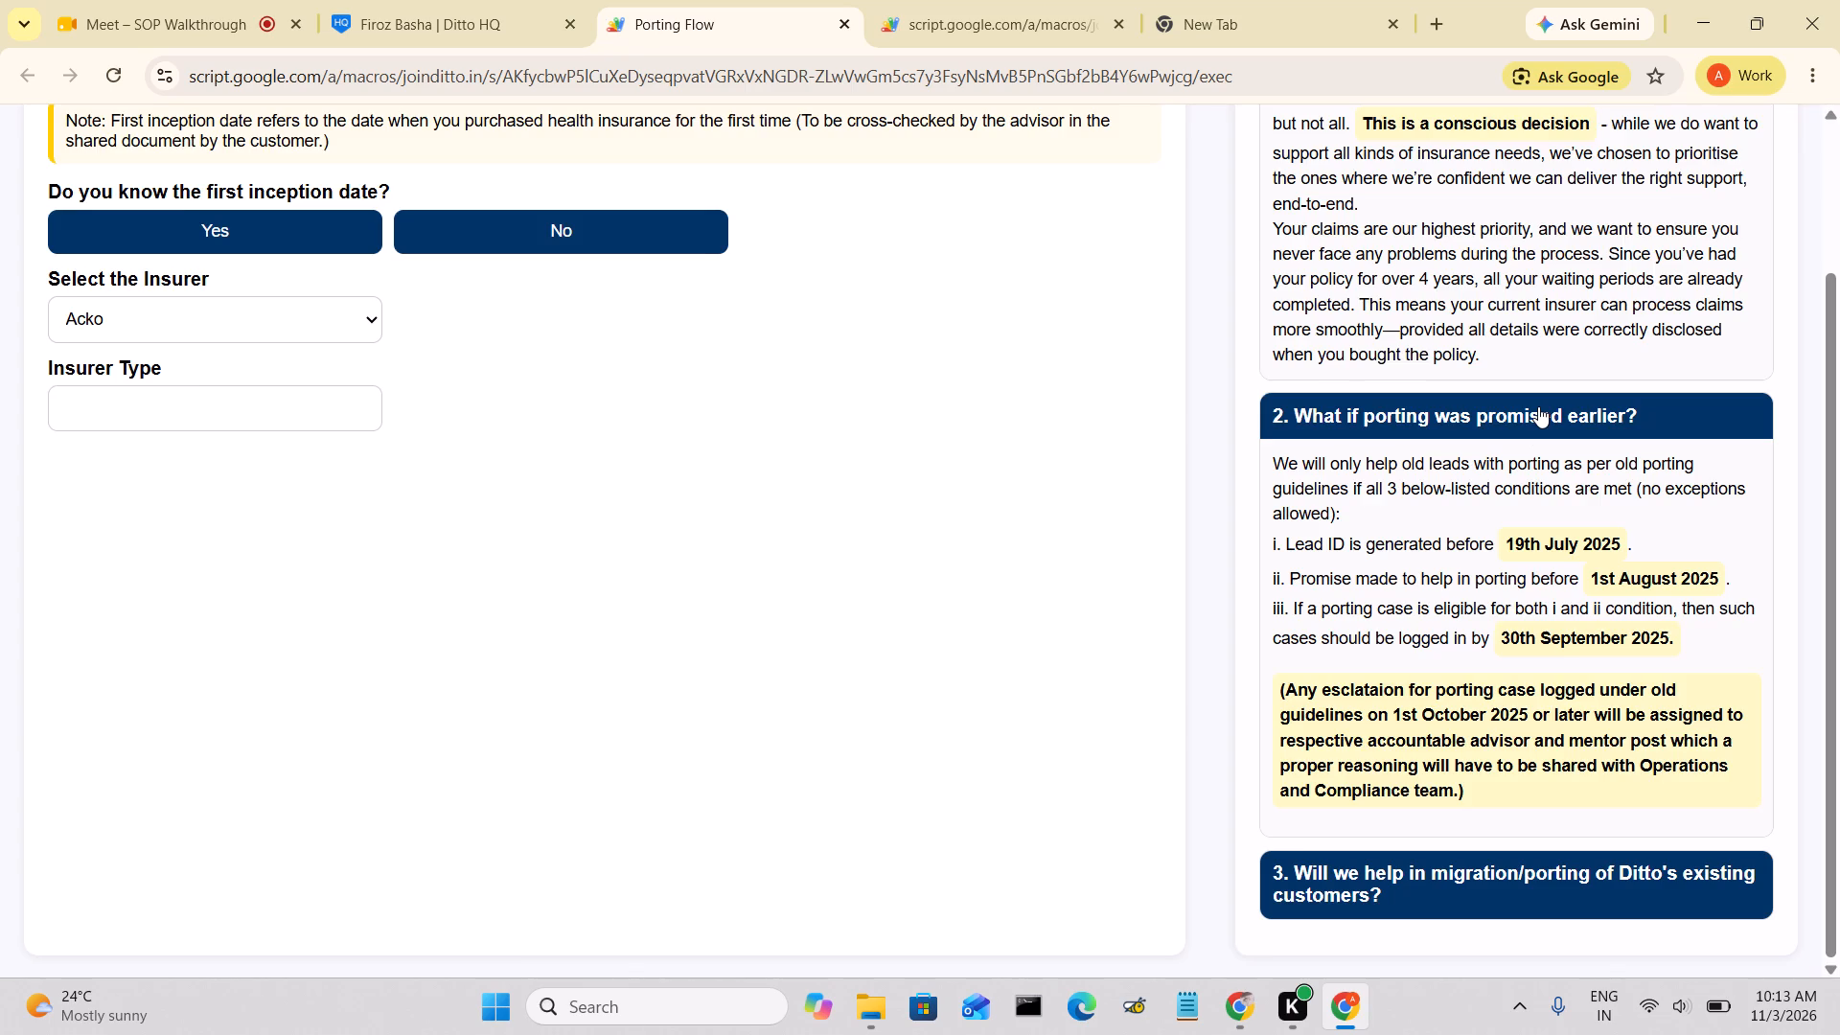
{"action": "scroll", "coordinate": [1538, 406], "scroll_direction": "up", "scroll_amount": 1}
{"action": "left_click", "coordinate": [1545, 229]}
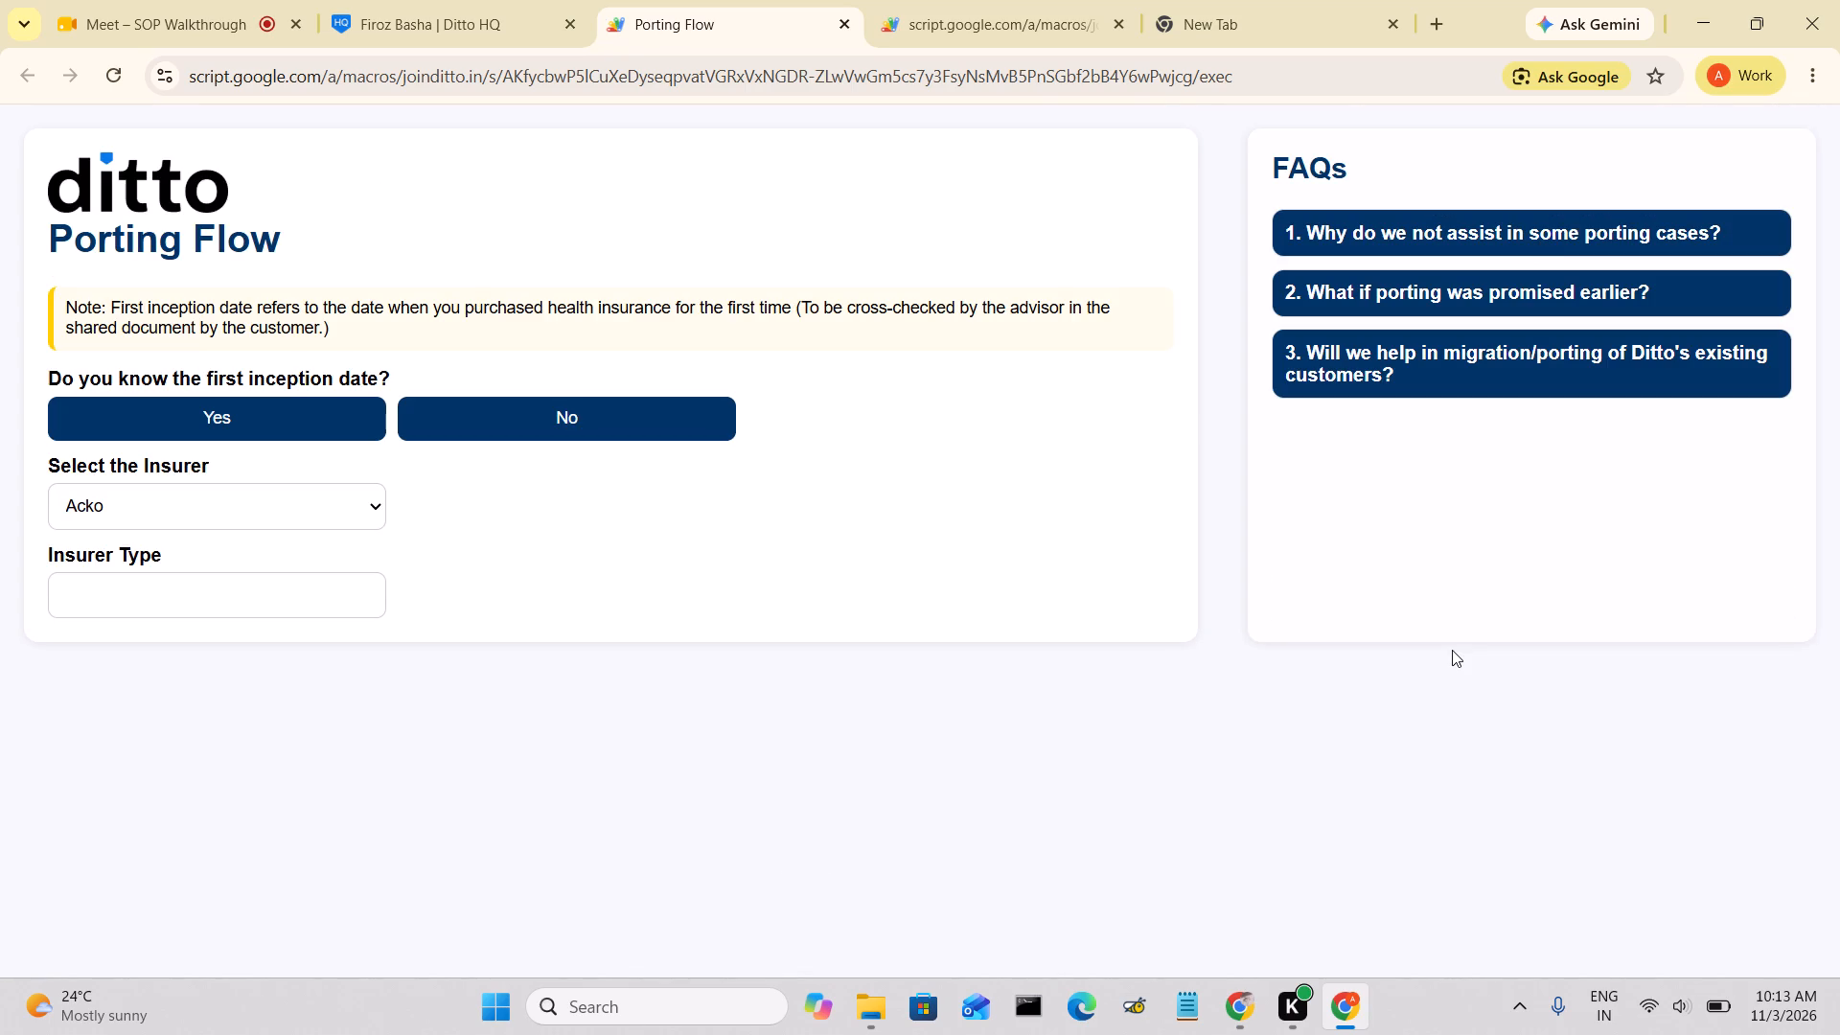
Return to the CRM Dashboard's Today's Priorities and open the lead profile for the 11:00 AM First Call.
{"action": "left_click", "coordinate": [375, 10]}
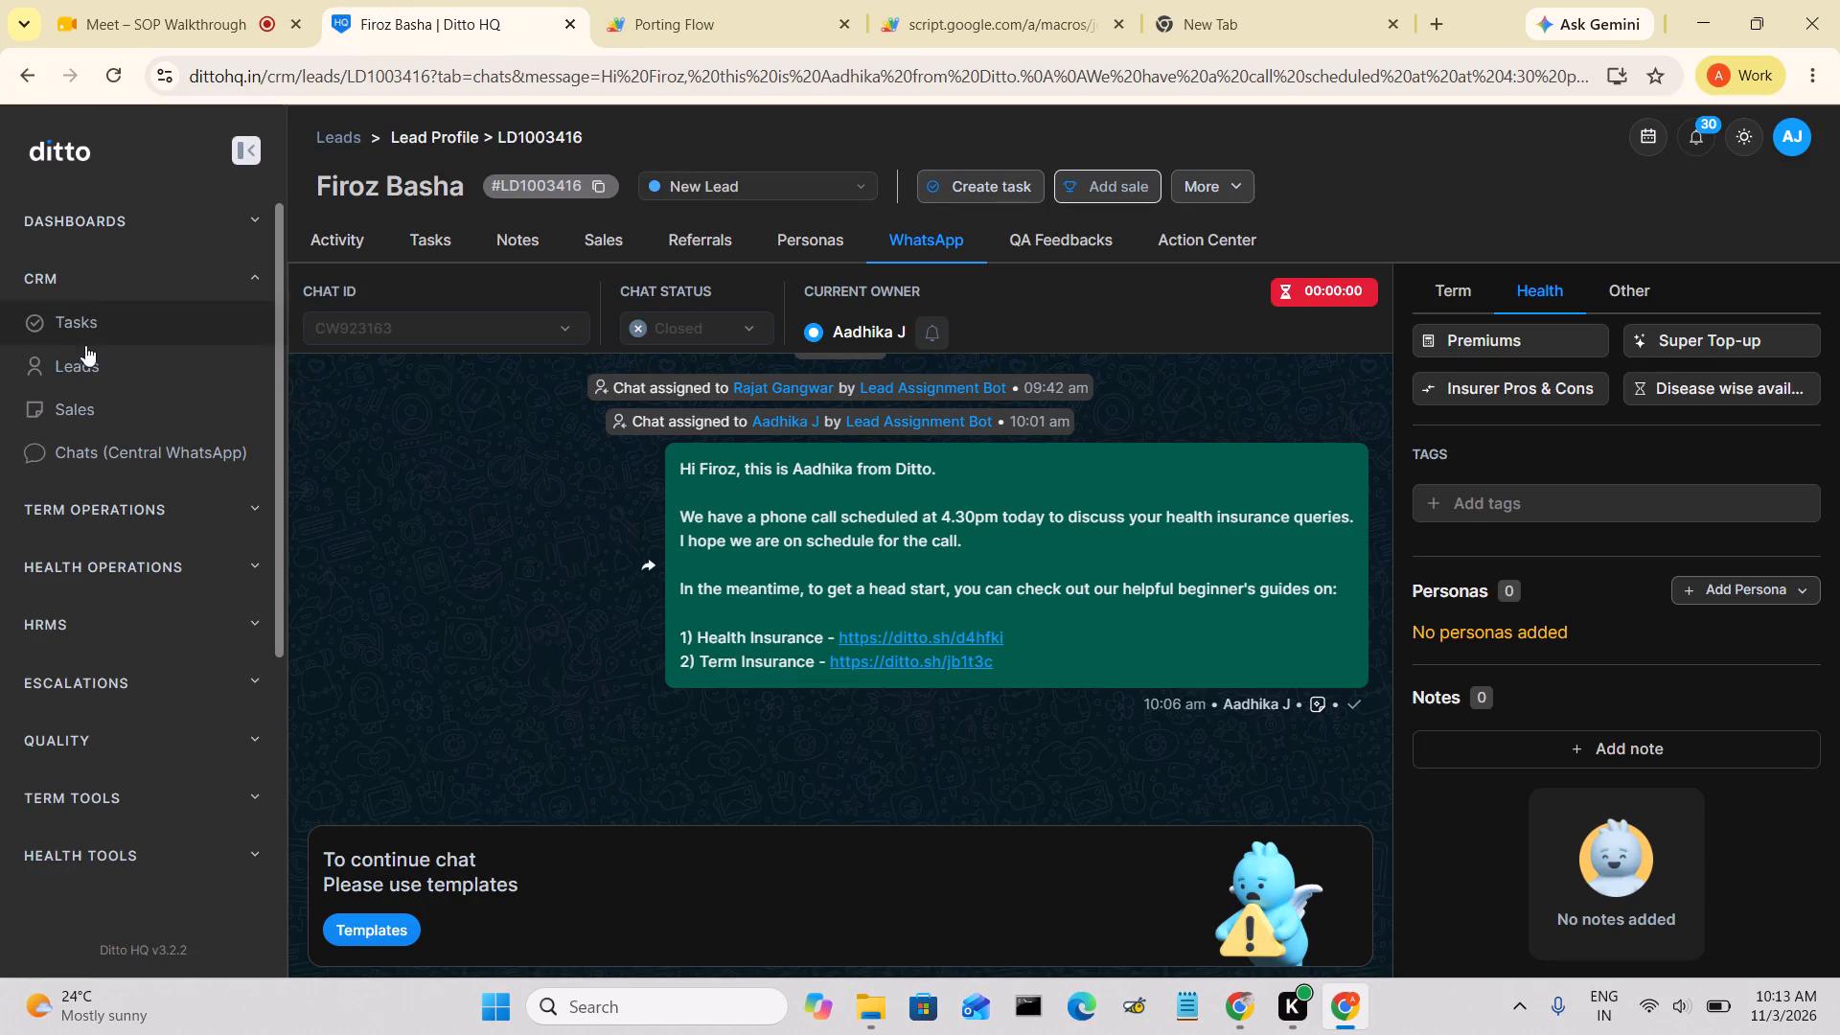
{"action": "left_click", "coordinate": [352, 136]}
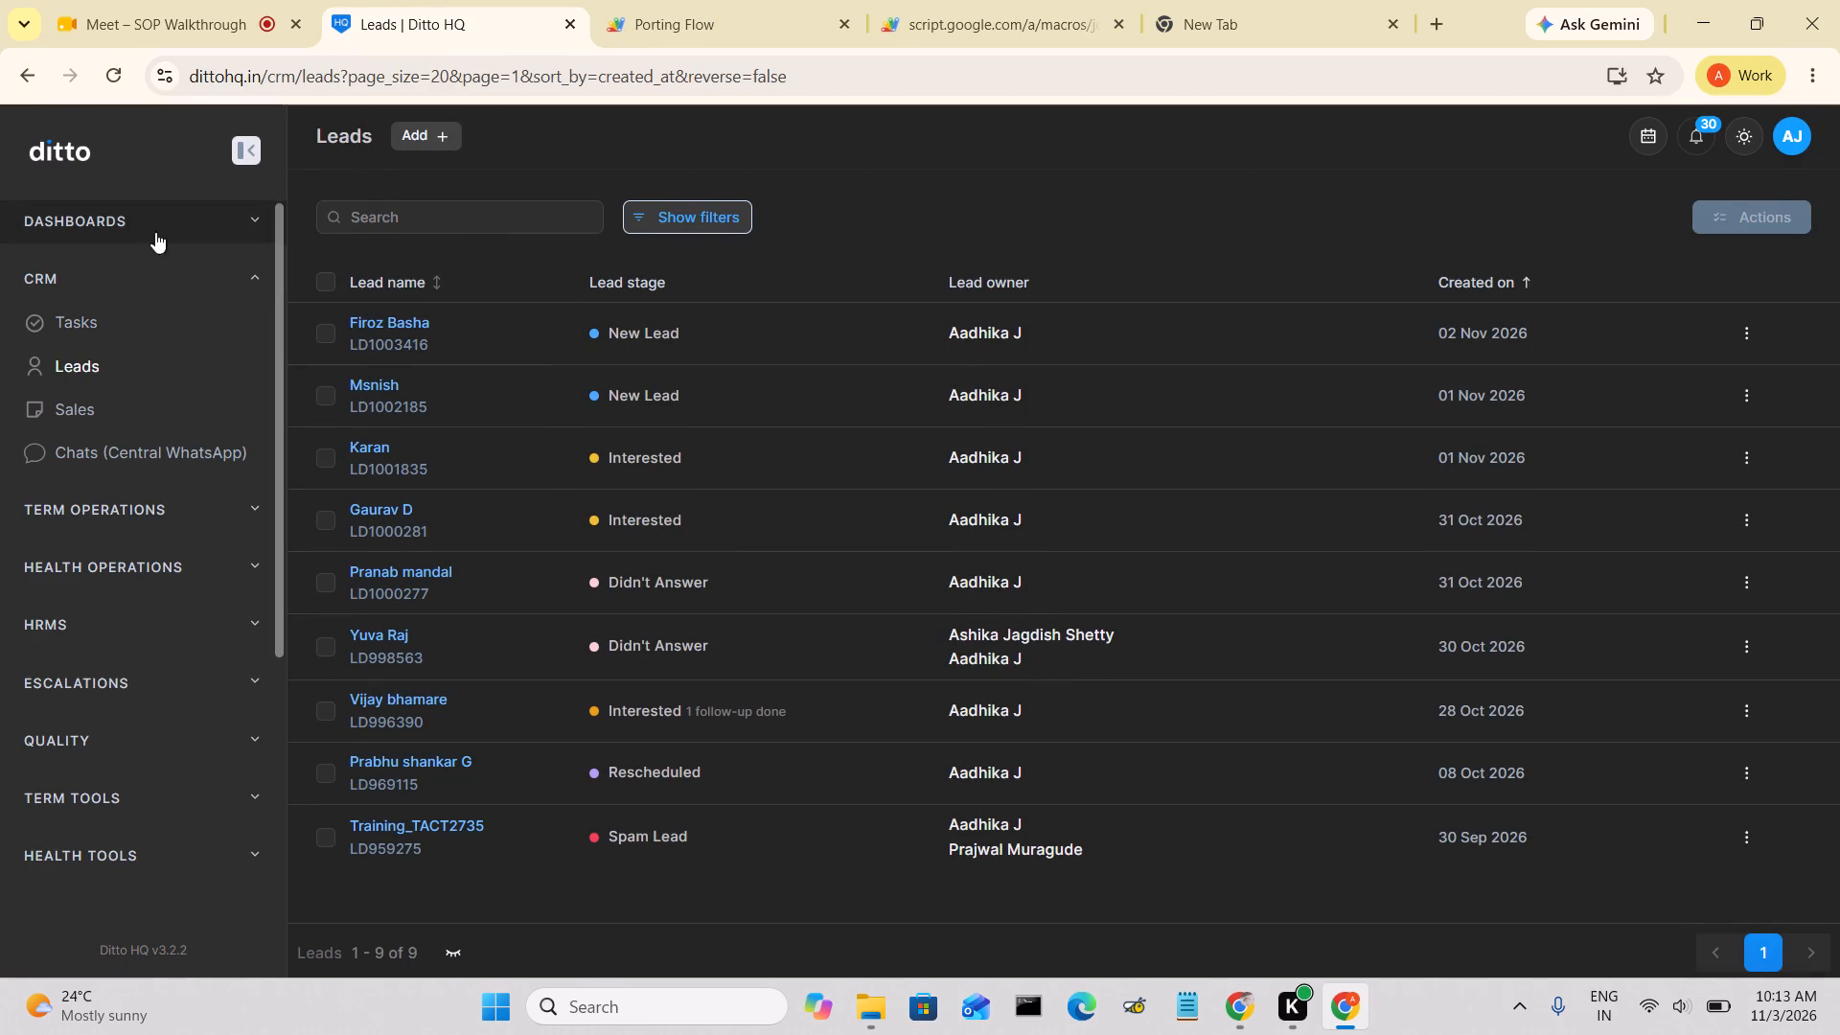
{"action": "left_click", "coordinate": [143, 232]}
{"action": "left_click", "coordinate": [93, 283]}
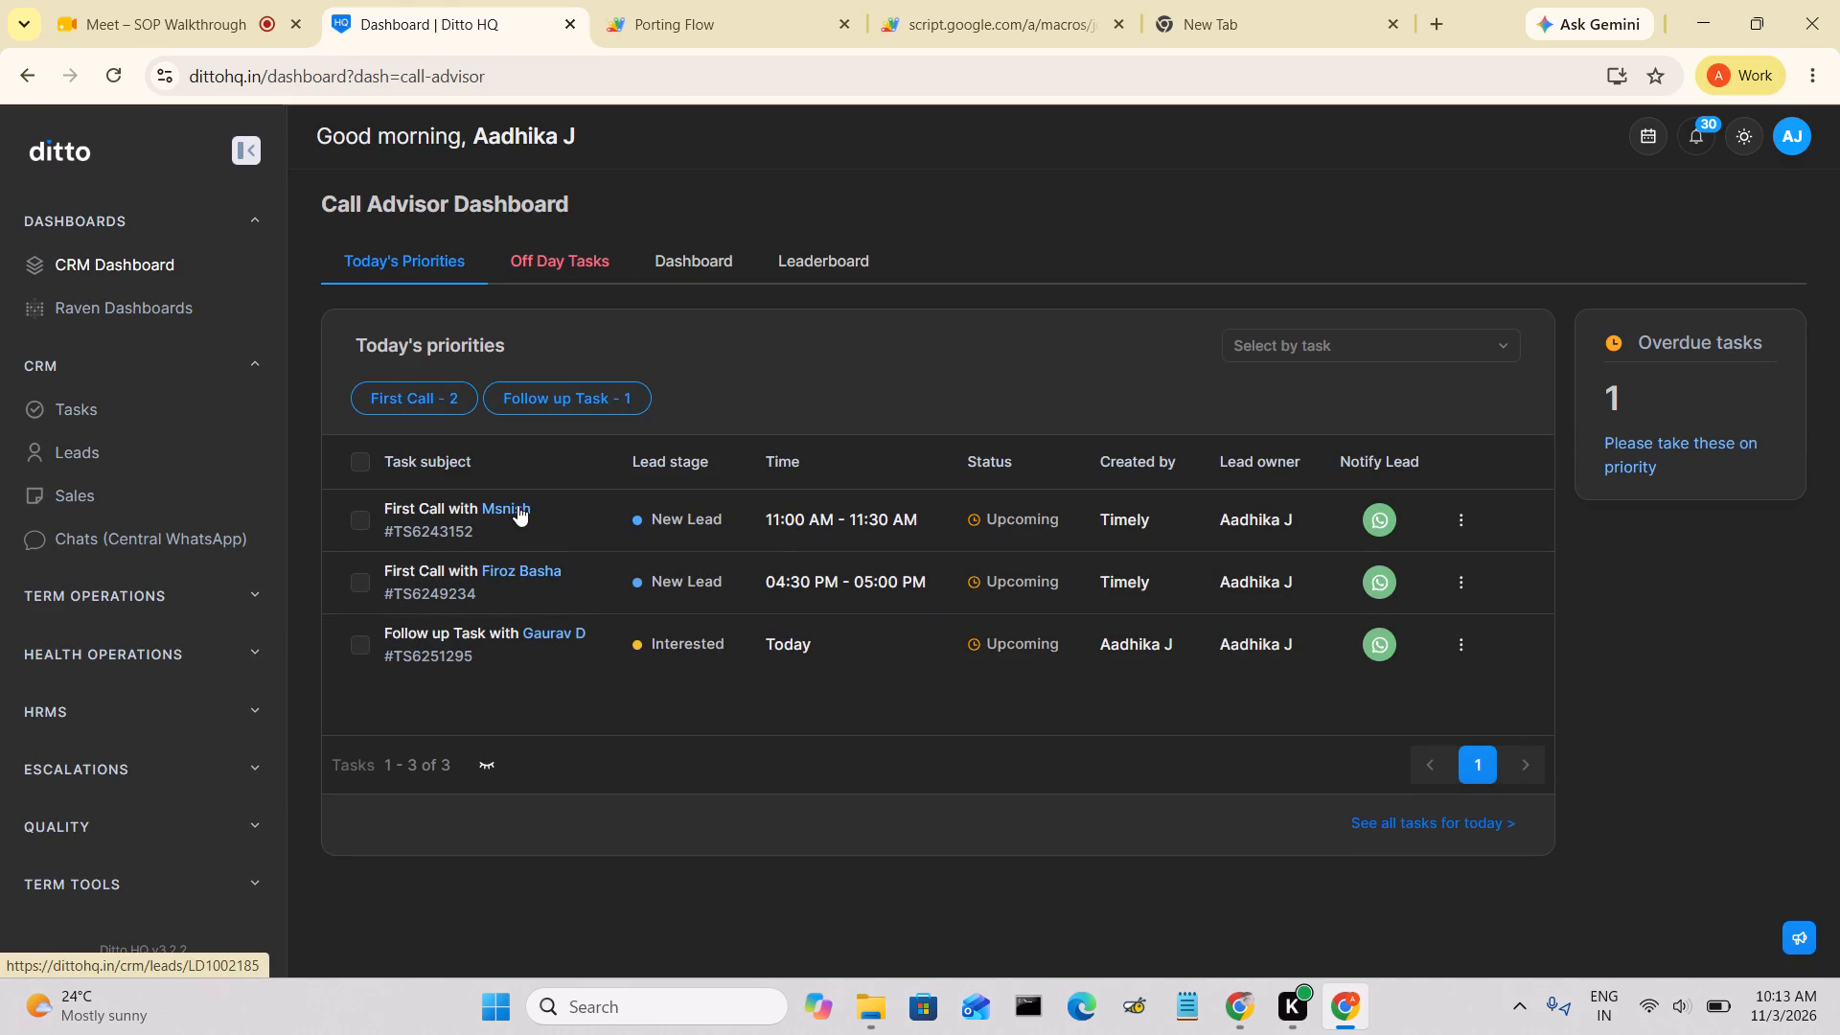
{"action": "left_click", "coordinate": [517, 505]}
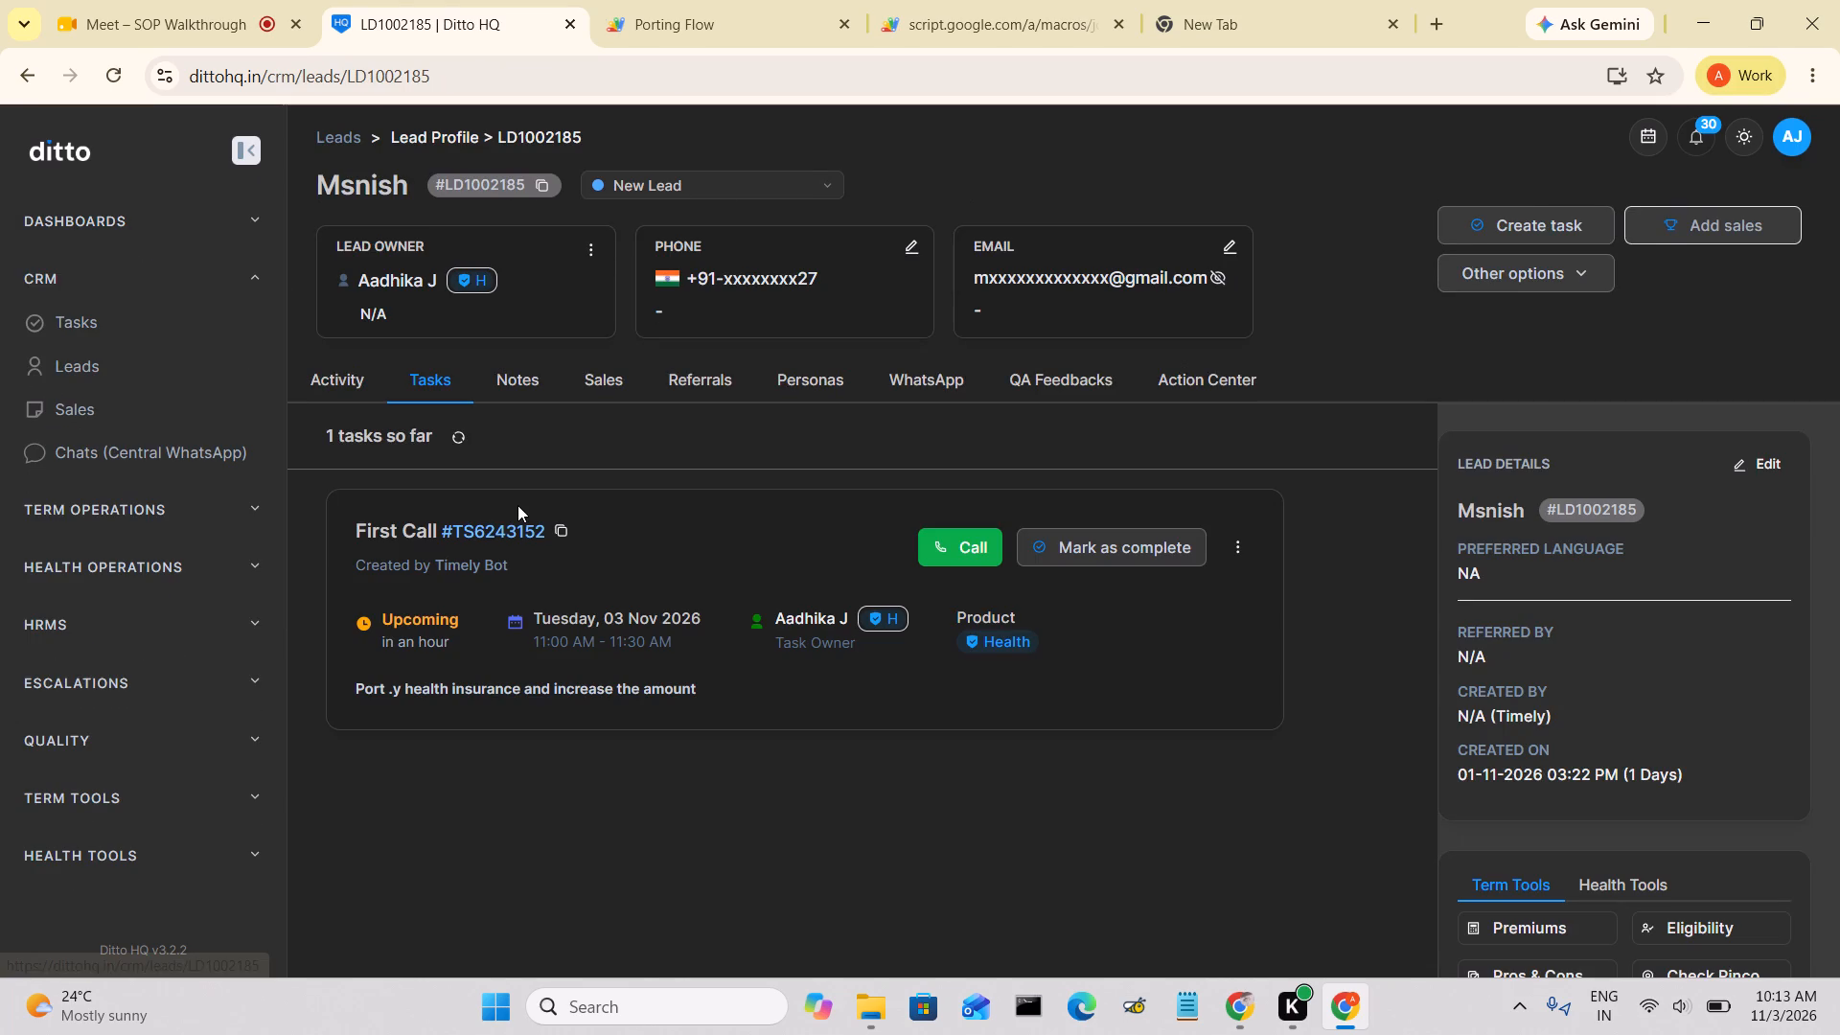
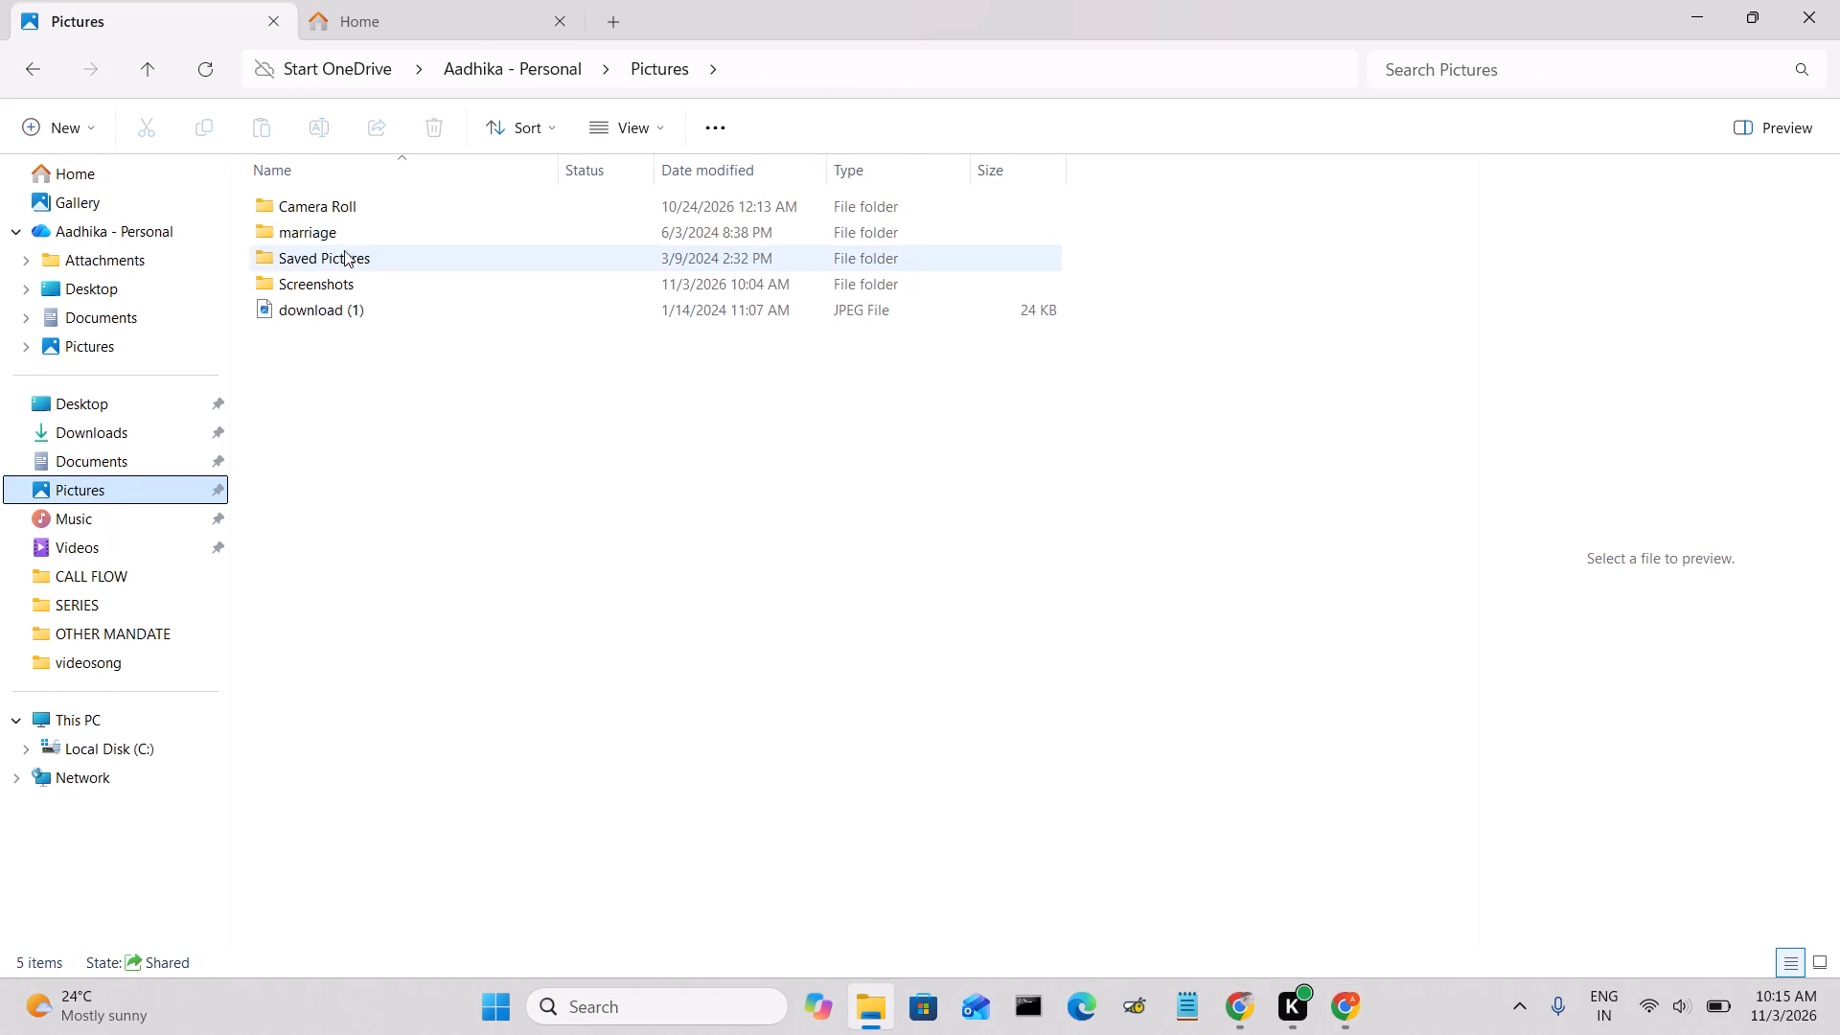
View the two 2026-10-29 screenshots in the Pictures Screenshots folder and examine the call checklist, including its Porting questions.
{"action": "double_click", "coordinate": [376, 290]}
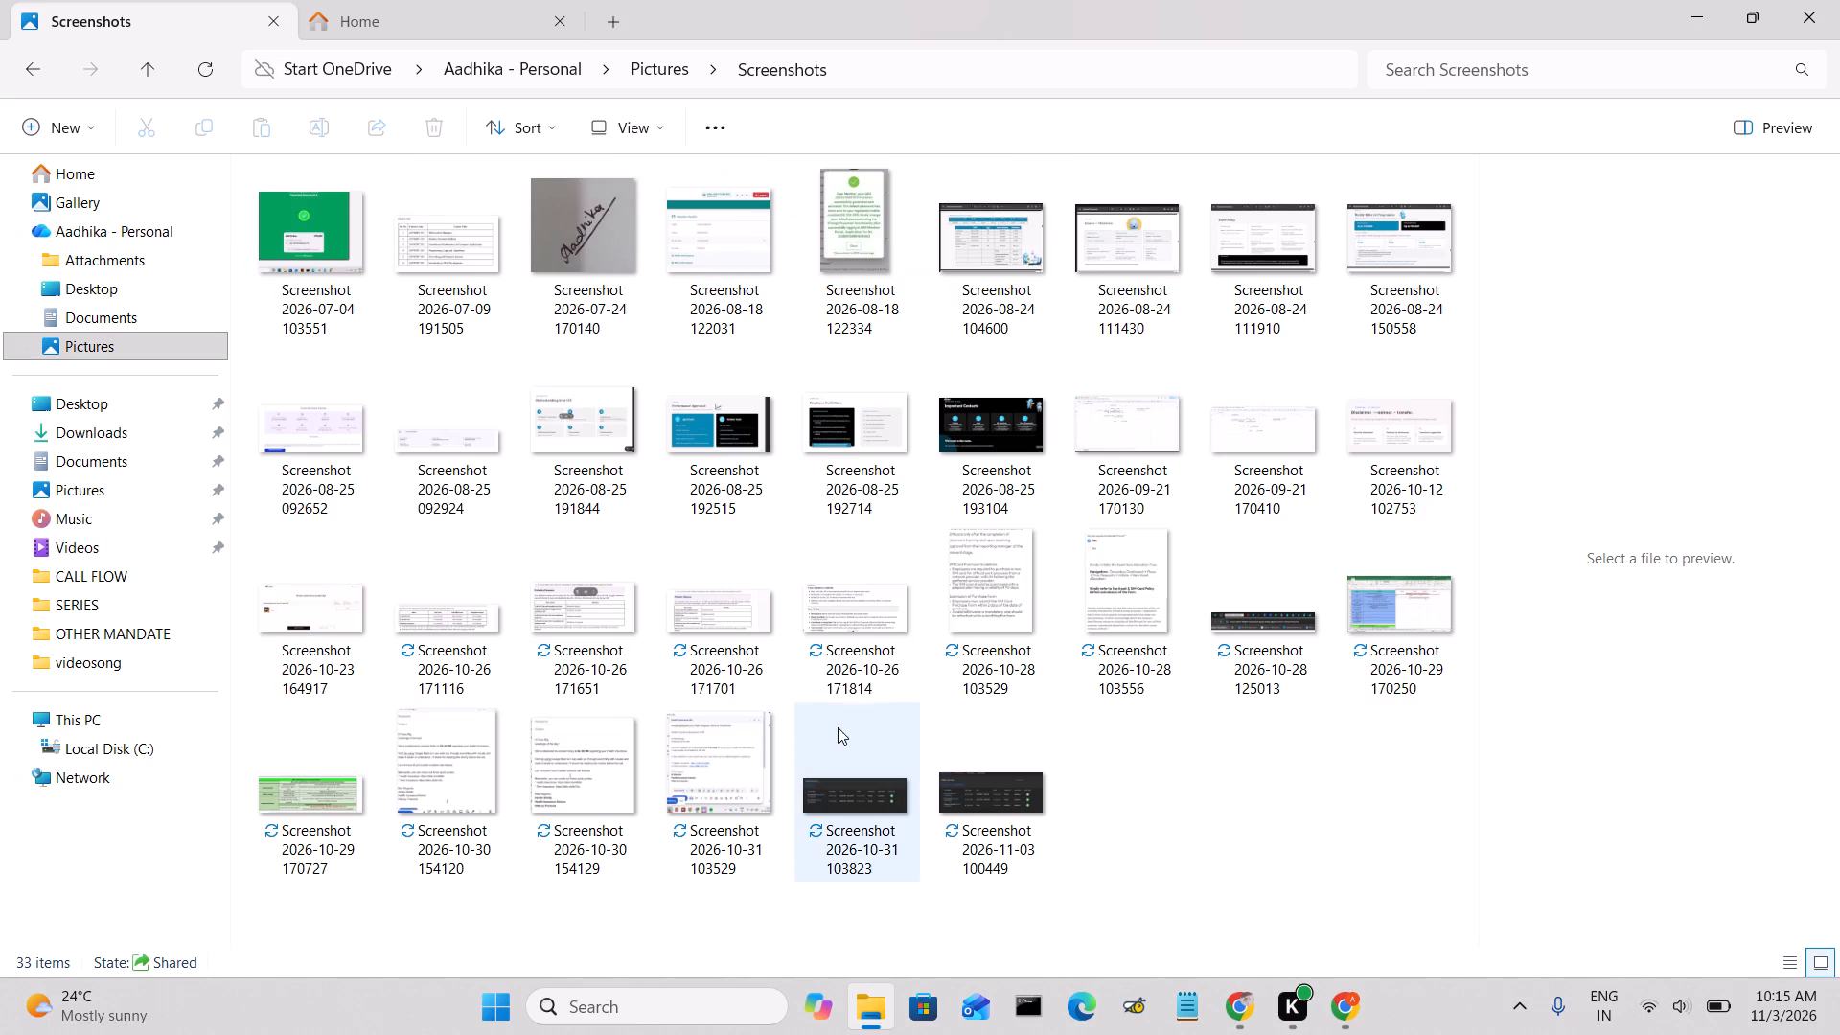
{"action": "double_click", "coordinate": [301, 795]}
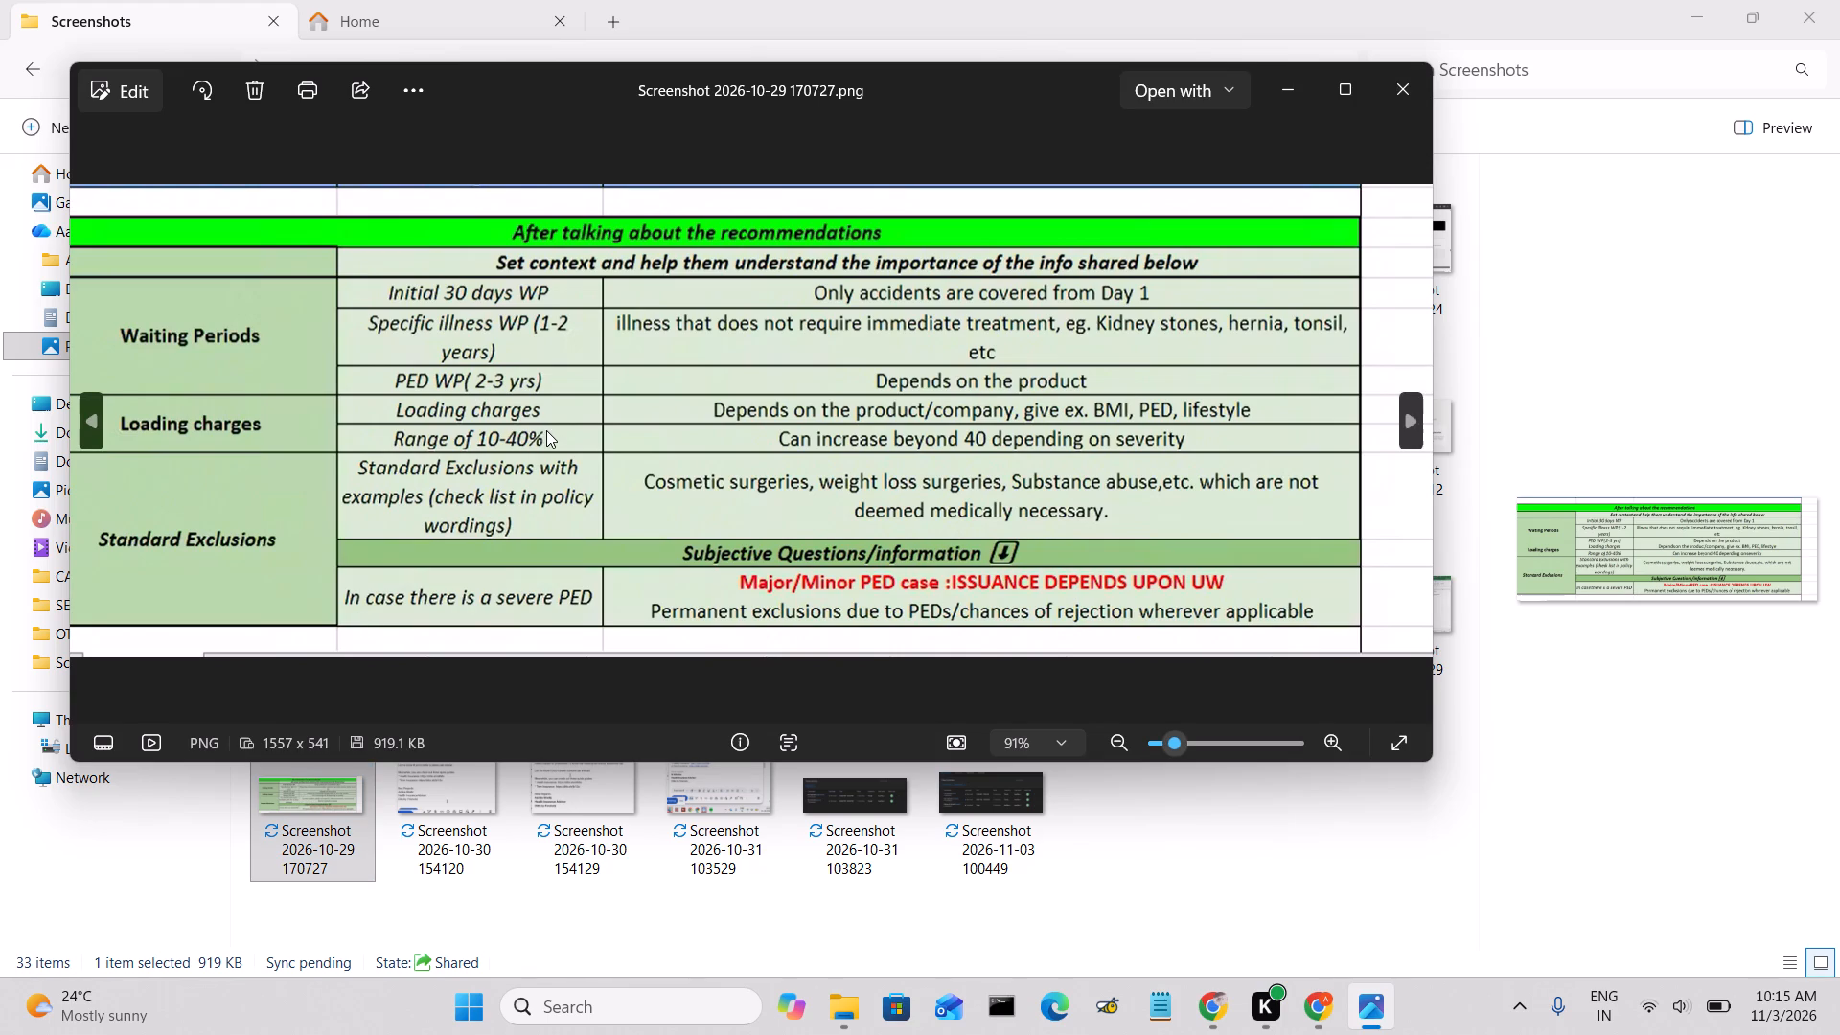
{"action": "left_click", "coordinate": [1400, 87]}
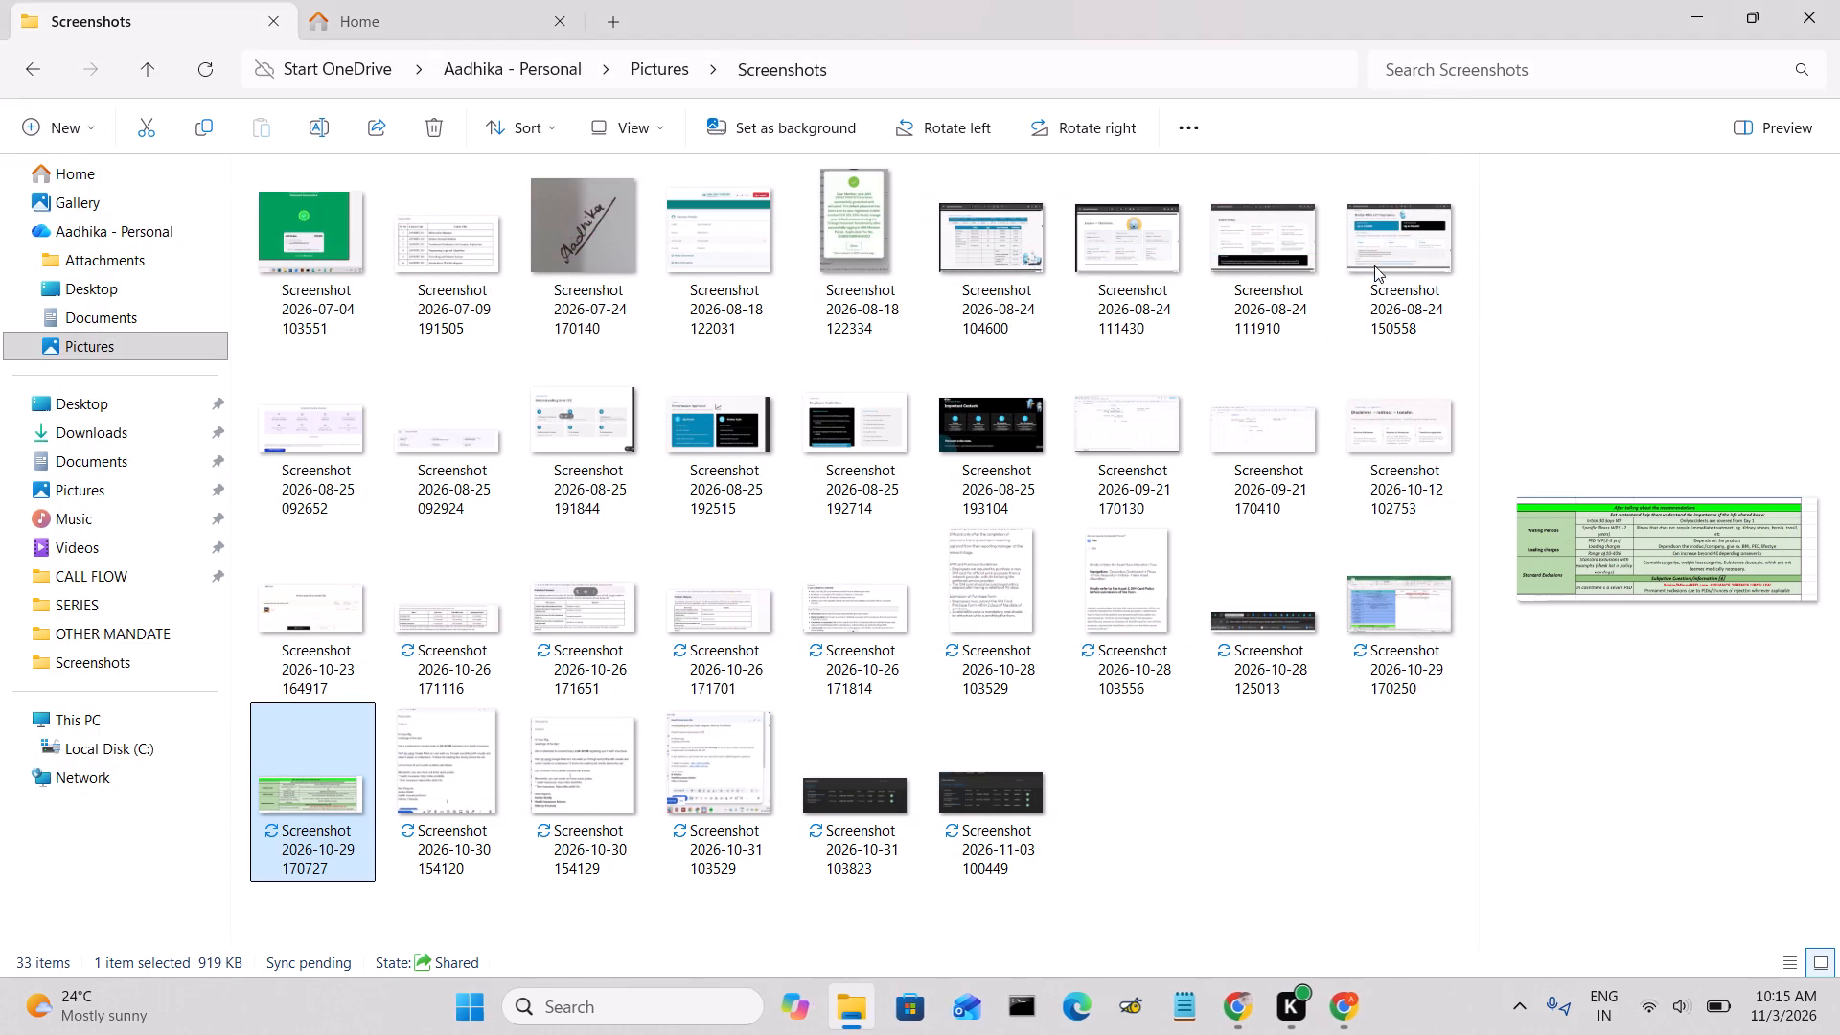
{"action": "double_click", "coordinate": [1375, 612]}
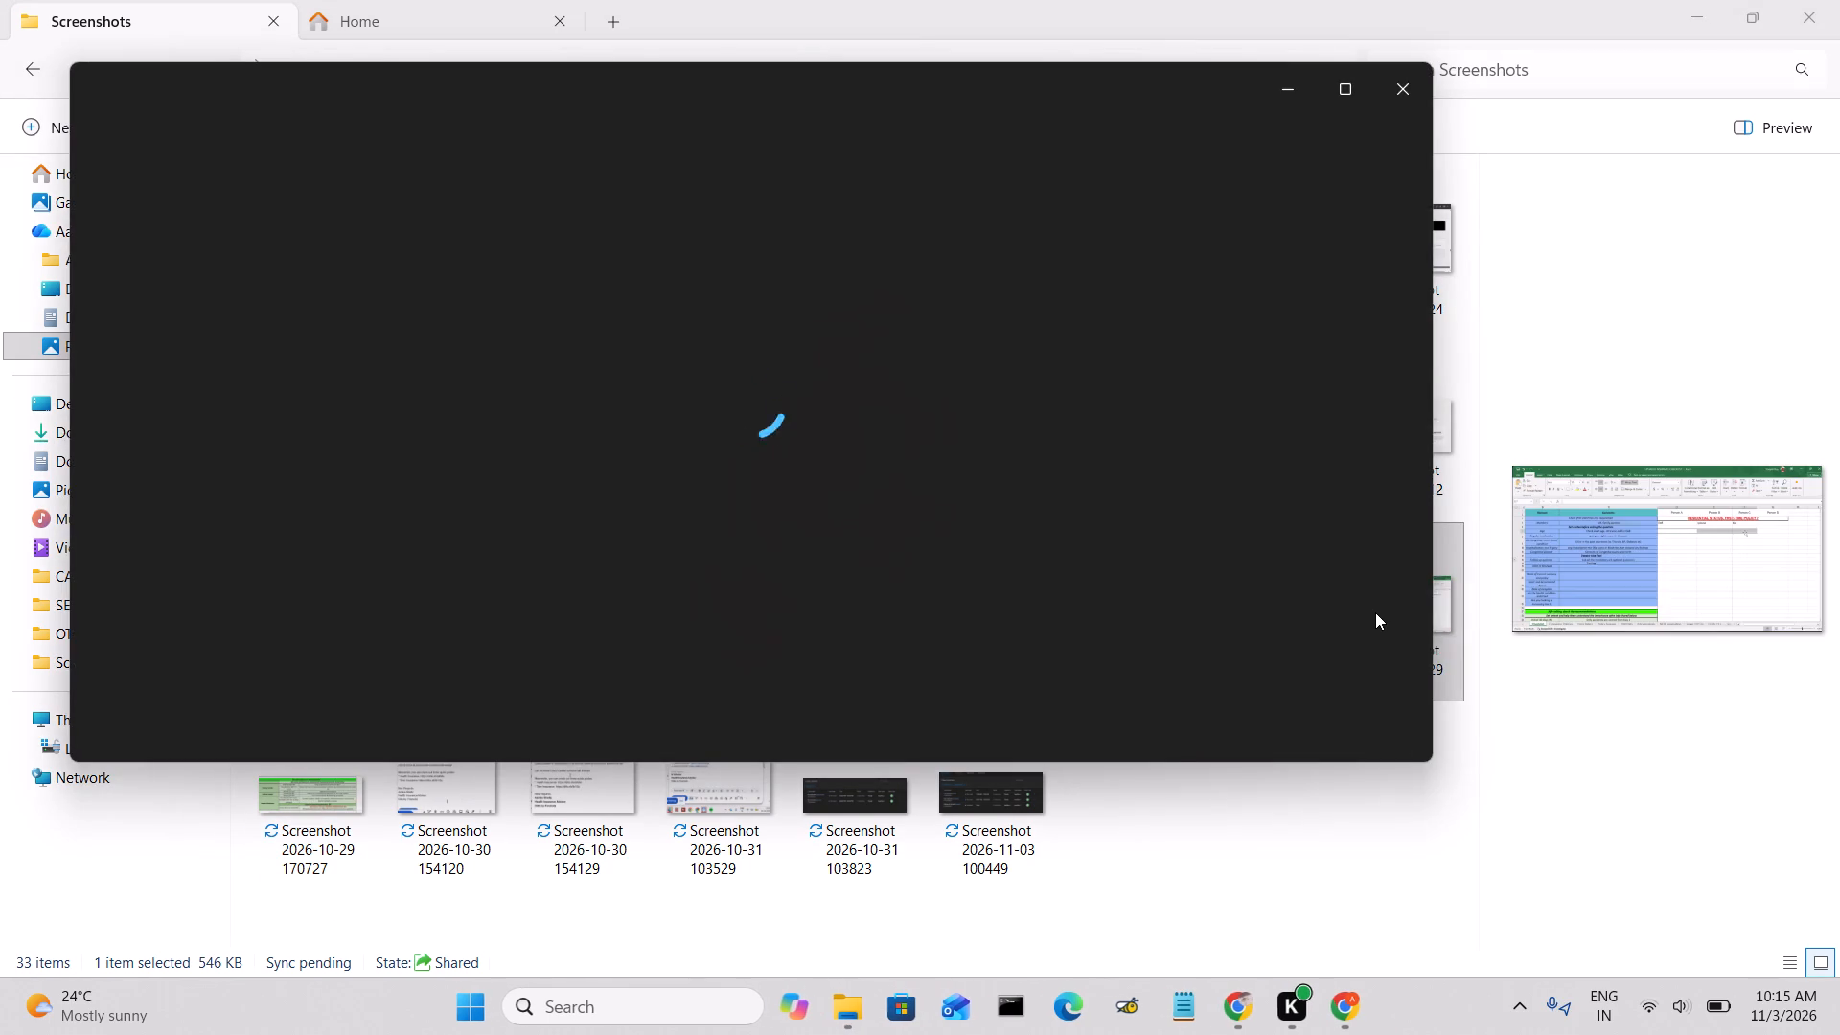
{"action": "scroll", "coordinate": [814, 534], "scroll_direction": "up", "scroll_amount": 3, "text": "ctrl"}
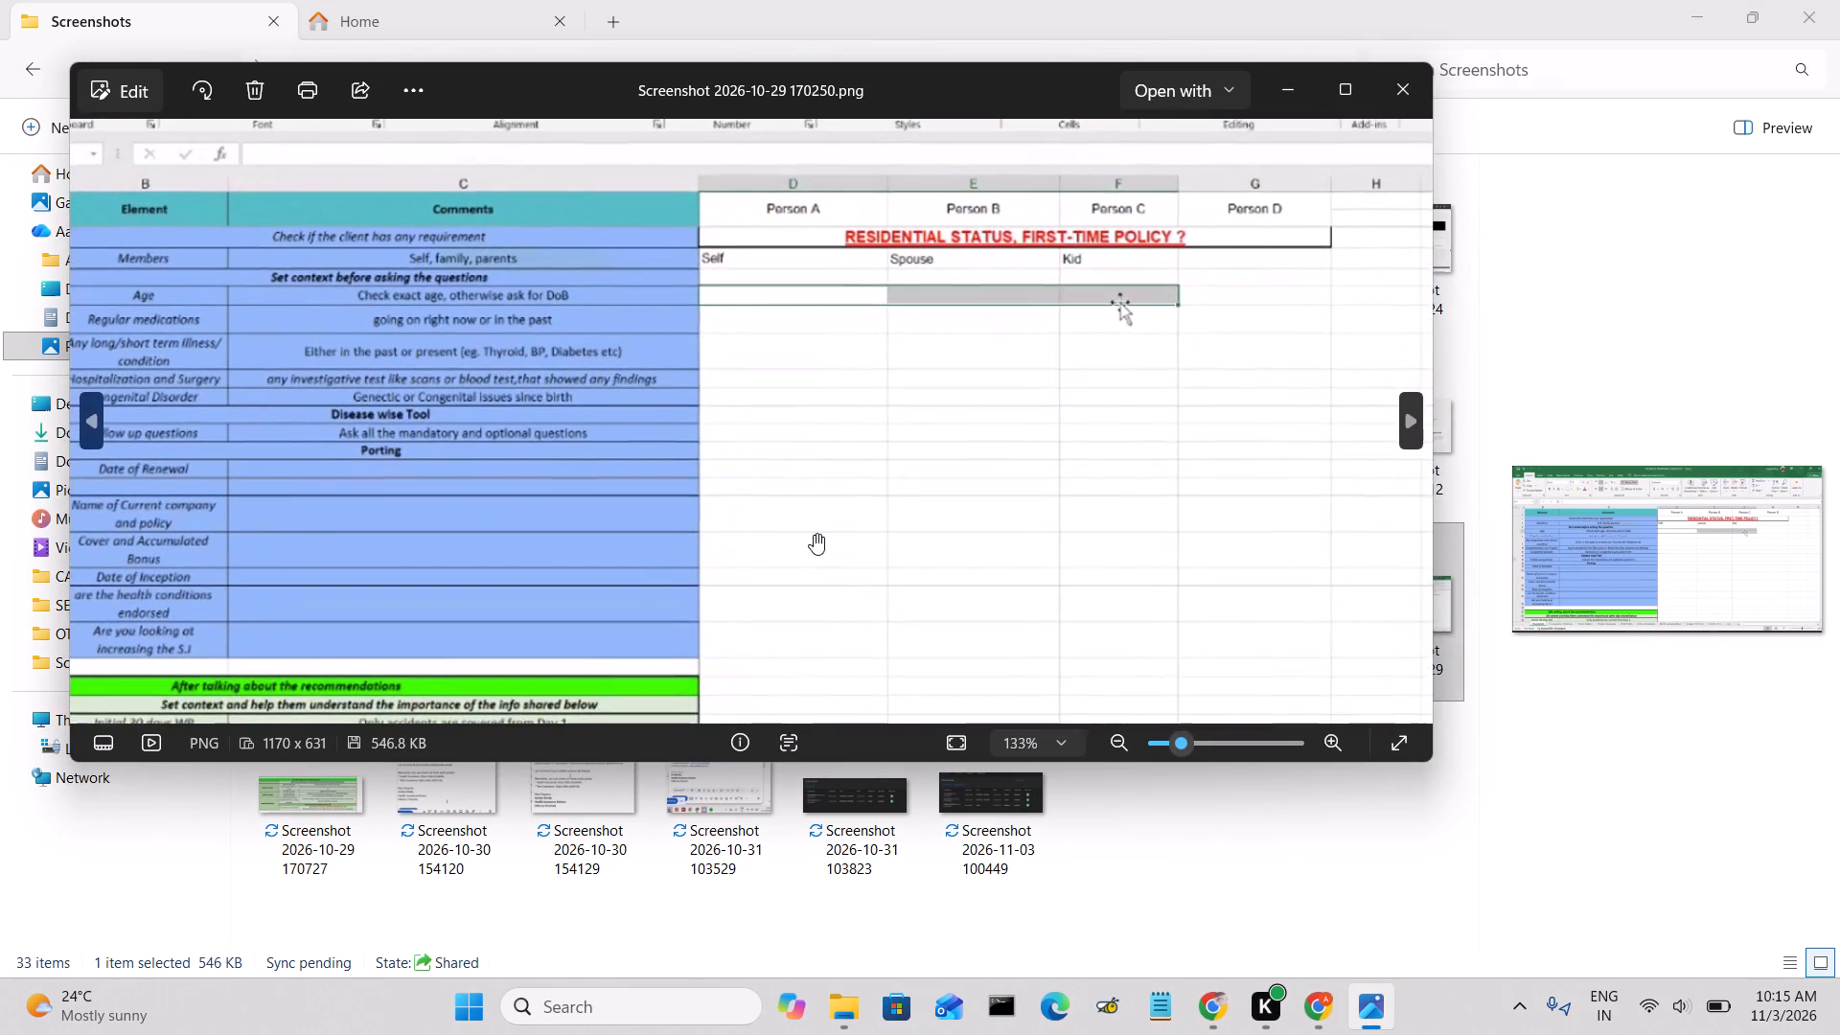
{"action": "scroll", "coordinate": [814, 534], "scroll_direction": "right", "scroll_amount": 2}
{"action": "scroll", "coordinate": [473, 510], "scroll_direction": "up", "scroll_amount": 2, "text": "ctrl"}
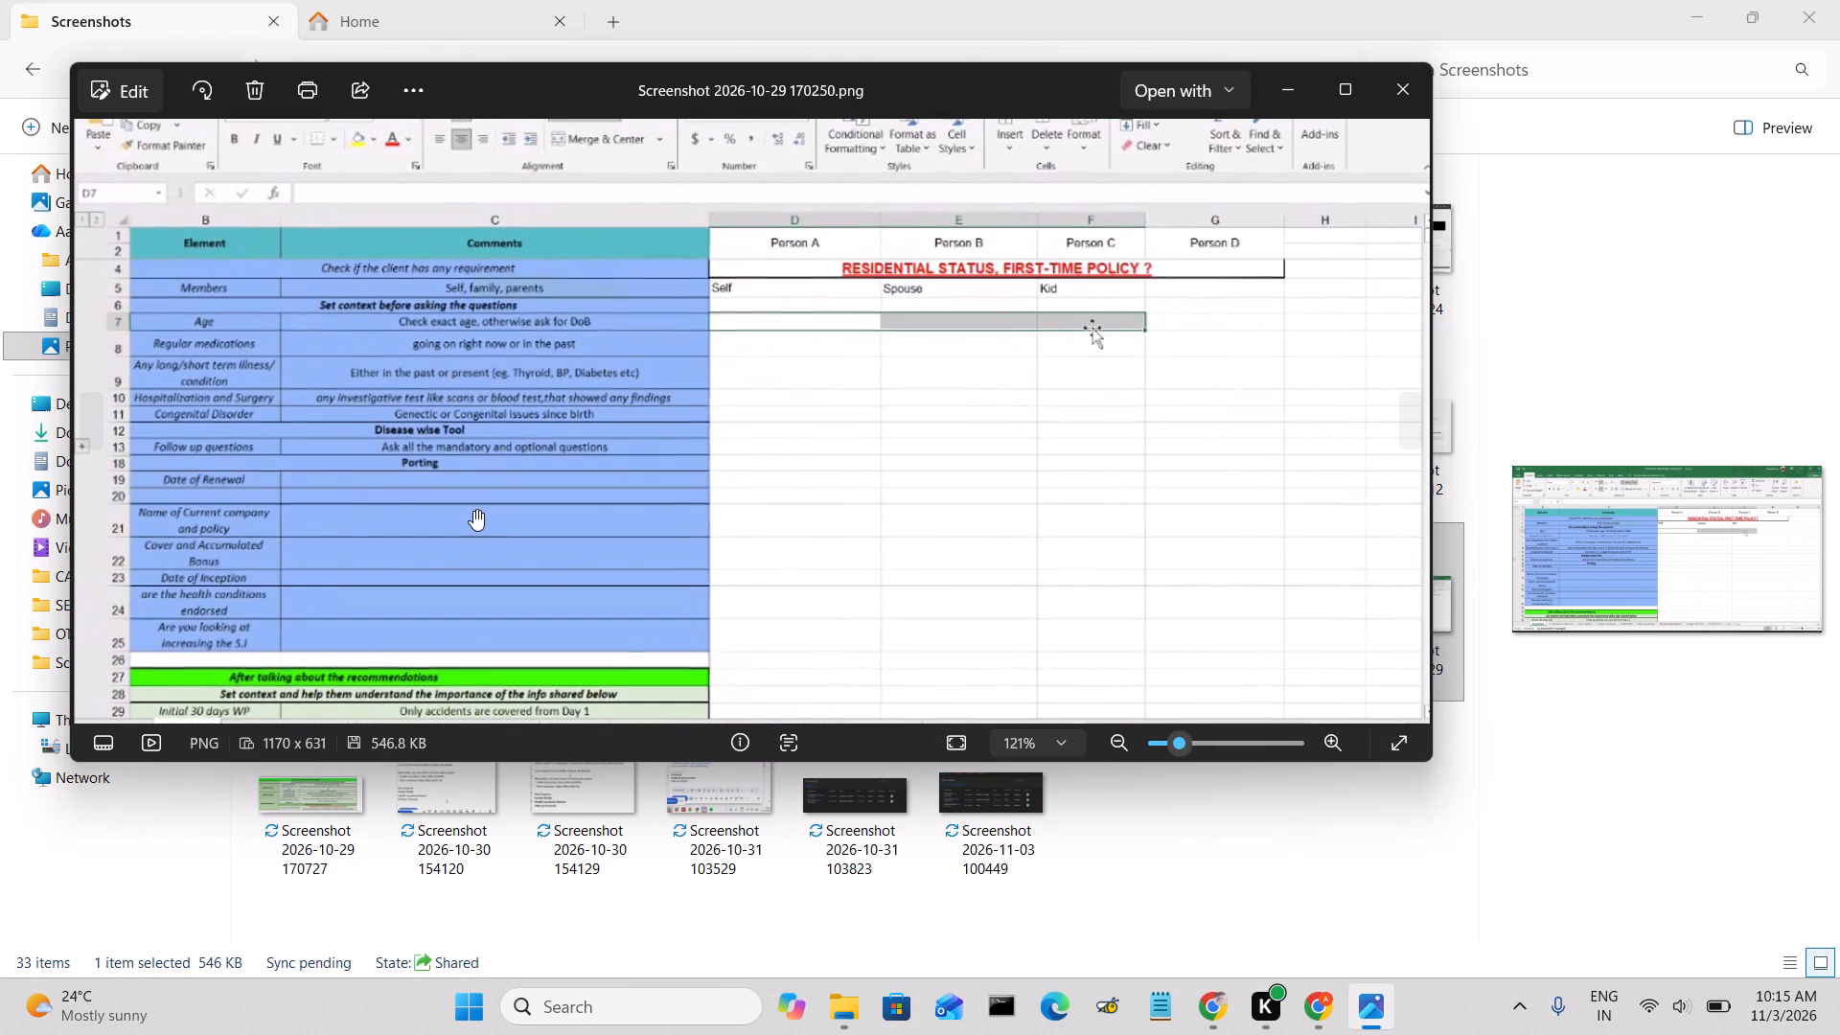
{"action": "scroll", "coordinate": [473, 510], "scroll_direction": "up", "scroll_amount": 2, "text": "ctrl"}
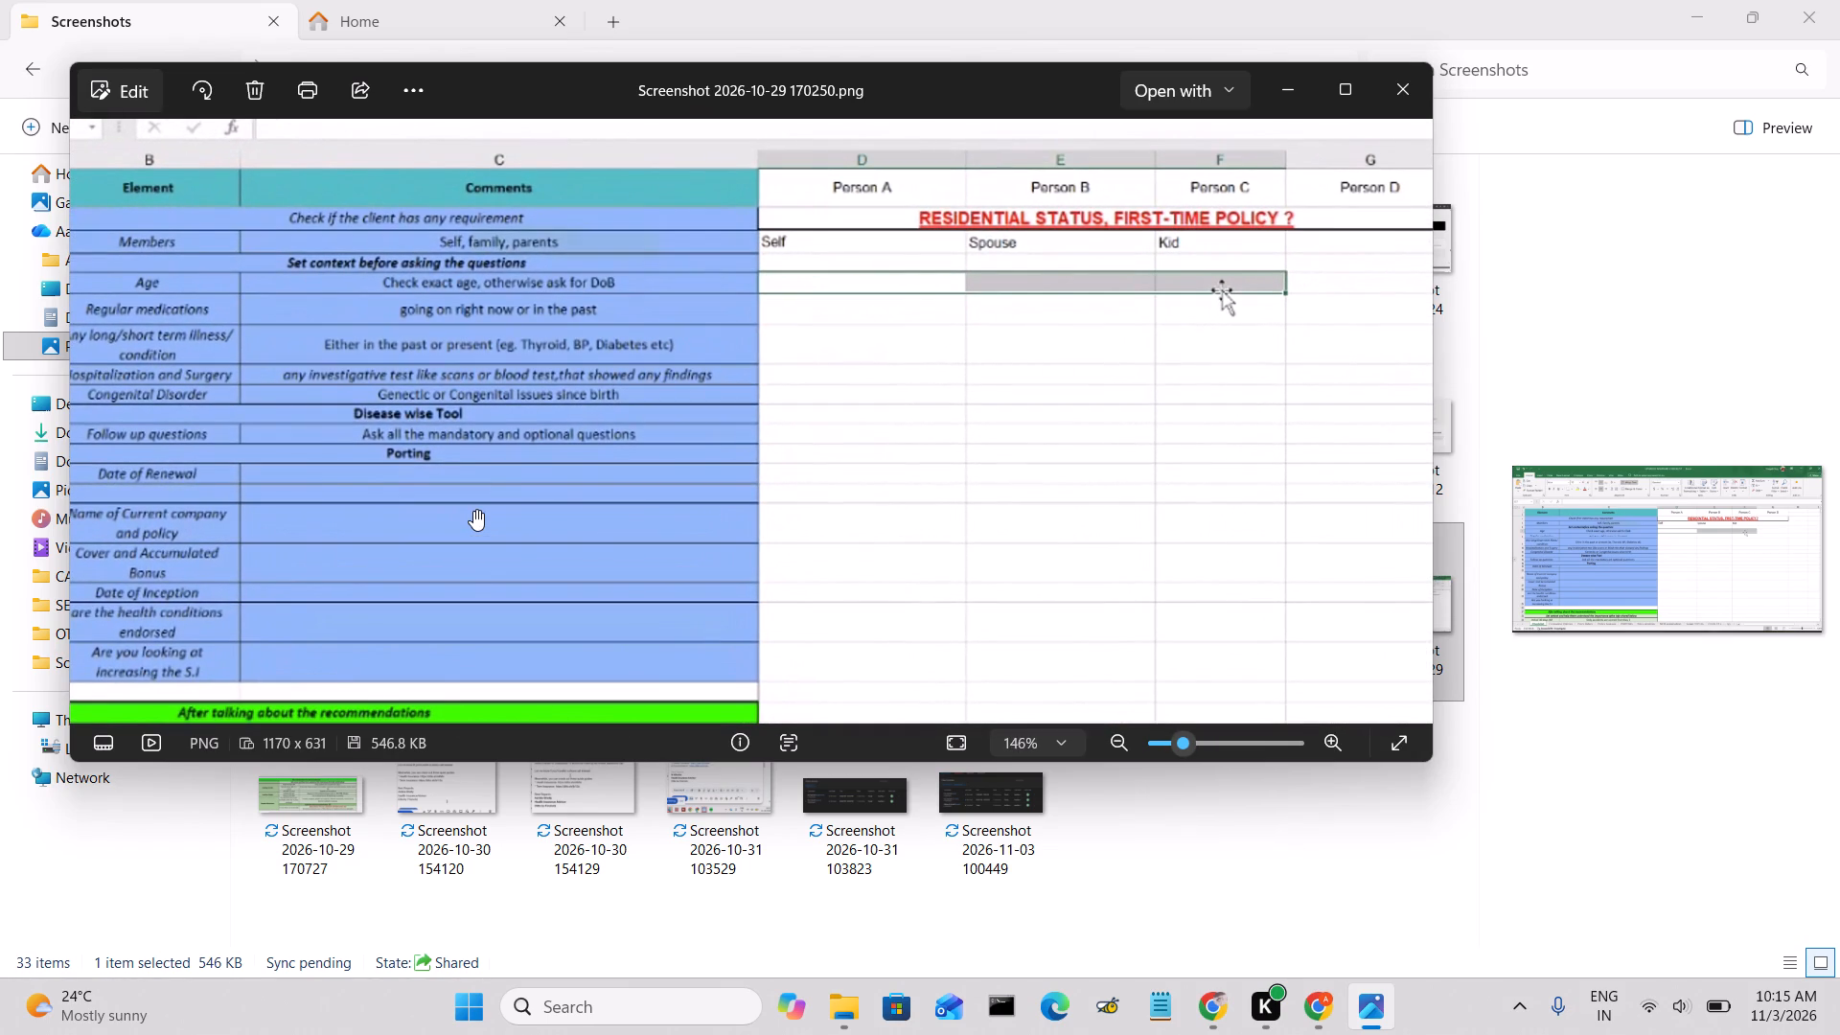
{"action": "scroll", "coordinate": [473, 510], "scroll_direction": "down", "scroll_amount": 2, "text": "ctrl"}
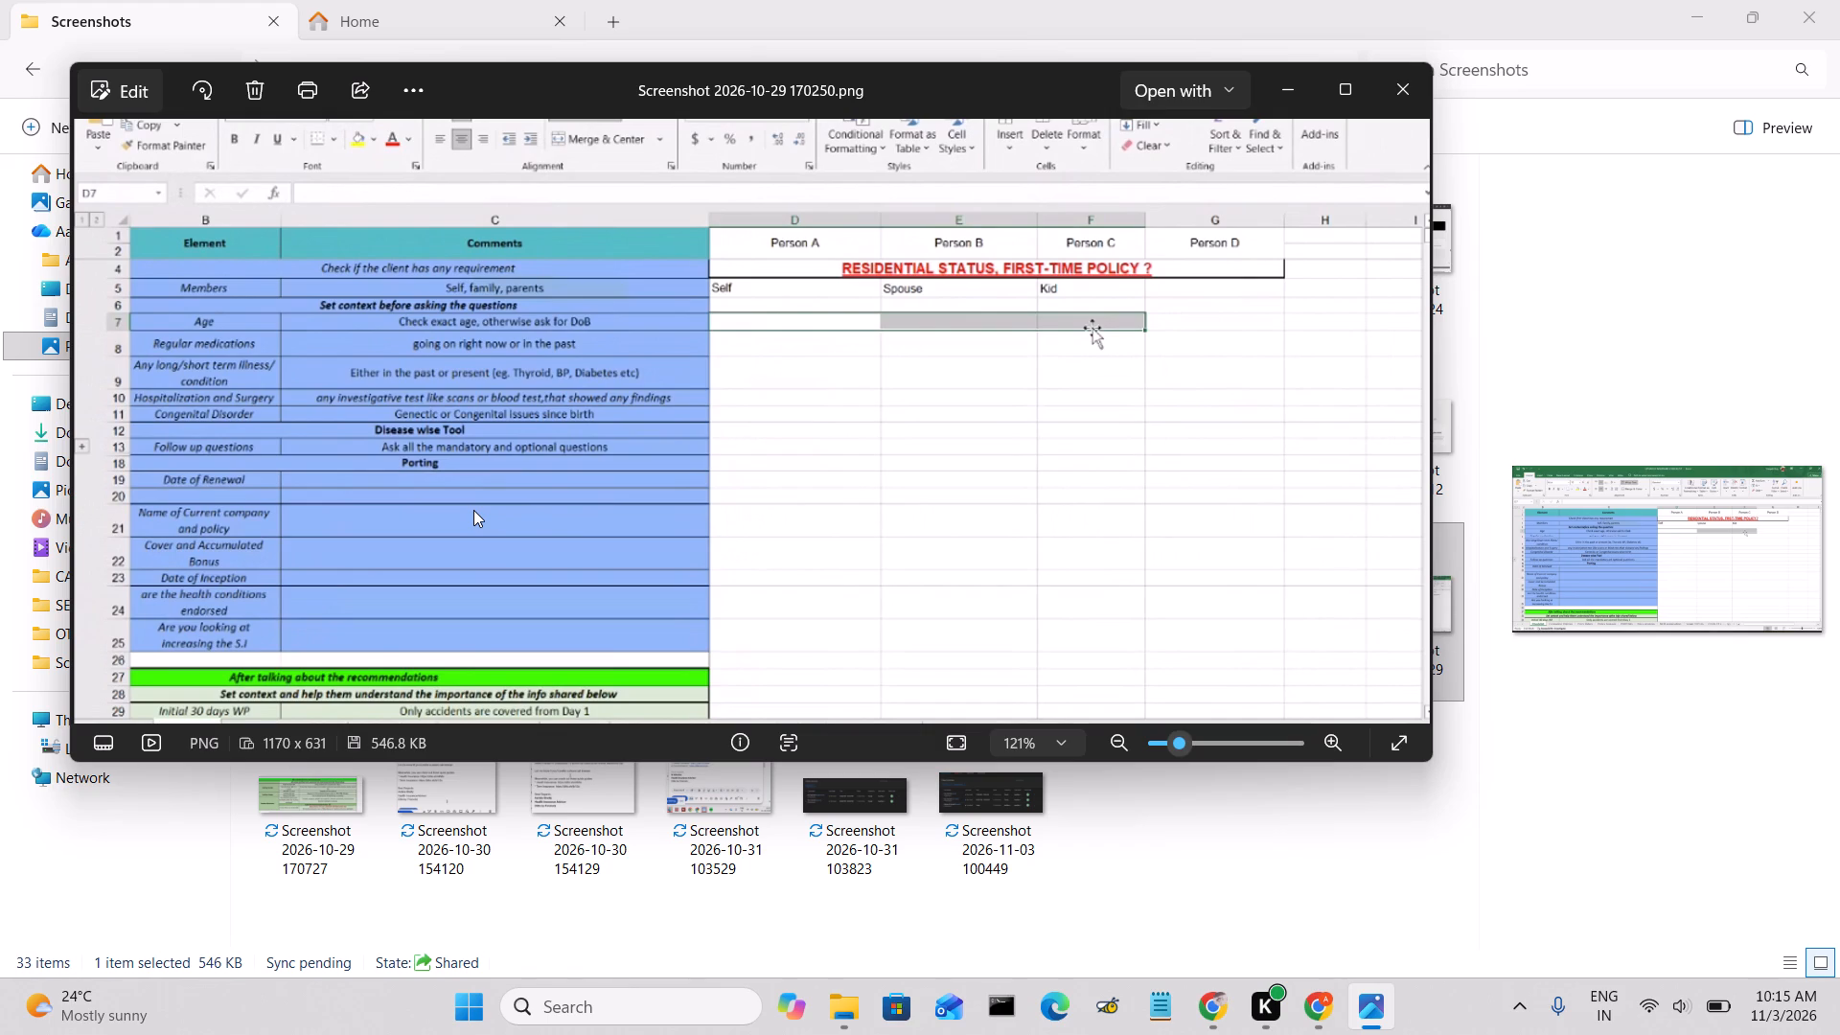
Find Excel through the system search and open the recent workbook Plan reference (Comprehensive).
{"action": "left_click", "coordinate": [600, 1008]}
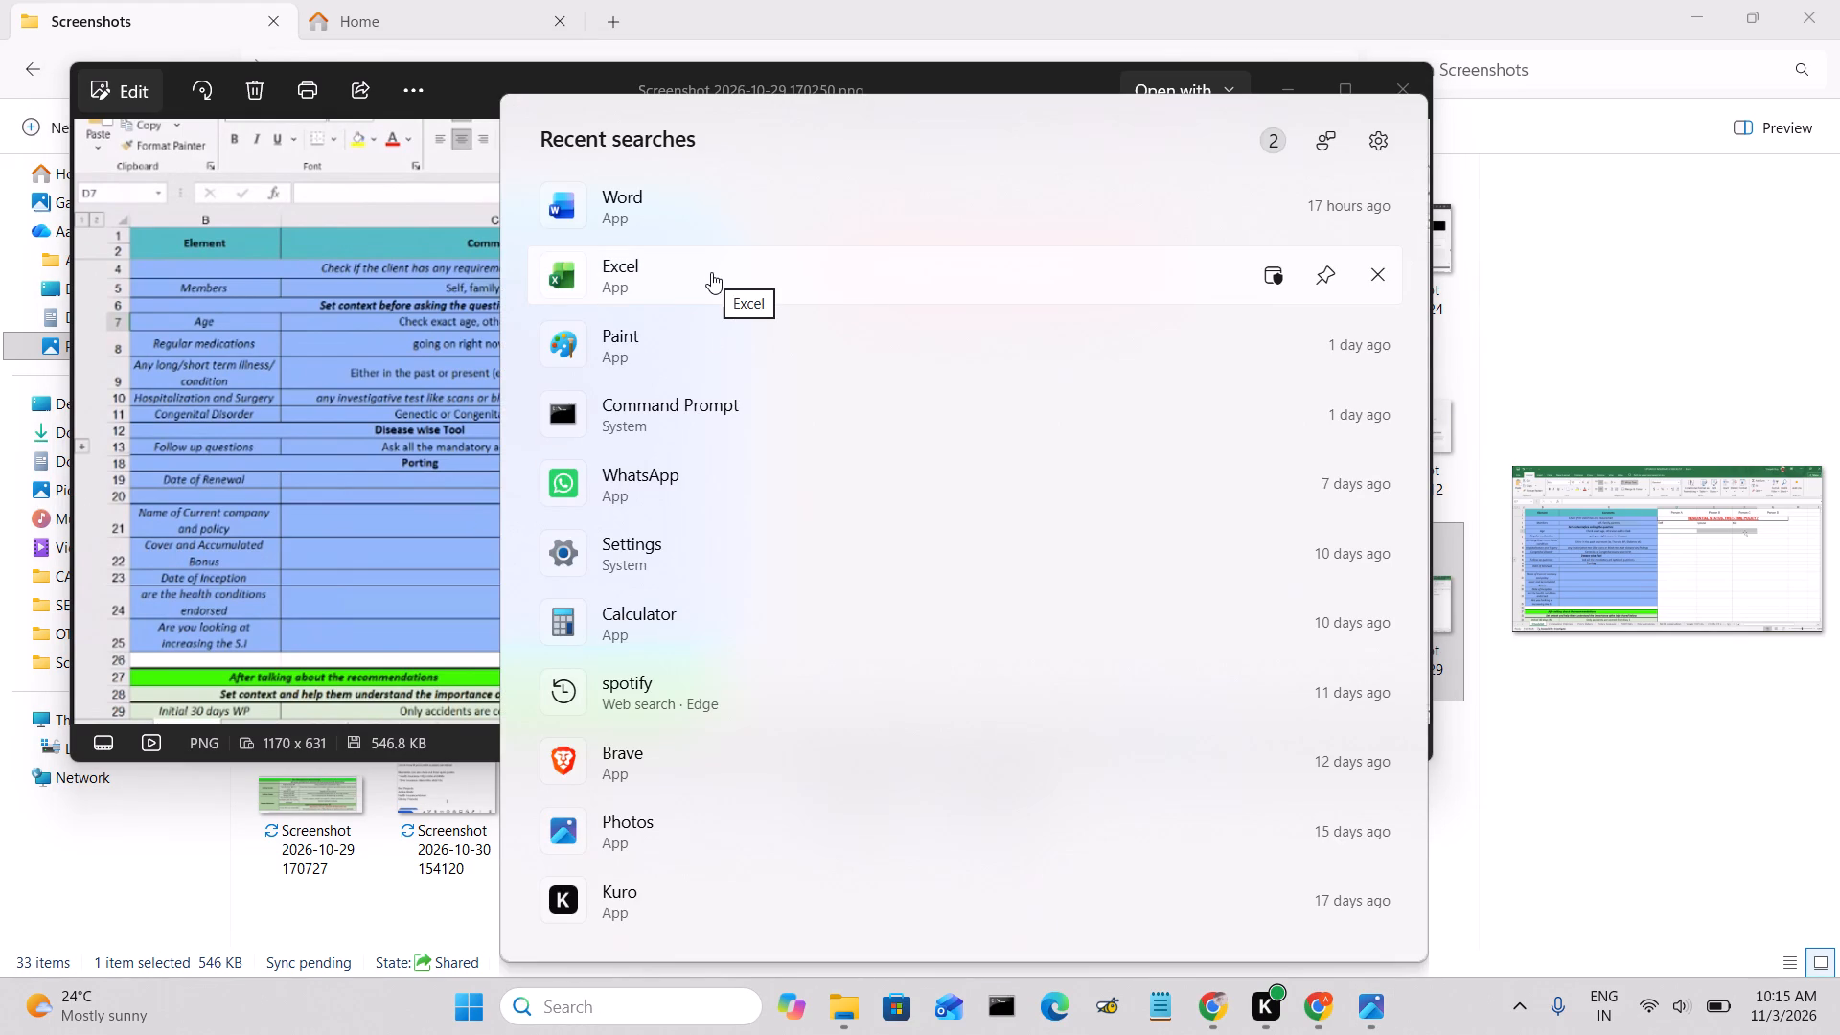
{"action": "type", "text": "exce"}
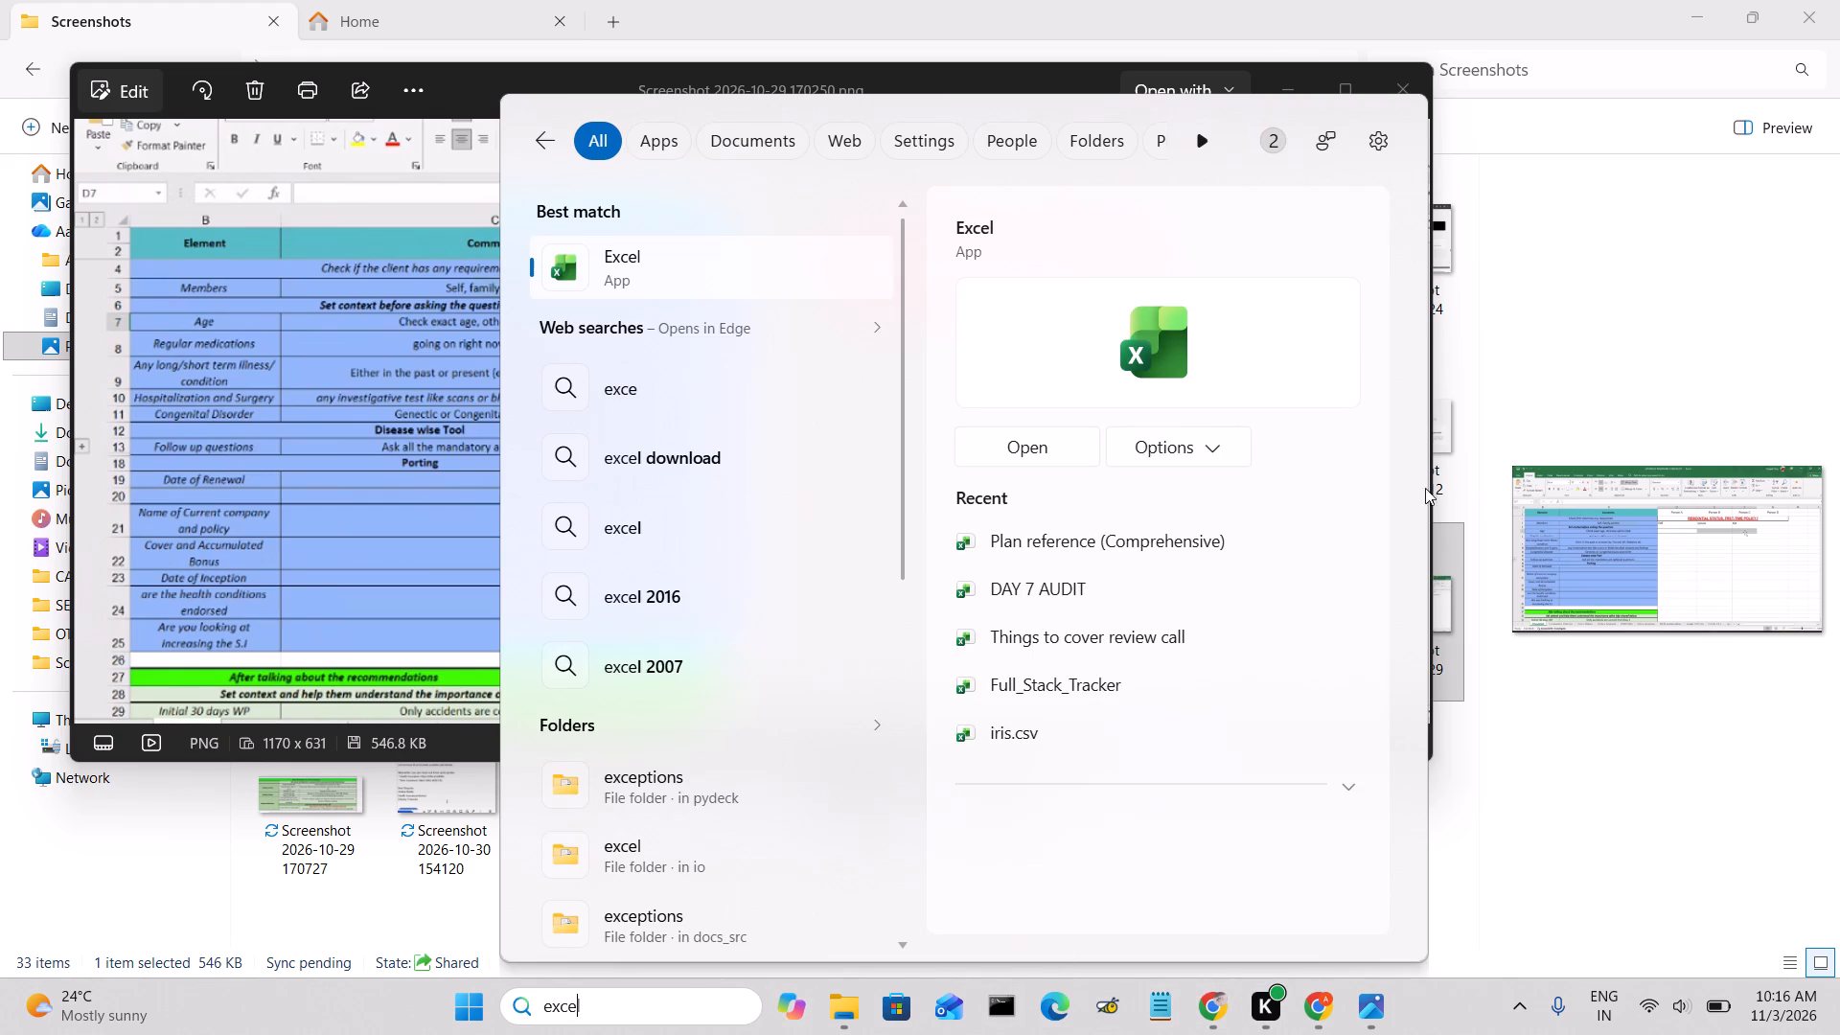
{"action": "left_click", "coordinate": [1230, 533]}
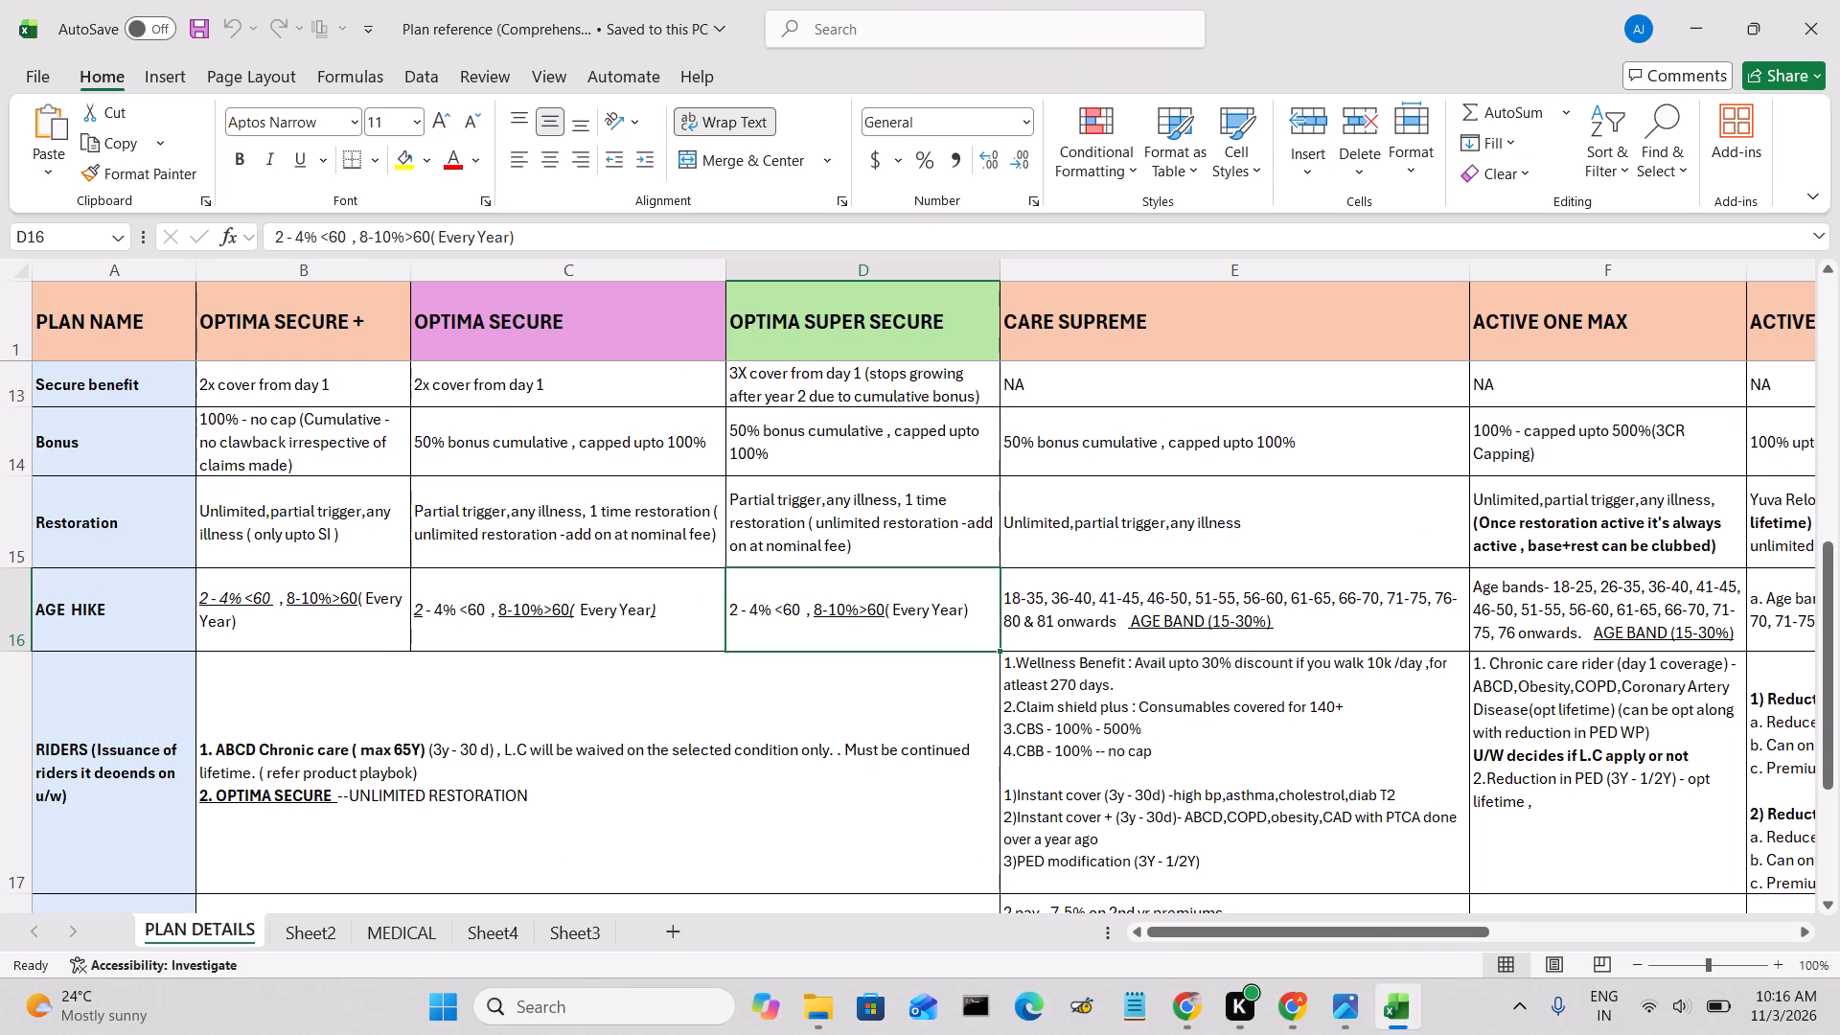
Examine the medical profiling questions on the MEDICAL sheet and check the layouts of Sheet4 and Sheet3.
{"action": "left_click", "coordinate": [498, 936]}
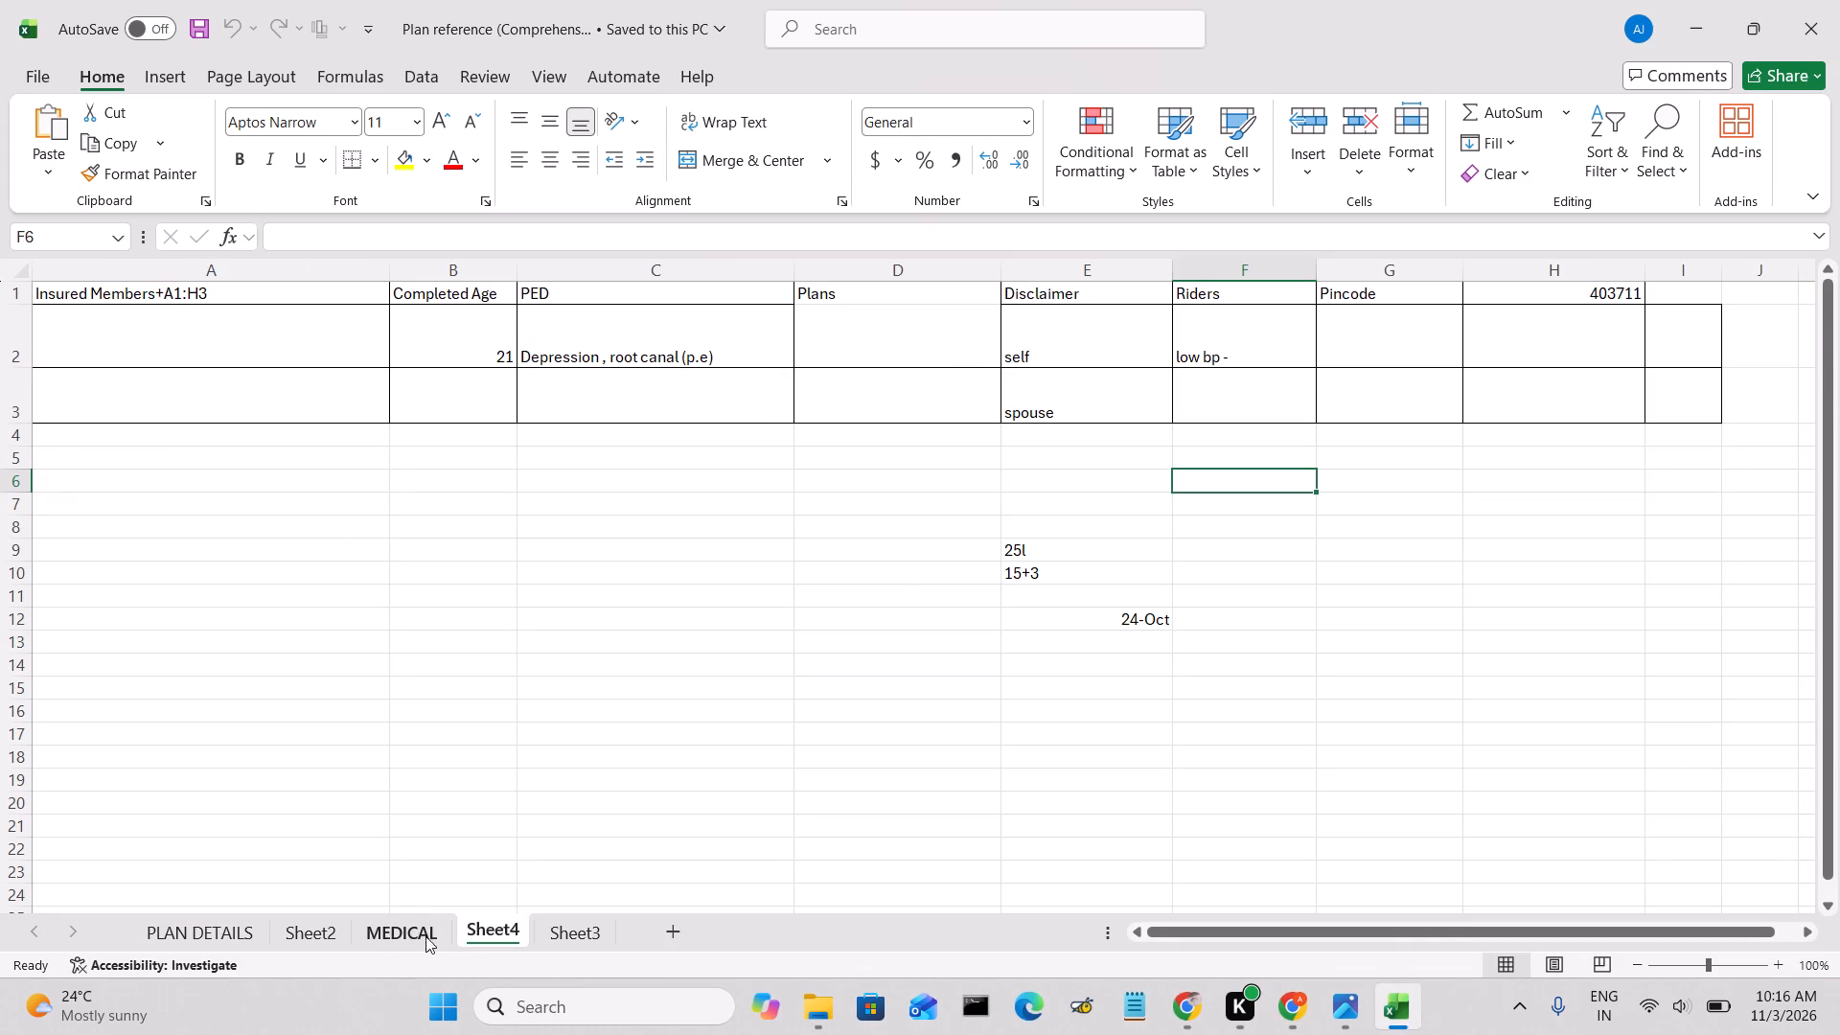
{"action": "left_click", "coordinate": [396, 935]}
{"action": "scroll", "coordinate": [512, 854], "scroll_direction": "down", "scroll_amount": 1}
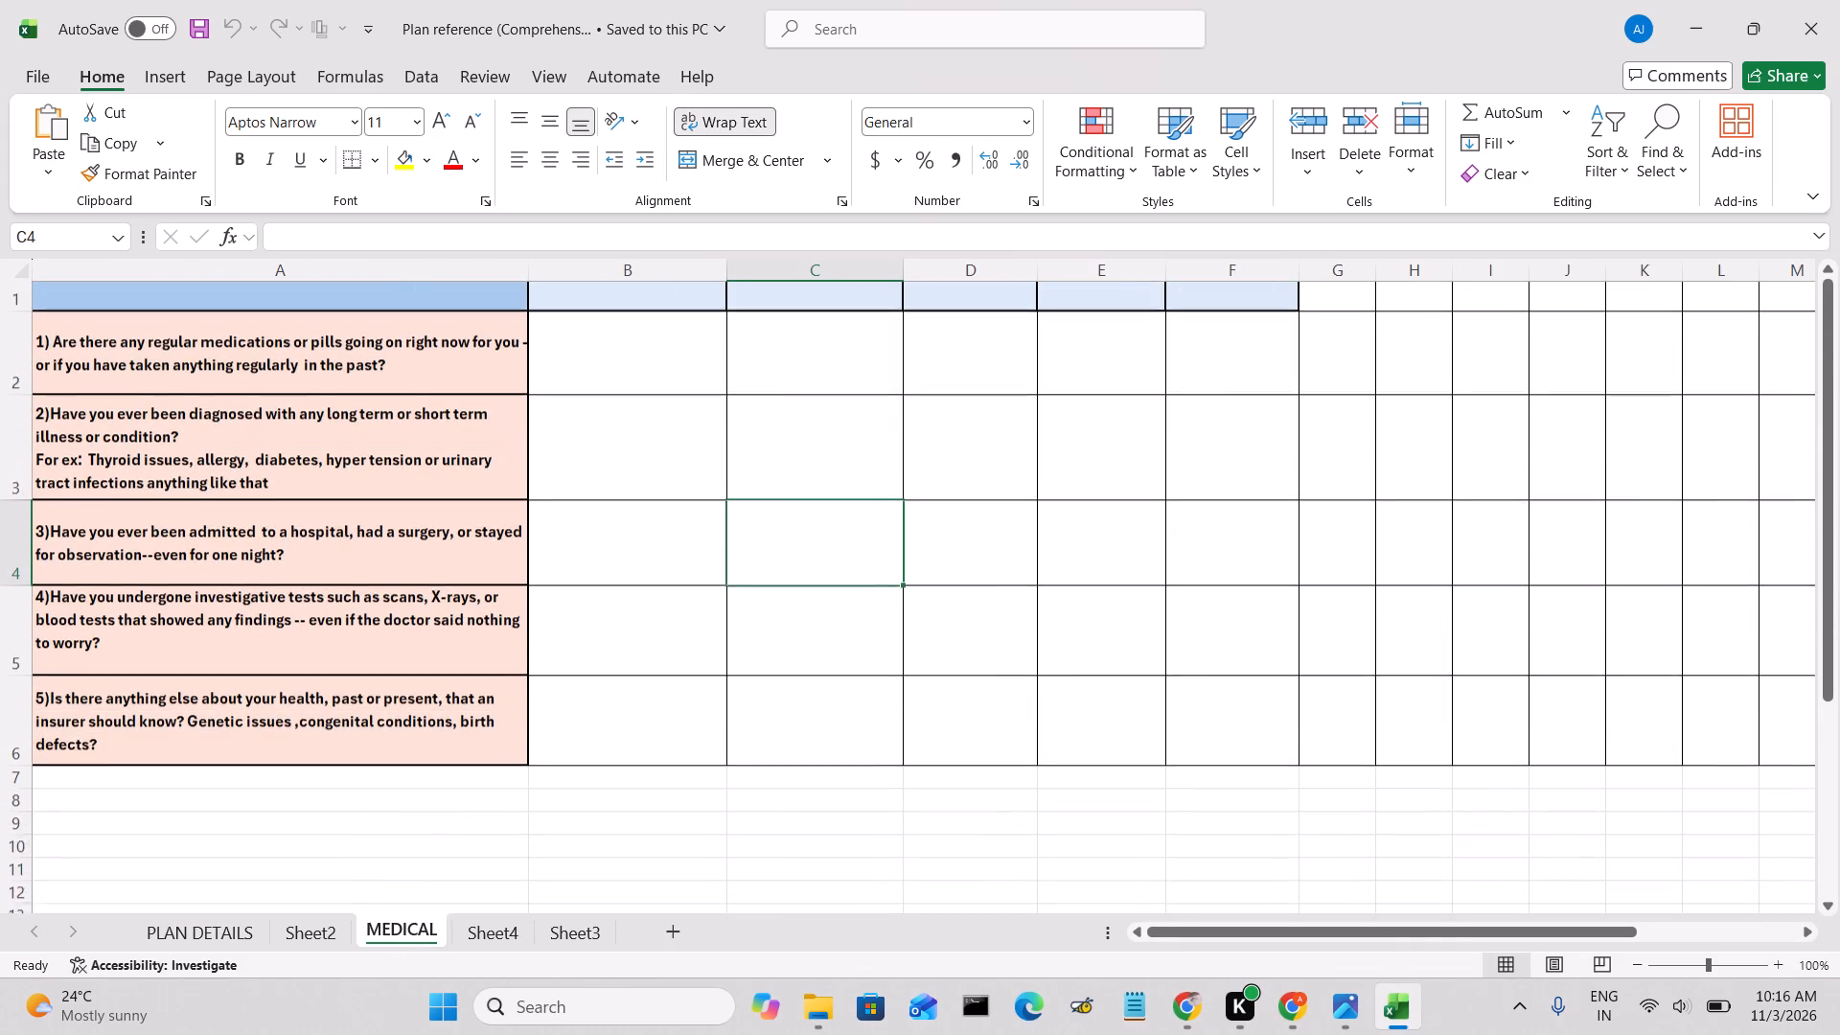
{"action": "scroll", "coordinate": [512, 854], "scroll_direction": "down", "scroll_amount": 1}
{"action": "scroll", "coordinate": [512, 854], "scroll_direction": "up", "scroll_amount": 1}
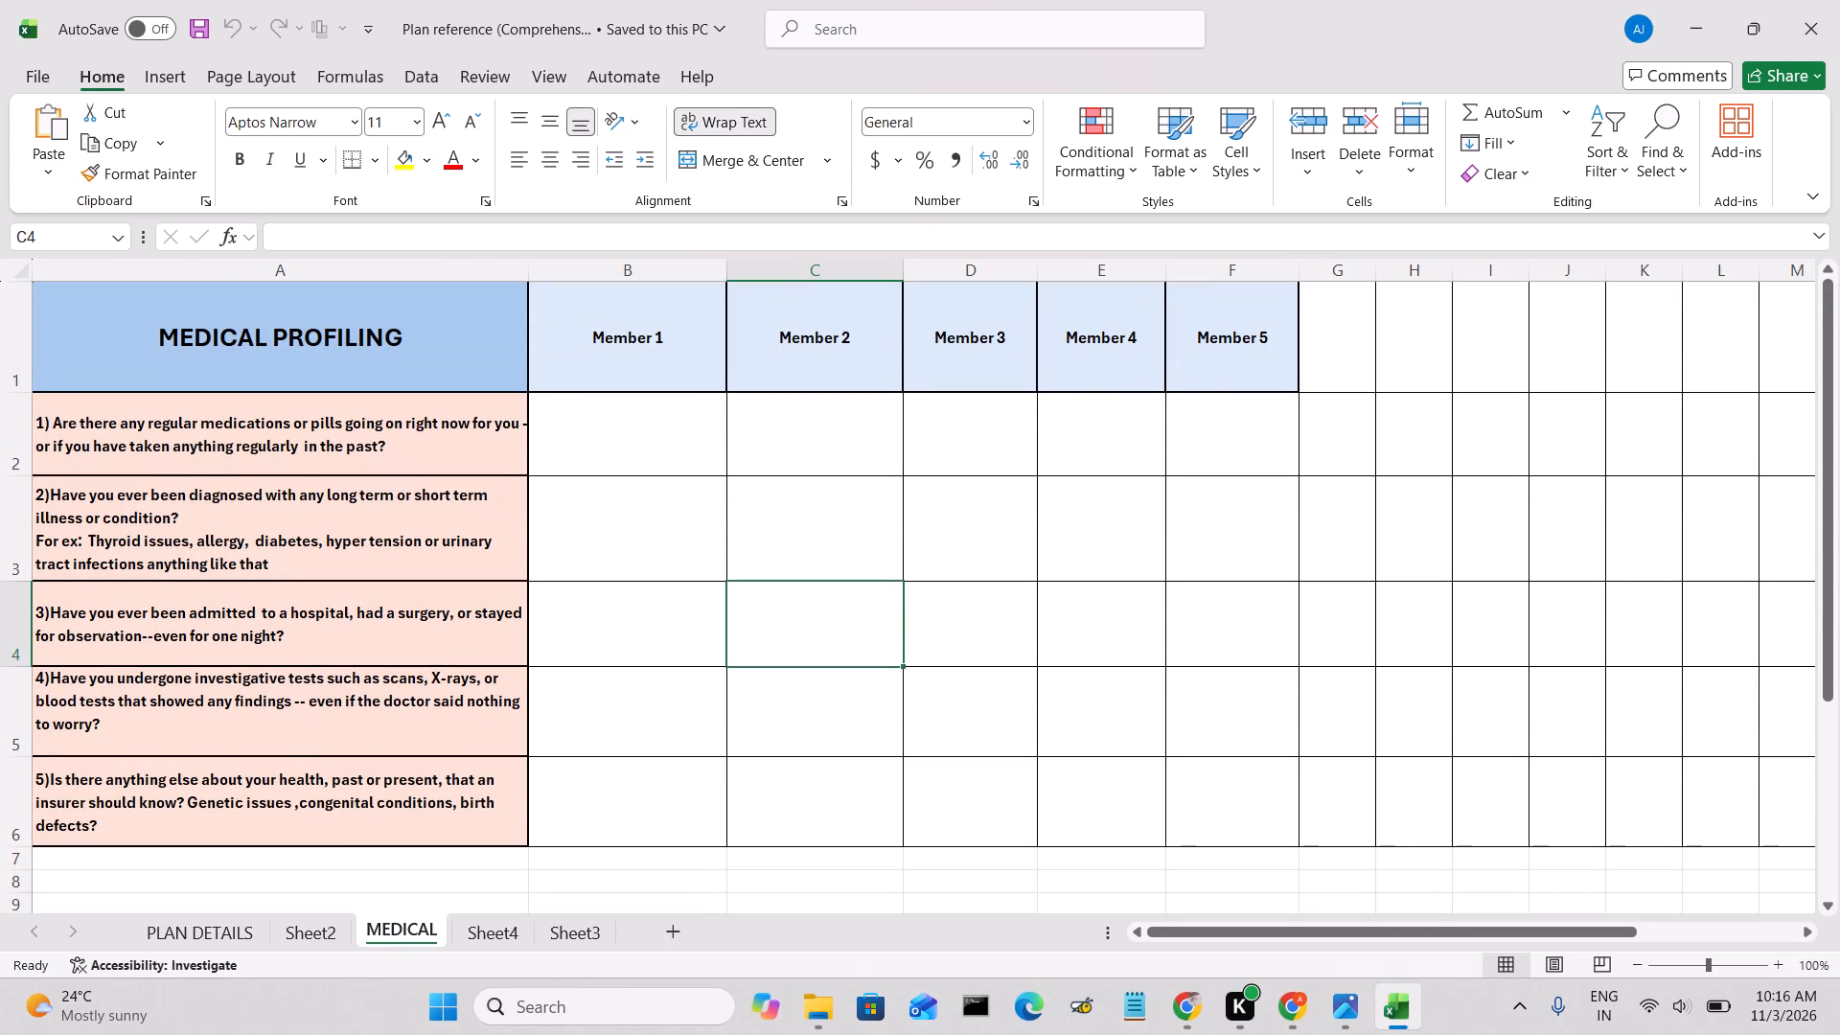
{"action": "scroll", "coordinate": [512, 854], "scroll_direction": "down", "scroll_amount": 1}
{"action": "scroll", "coordinate": [512, 854], "scroll_direction": "up", "scroll_amount": 1}
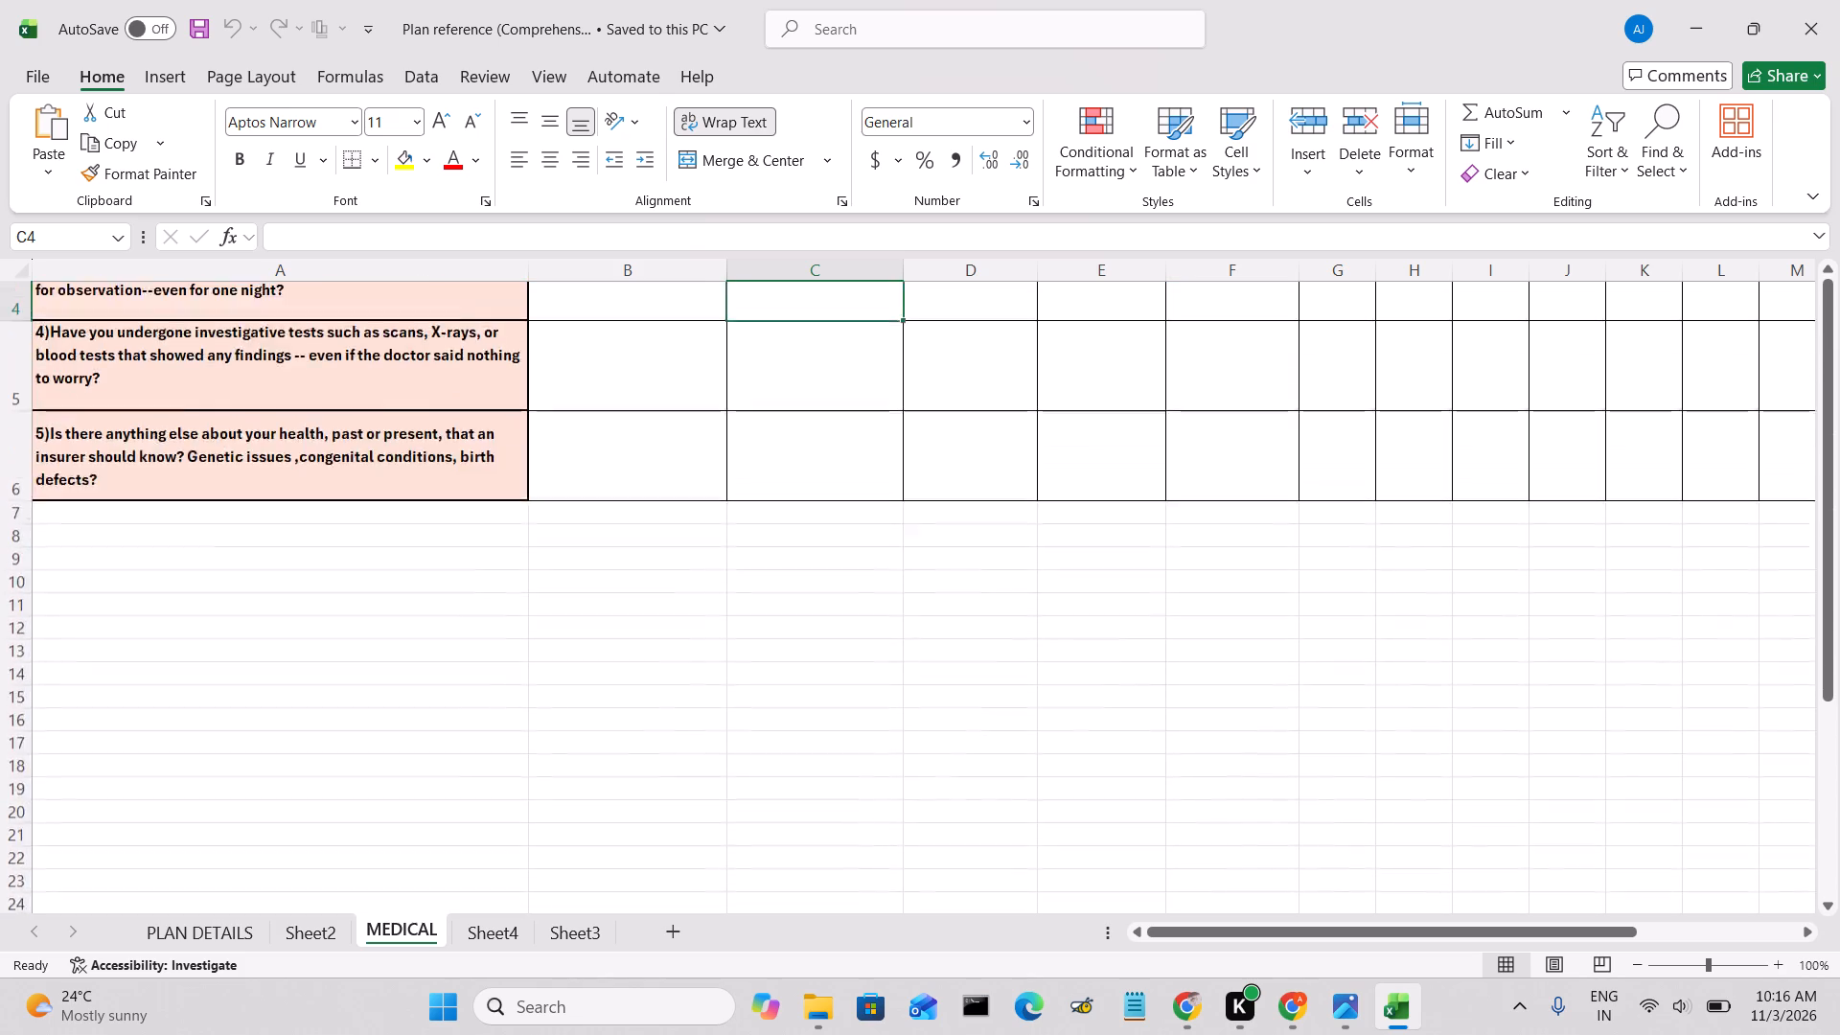
{"action": "scroll", "coordinate": [512, 854], "scroll_direction": "up", "scroll_amount": 1}
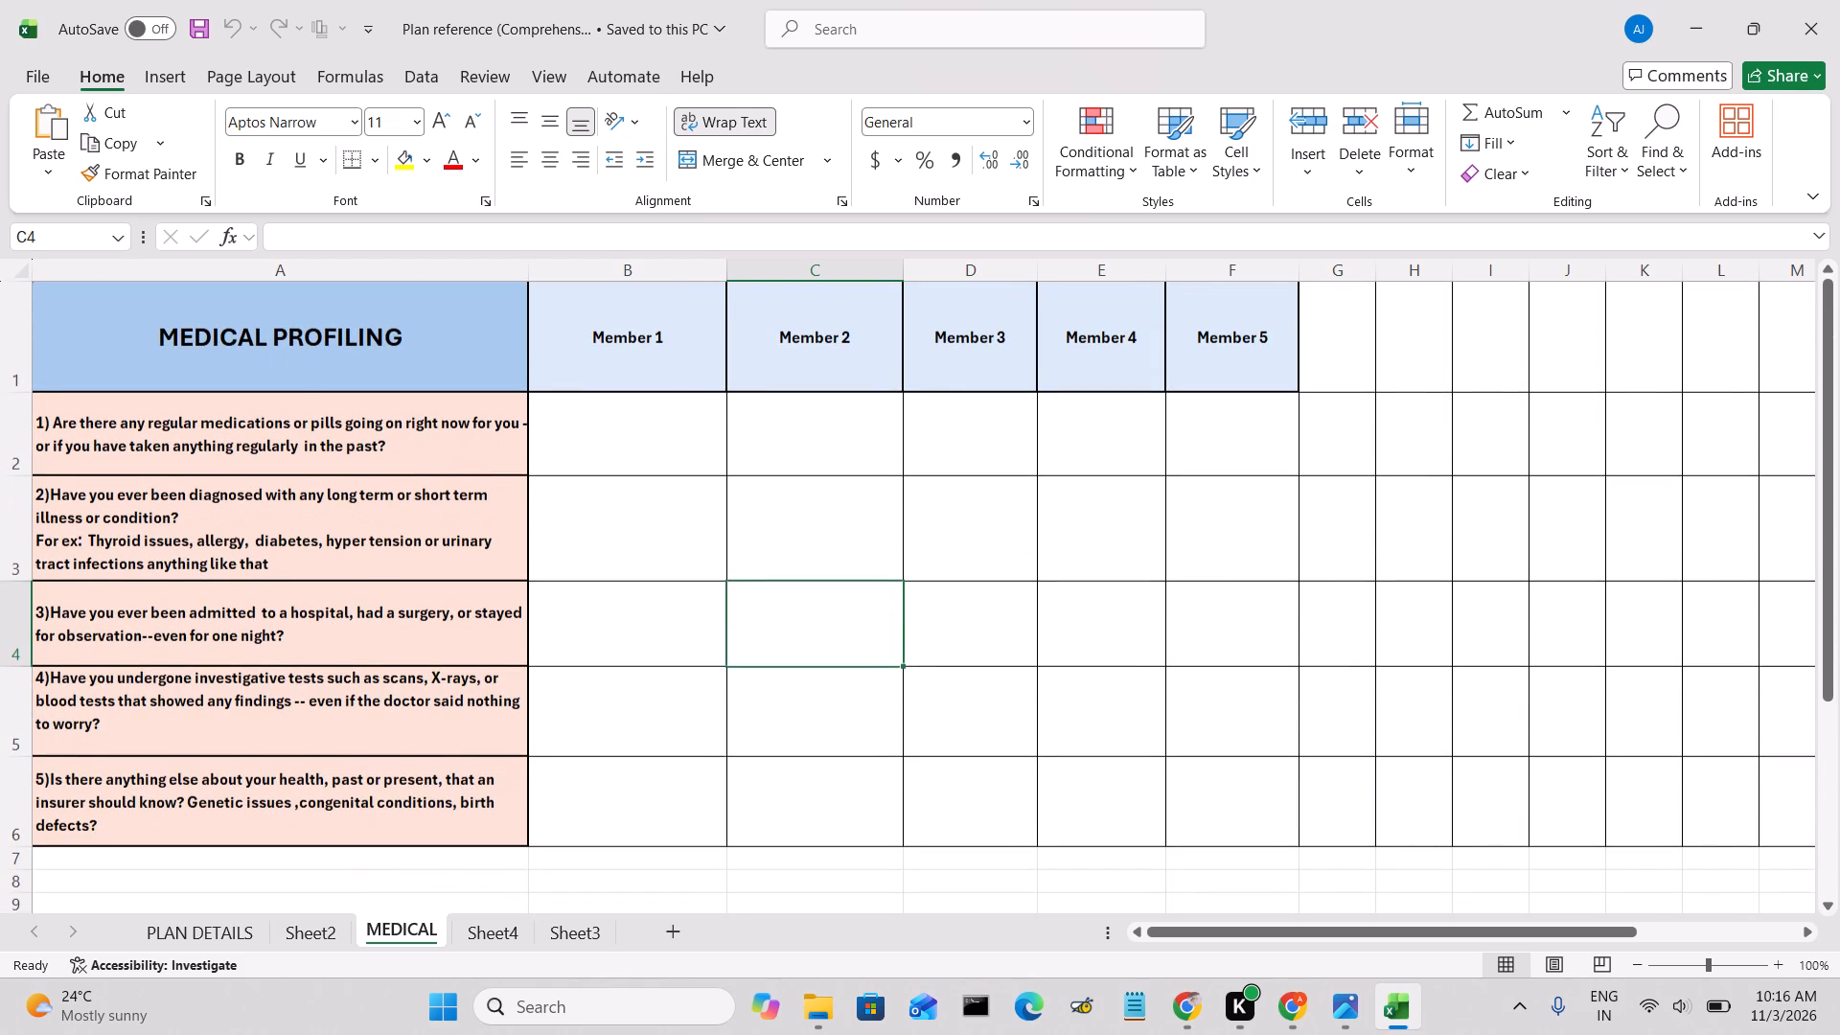
{"action": "scroll", "coordinate": [512, 854], "scroll_direction": "down", "scroll_amount": 1}
{"action": "scroll", "coordinate": [512, 854], "scroll_direction": "up", "scroll_amount": 1}
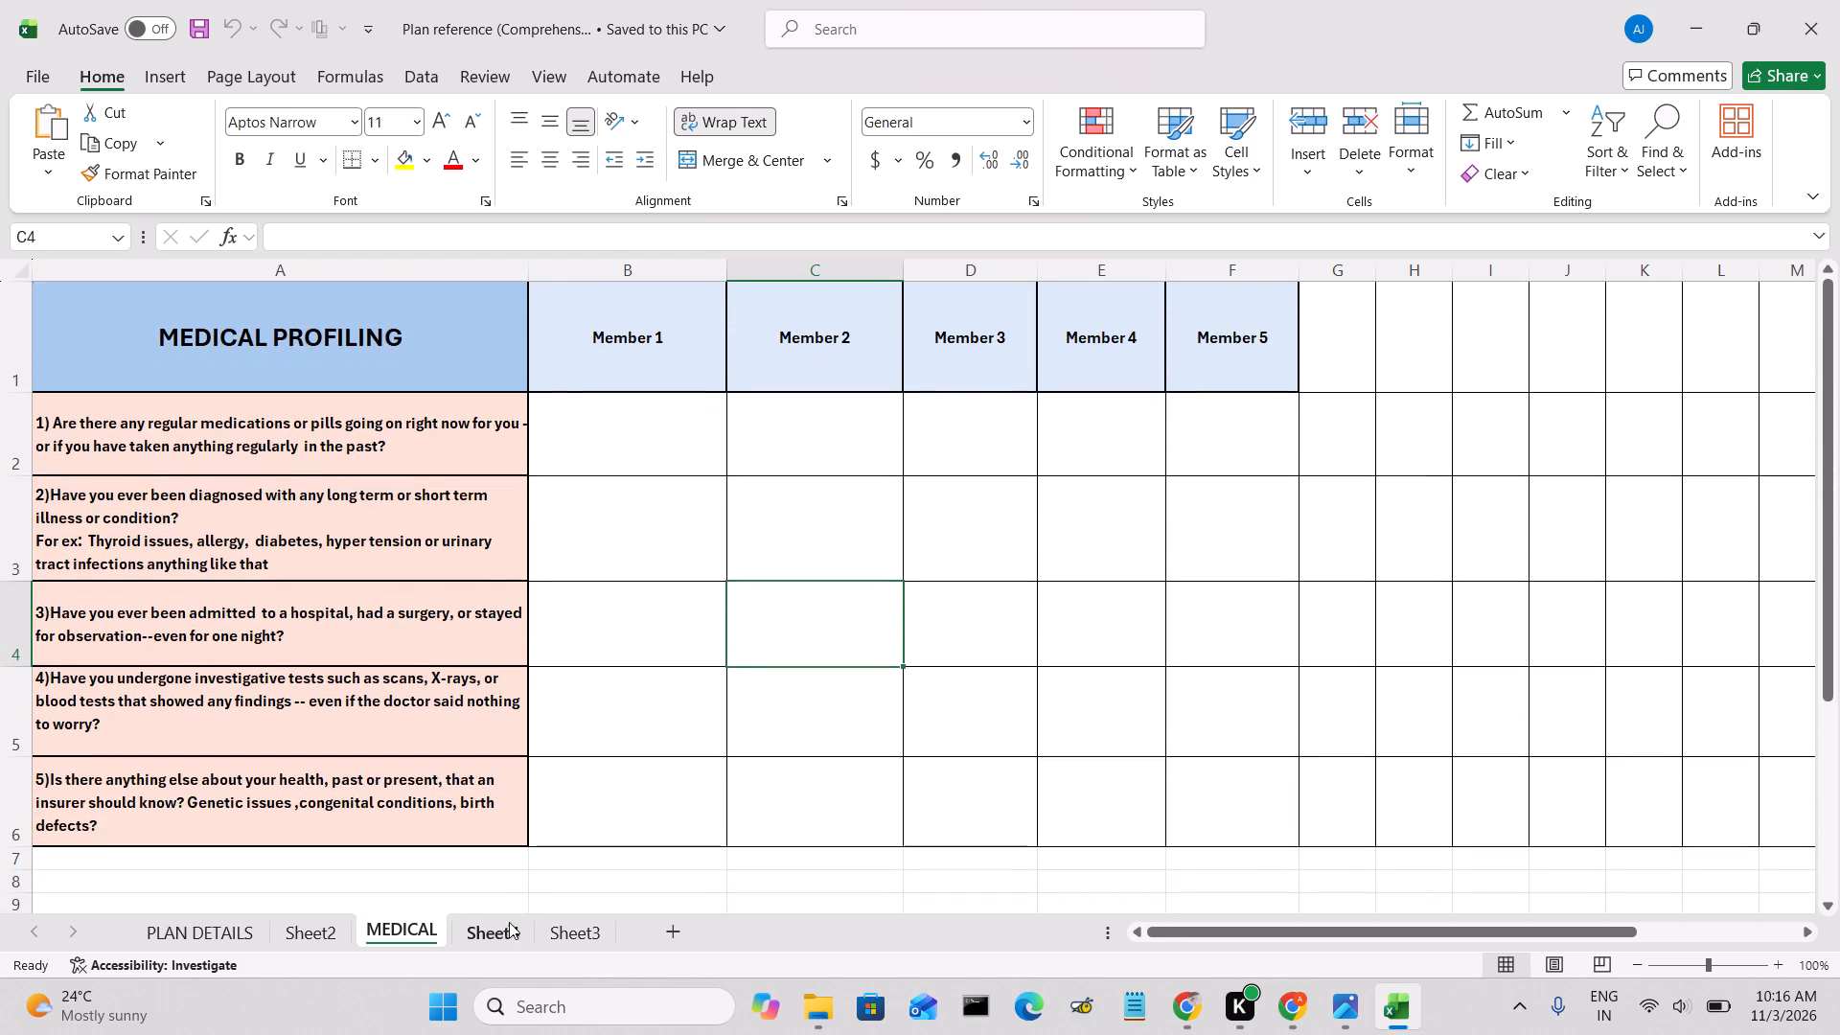
{"action": "left_click", "coordinate": [504, 931]}
{"action": "left_click", "coordinate": [410, 929]}
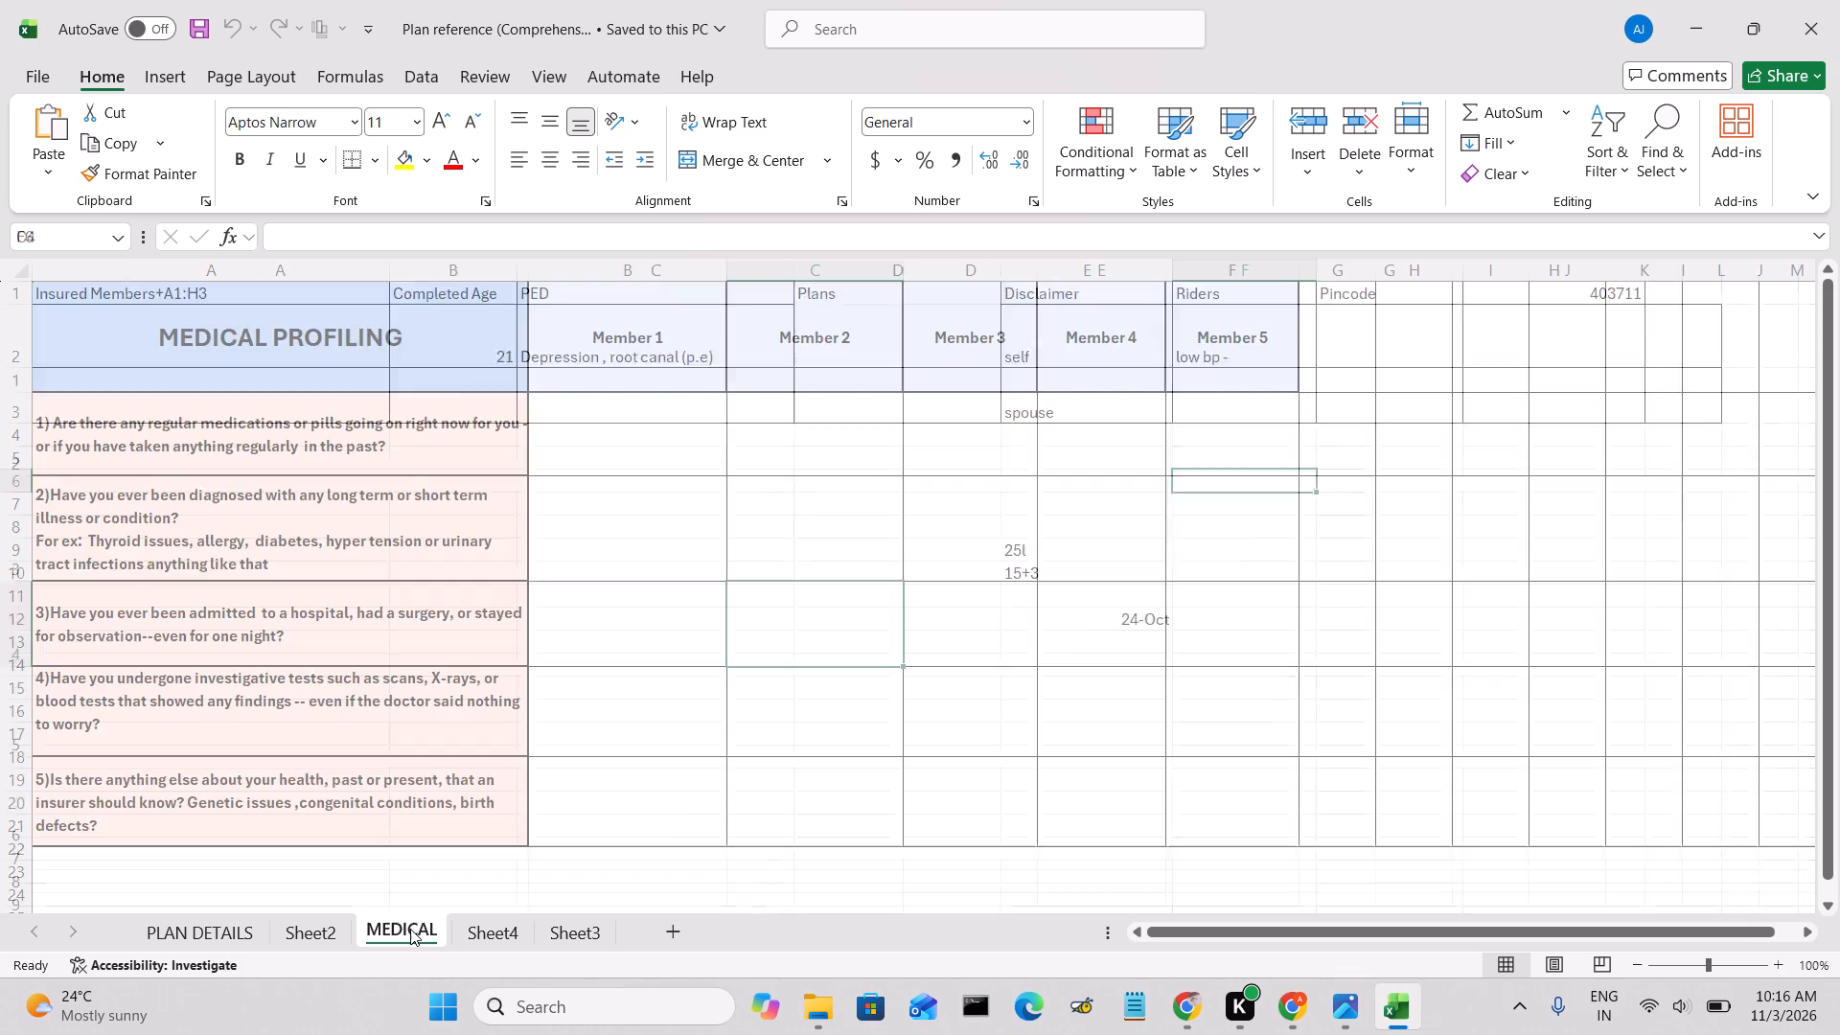
{"action": "scroll", "coordinate": [249, 797], "scroll_direction": "down", "scroll_amount": 1}
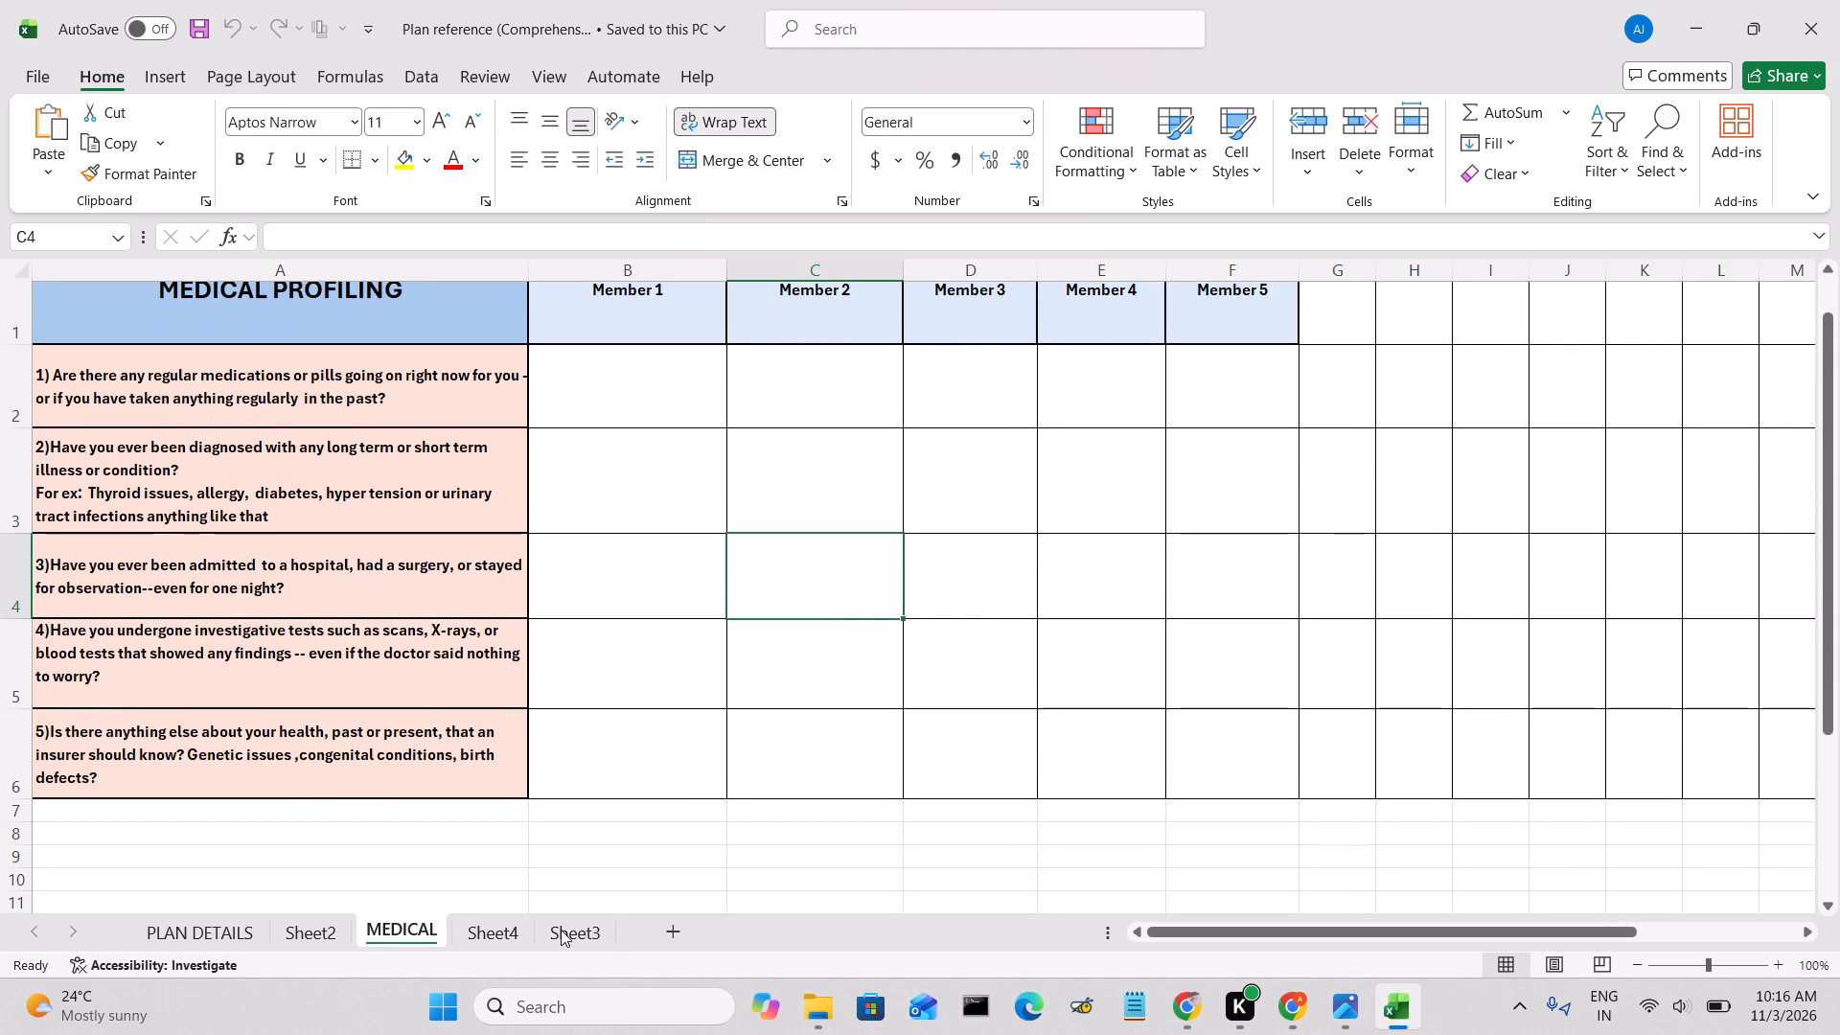
{"action": "left_click", "coordinate": [605, 943]}
{"action": "left_click", "coordinate": [497, 934]}
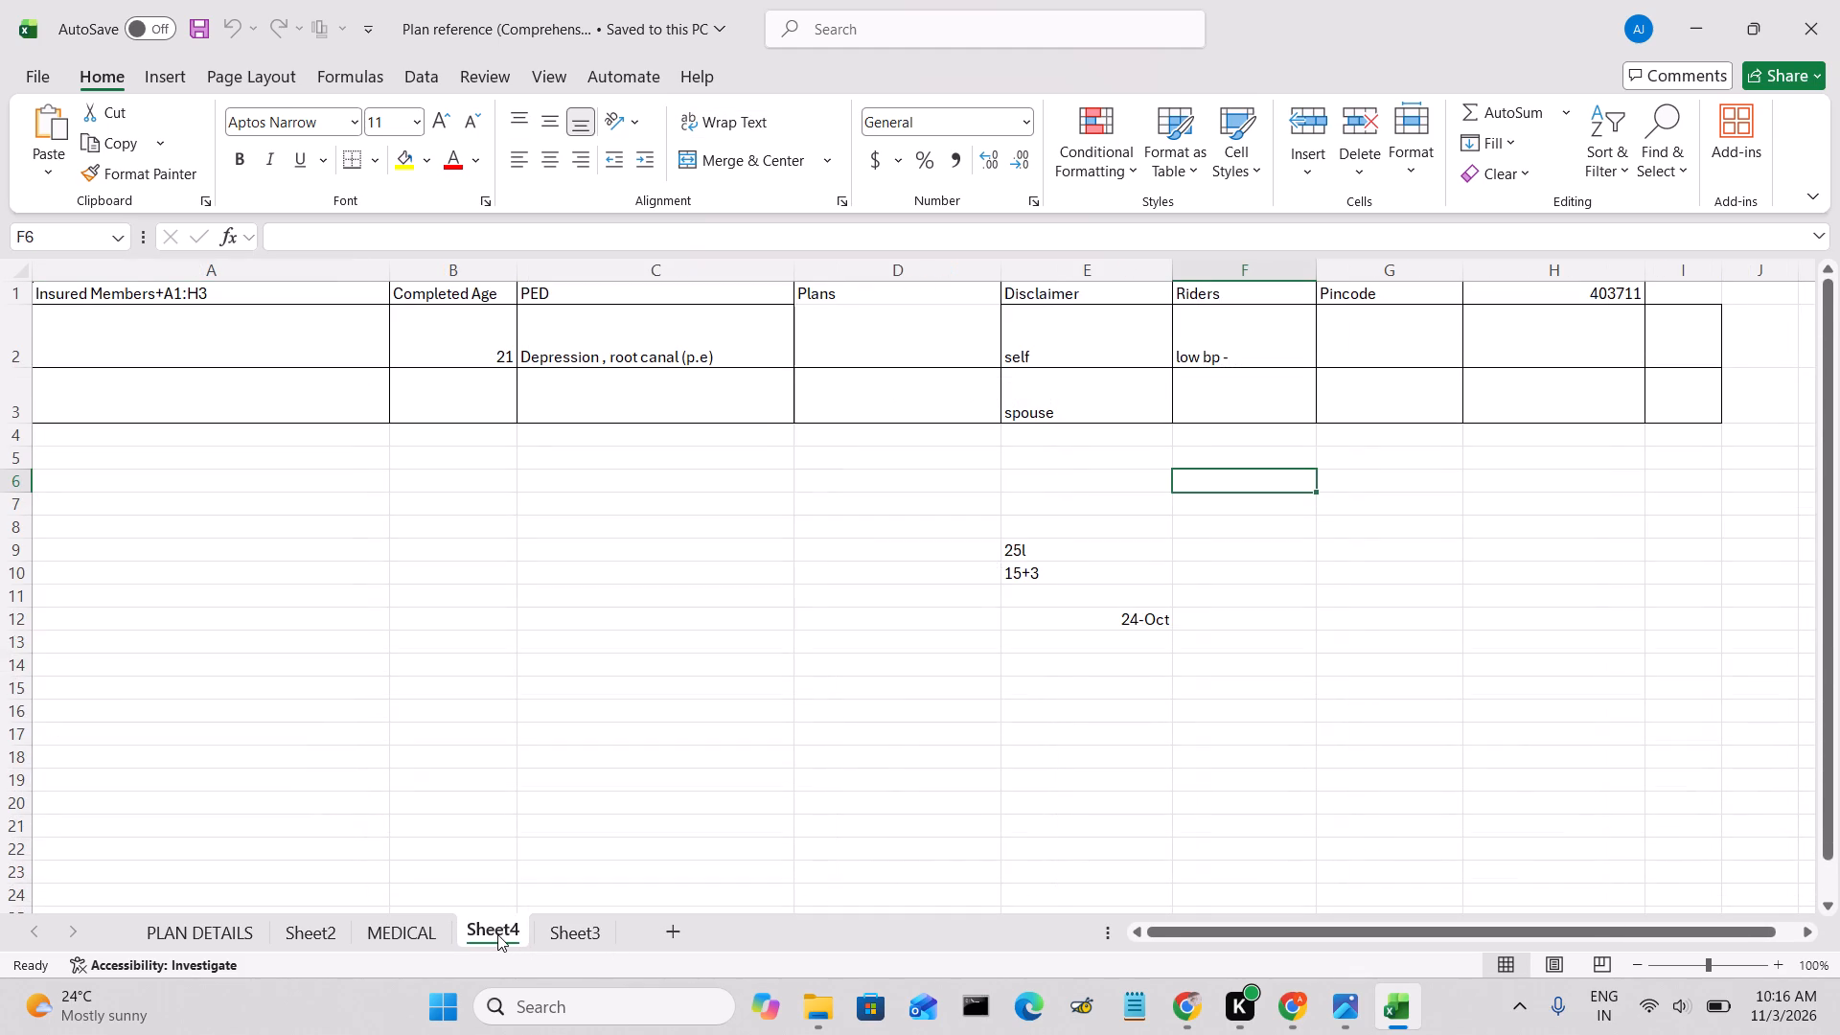
Add a blank worksheet directly after Sheet4.
{"action": "left_click", "coordinate": [674, 928]}
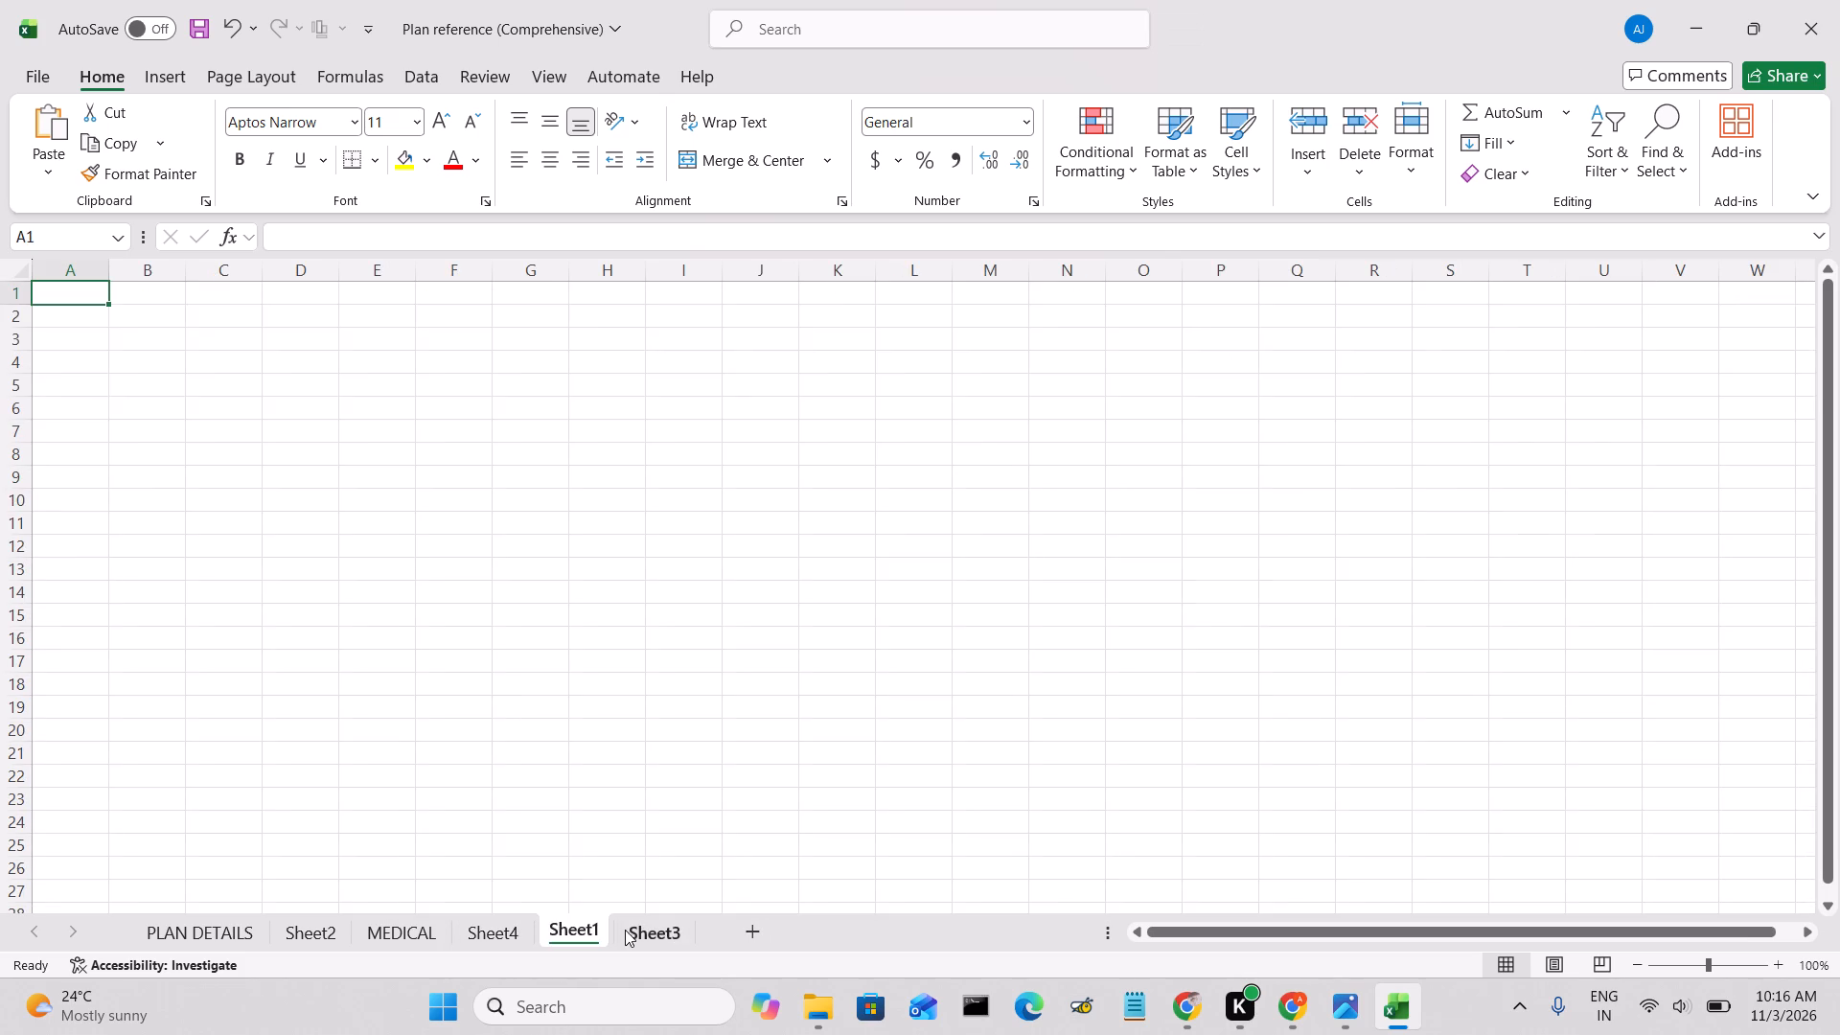
Check the MEDICAL sheet again and add another blank worksheet after Sheet3 at the end of the workbook.
{"action": "left_click", "coordinate": [412, 940]}
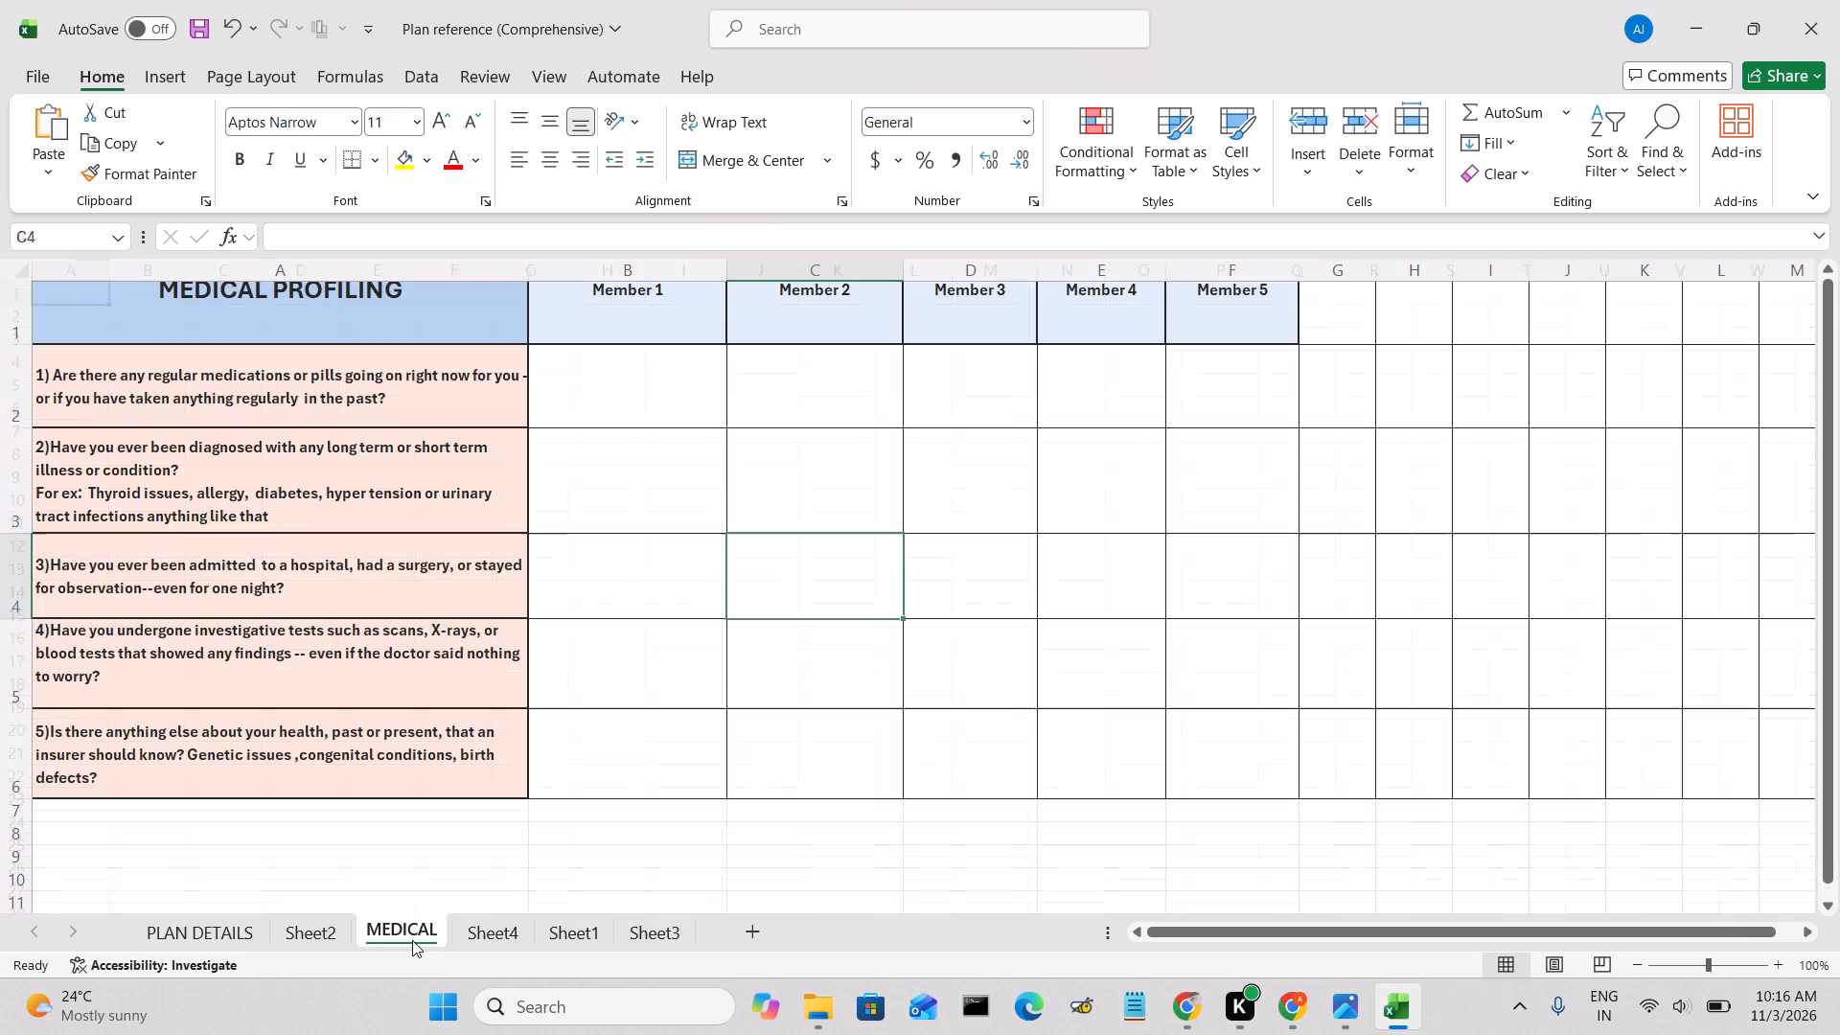
{"action": "left_click", "coordinate": [674, 939]}
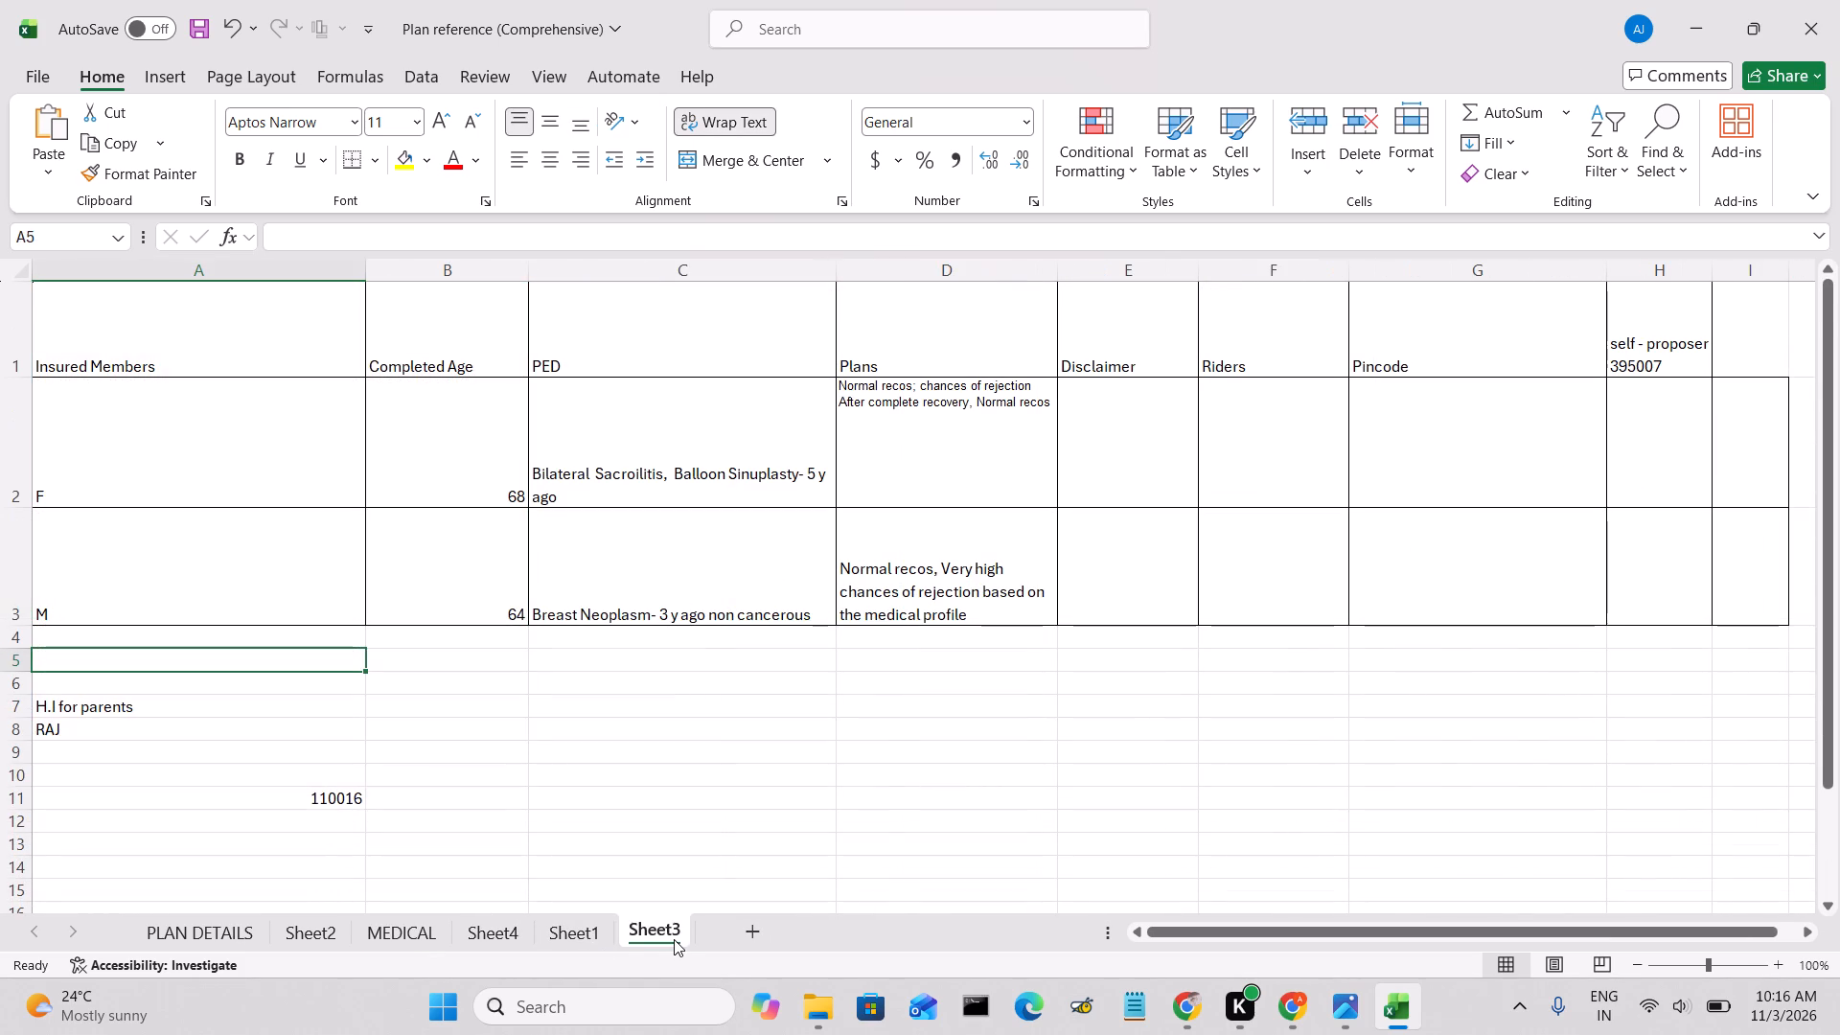
{"action": "left_click", "coordinate": [743, 931]}
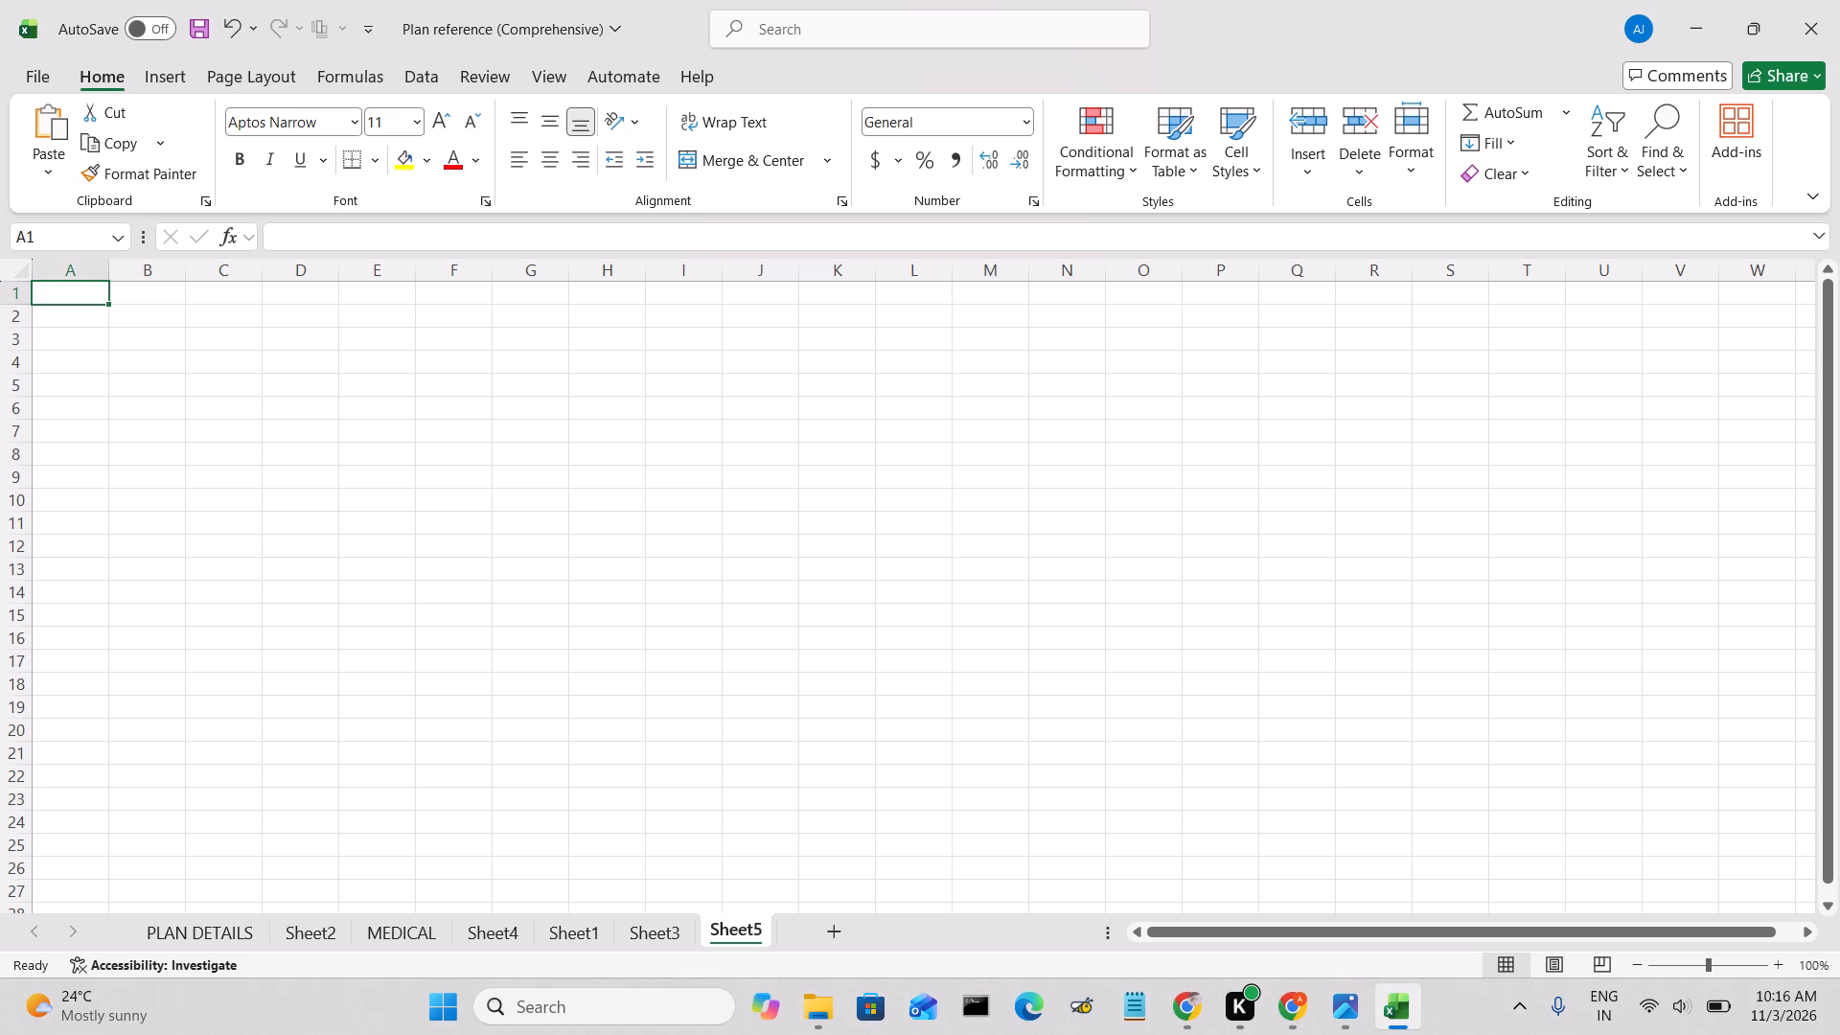
Widen column A of the new sheet to about six times its default width and make row 1 taller.
{"action": "left_click_drag", "start_coordinate": [106, 268], "coordinate": [574, 292]}
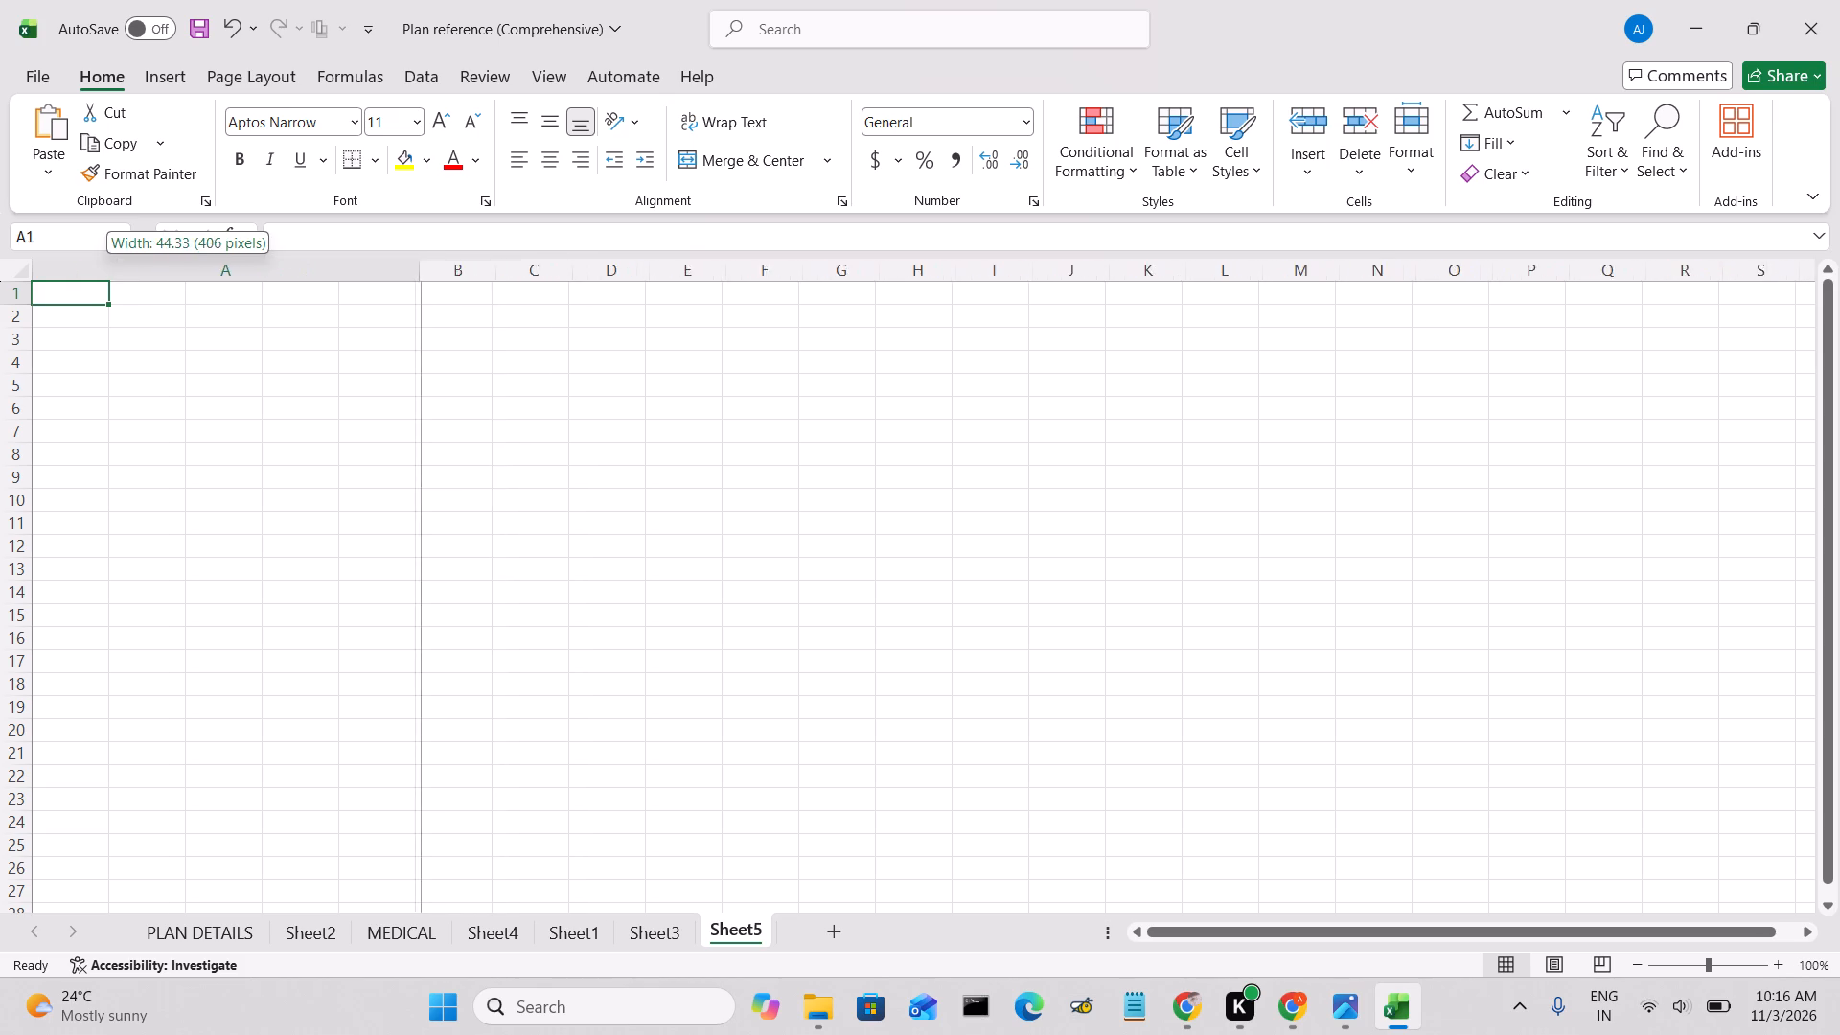
{"action": "left_click_drag", "start_coordinate": [574, 292], "coordinate": [489, 298]}
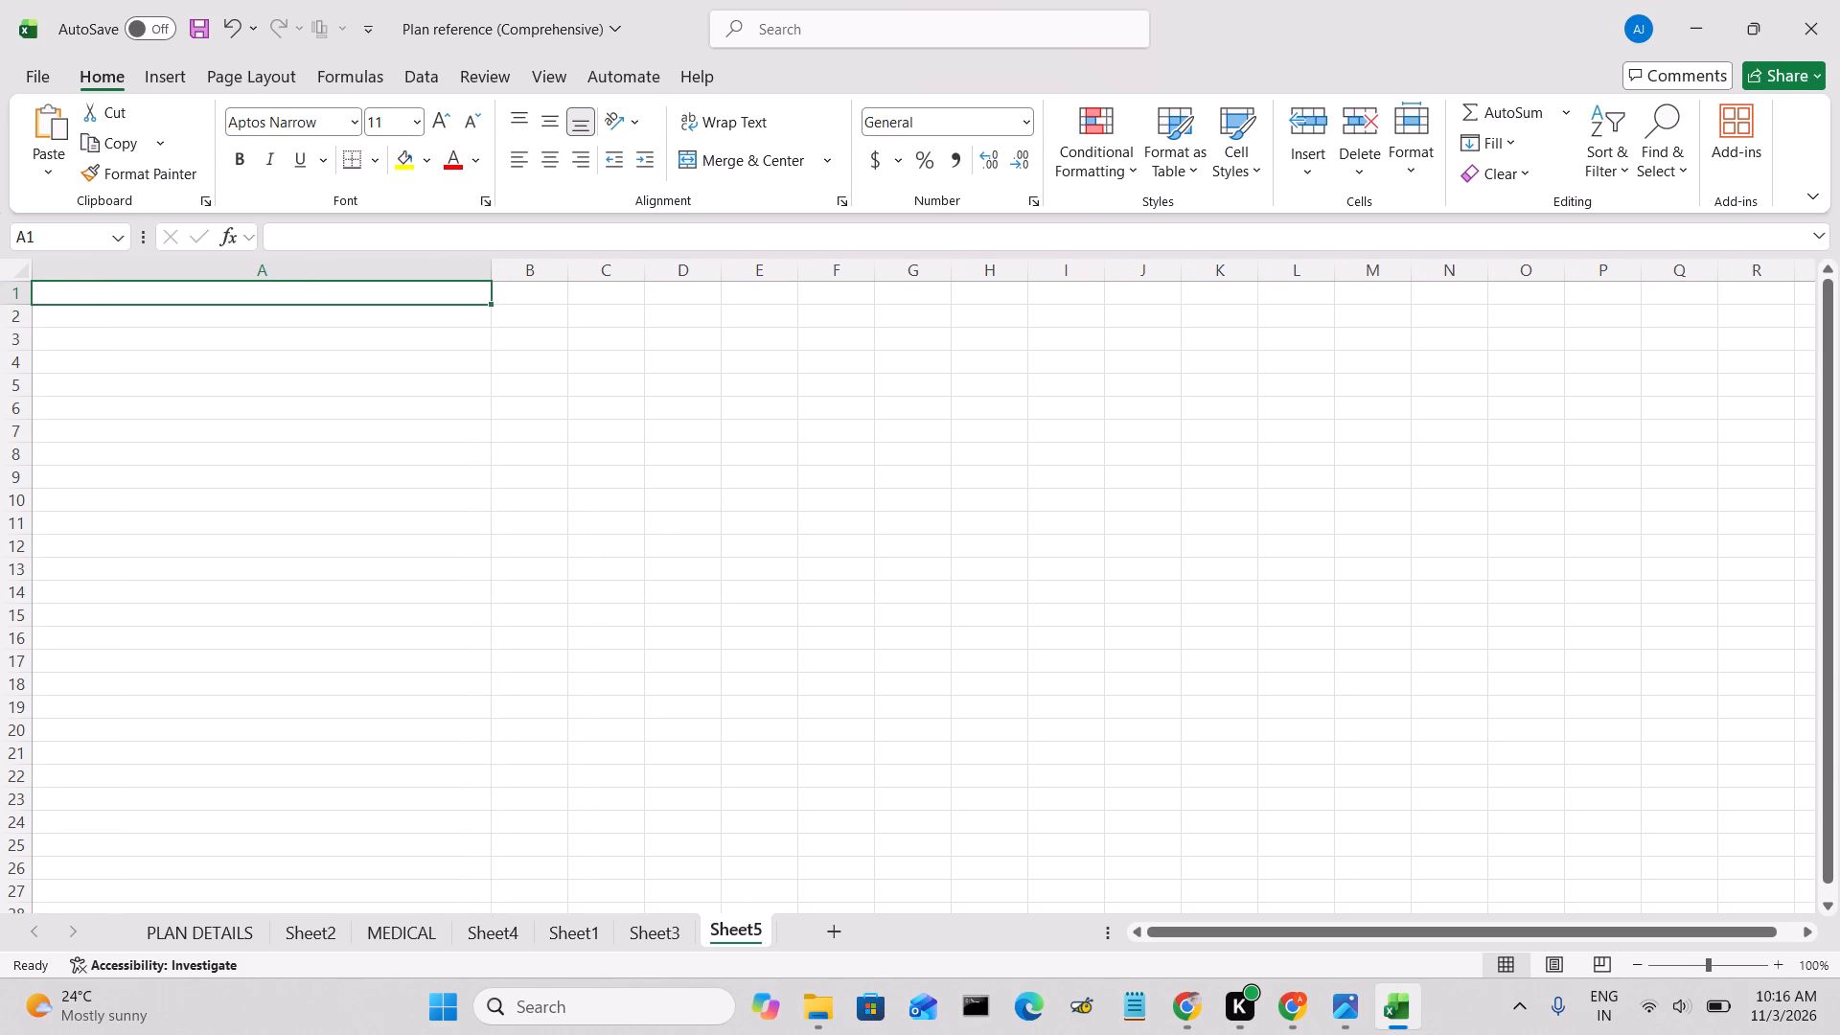
{"action": "left_click_drag", "start_coordinate": [22, 304], "coordinate": [24, 339]}
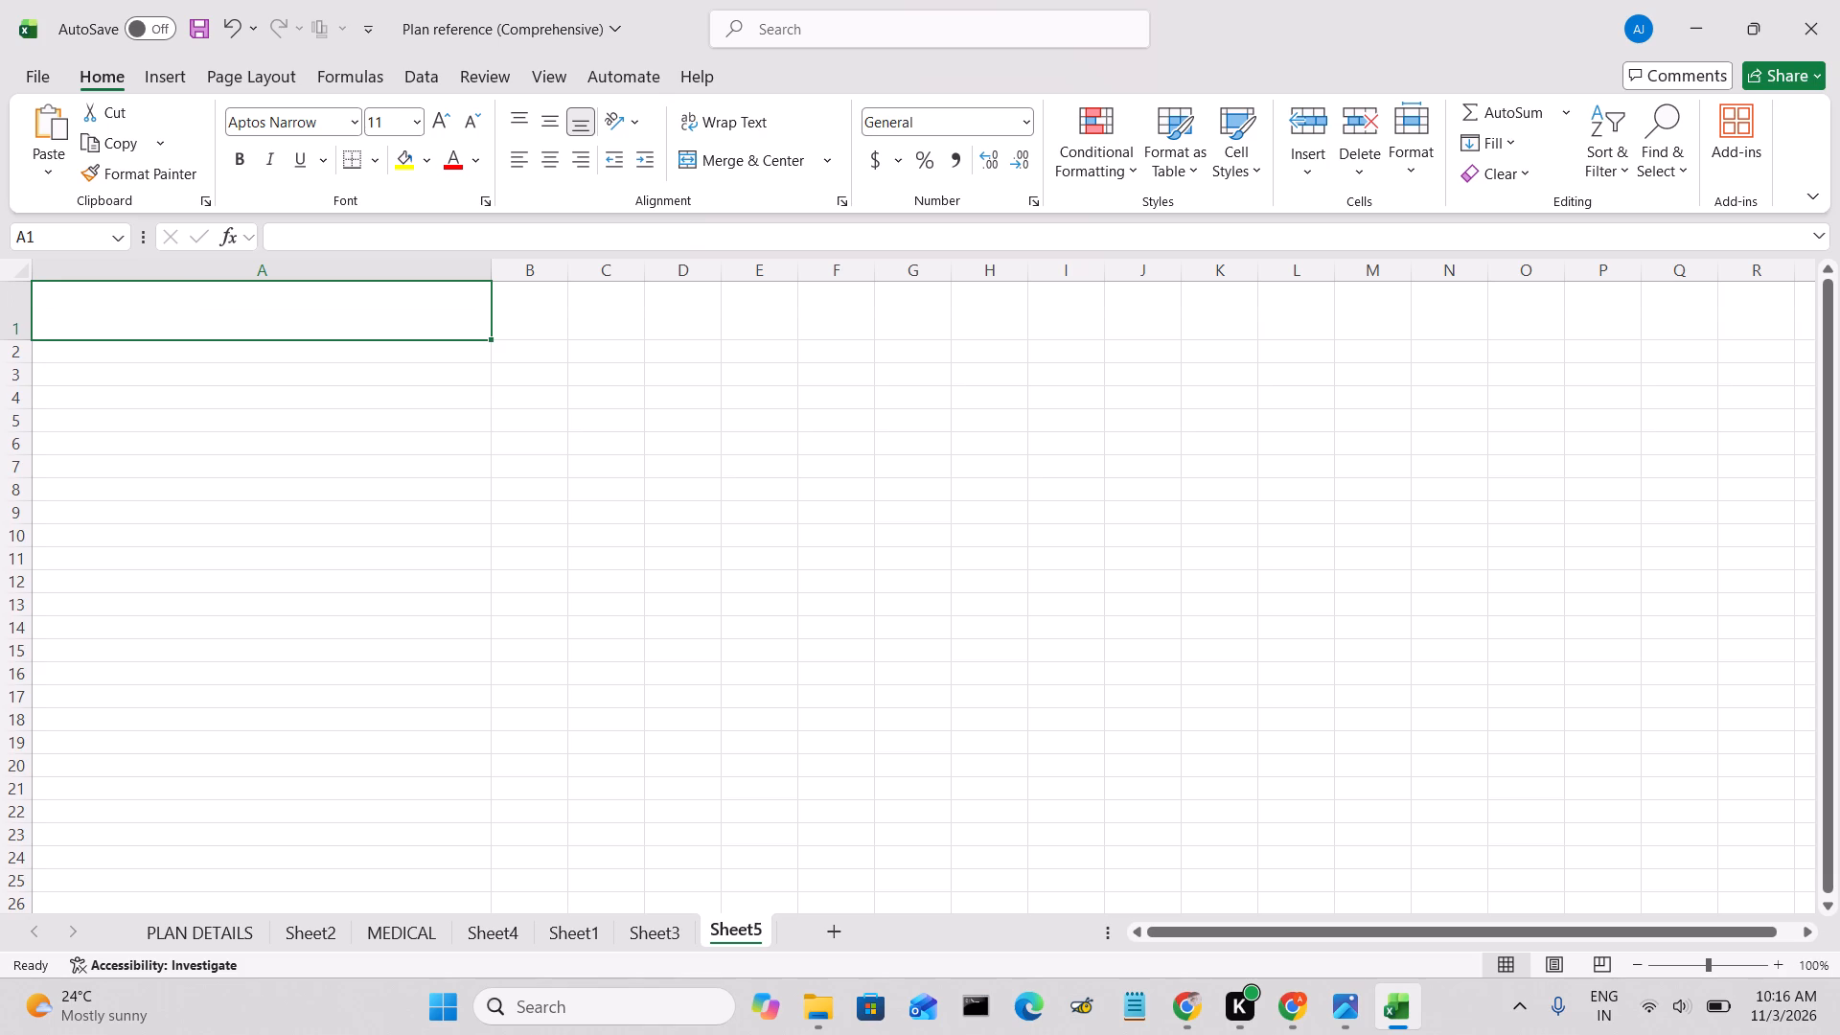
Enter the heading PORTING in cell A1 and make it bold.
{"action": "double_click", "coordinate": [107, 319]}
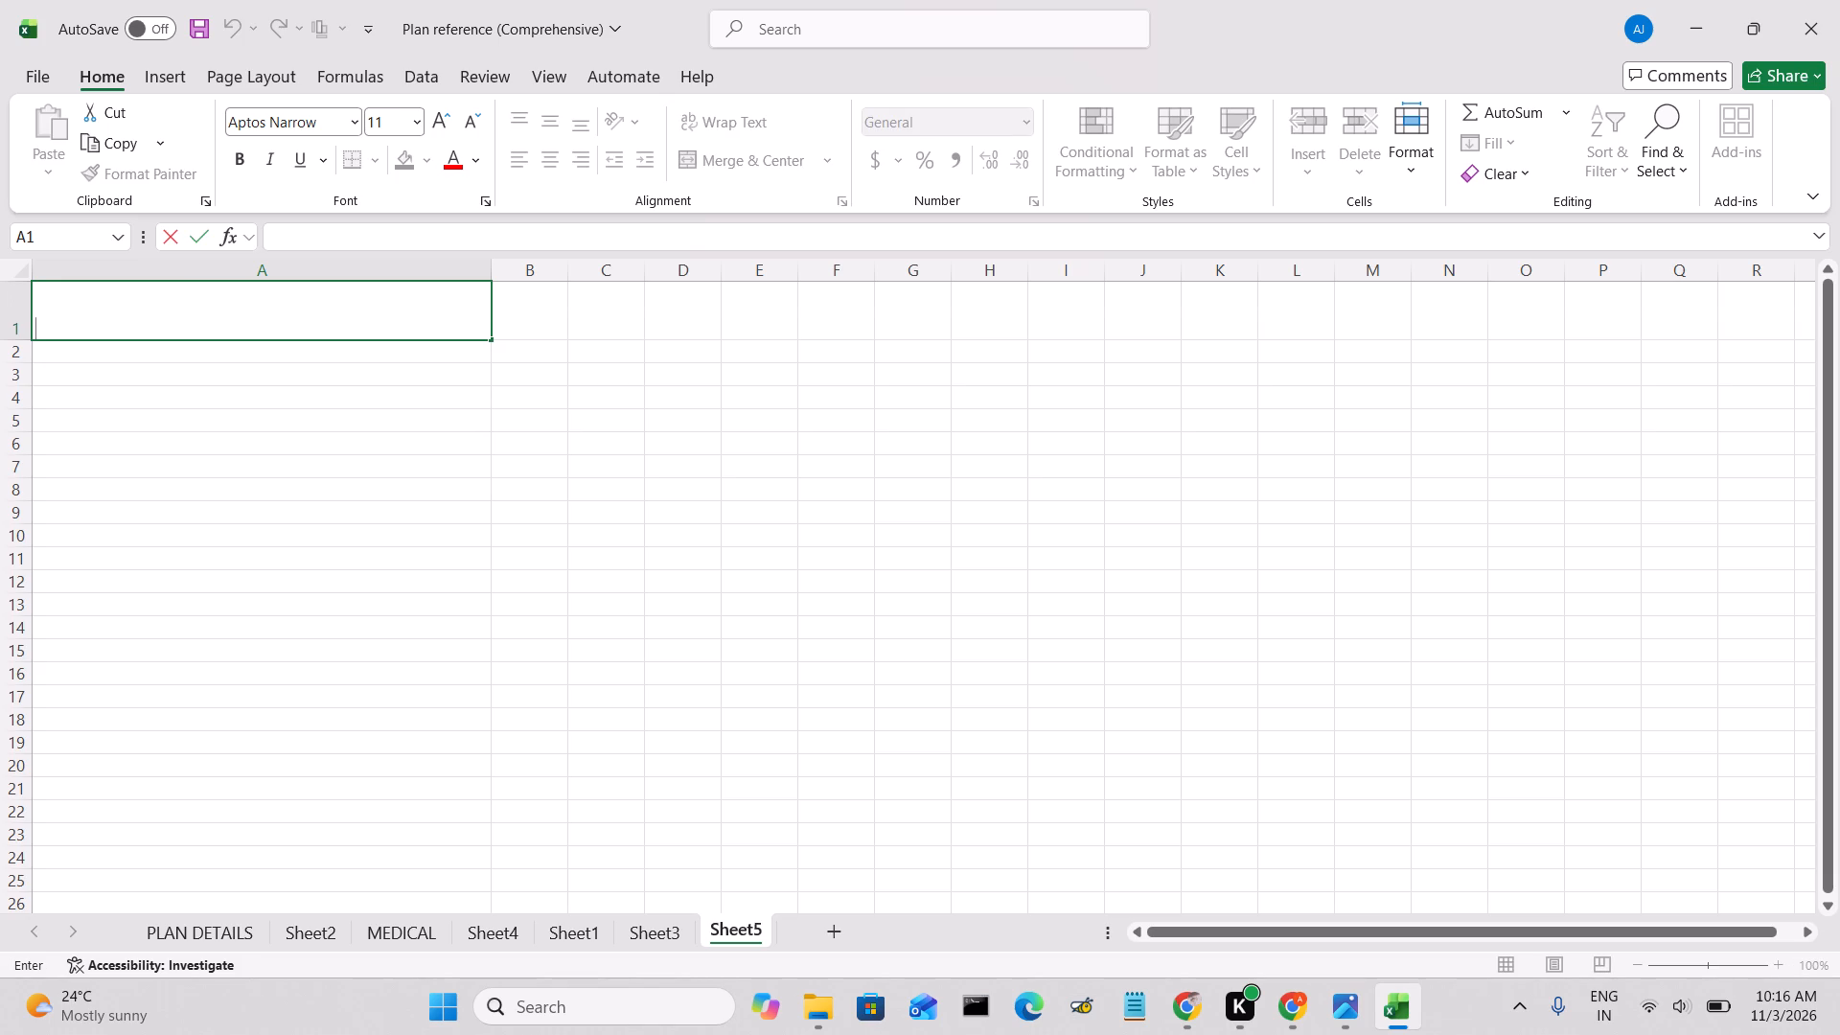
{"action": "type", "text": "PORTING"}
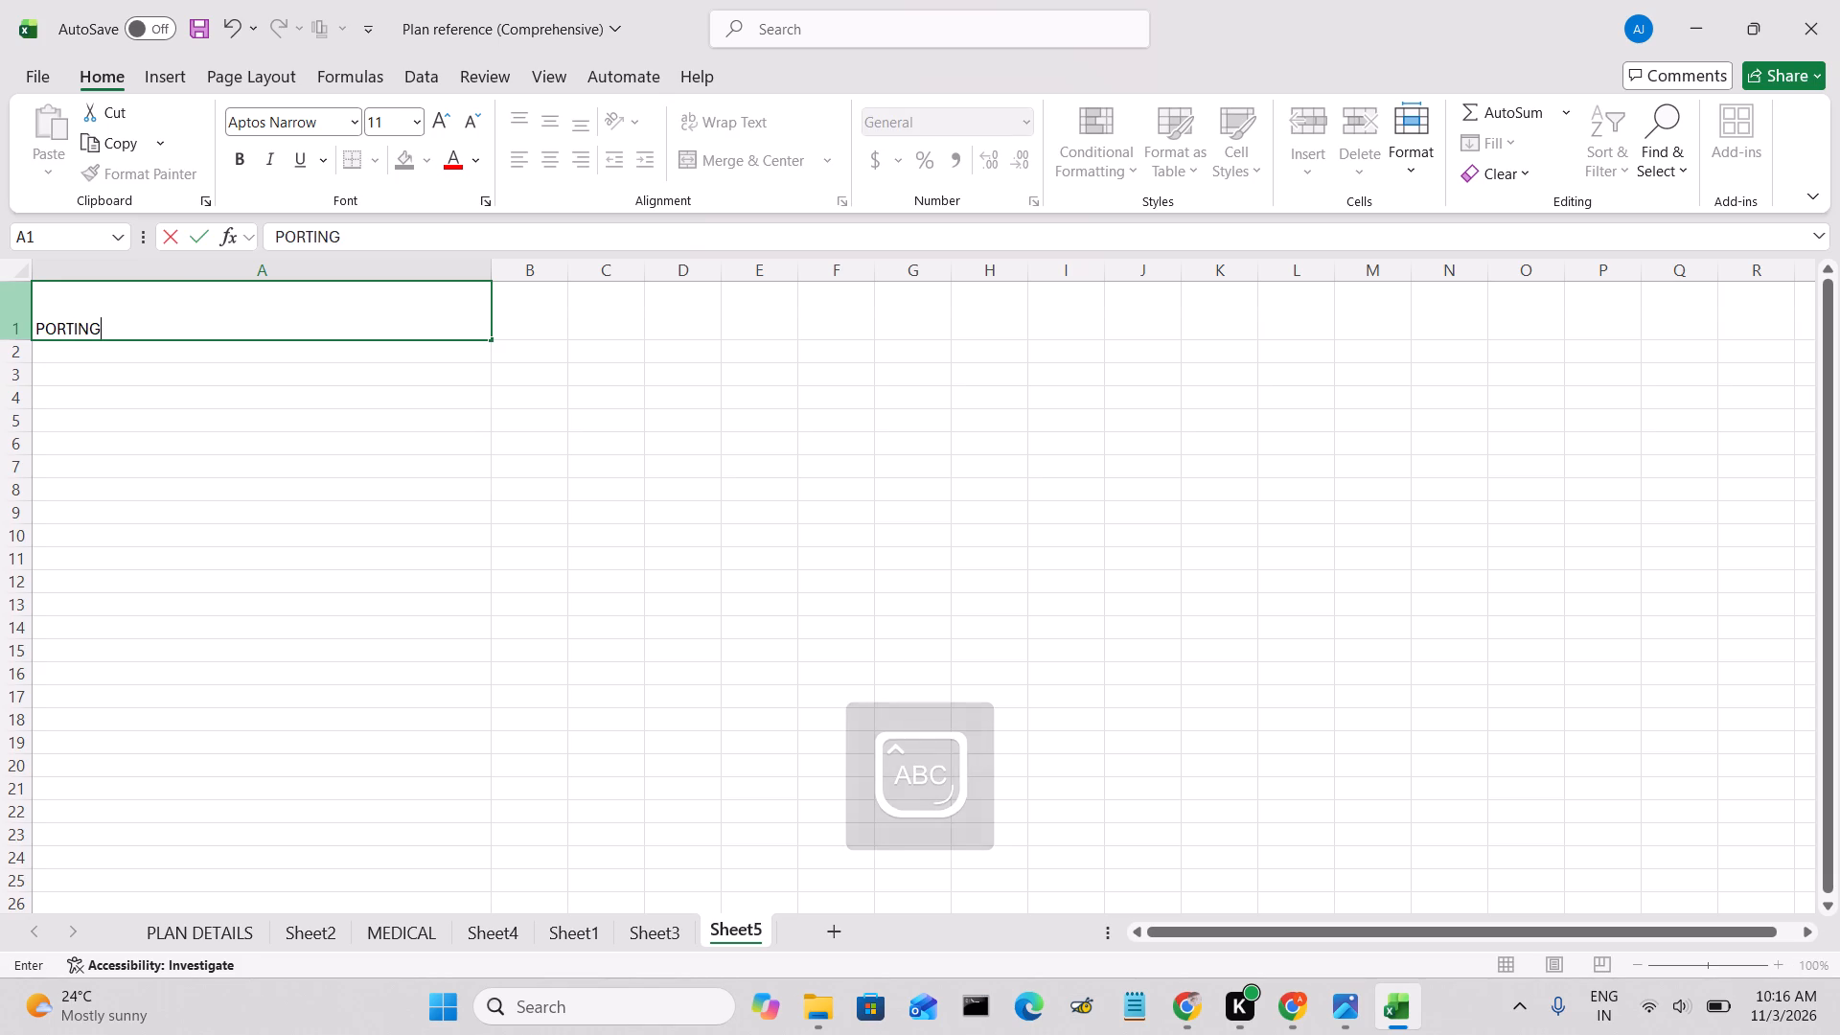
{"action": "left_click_drag", "start_coordinate": [130, 332], "coordinate": [26, 332]}
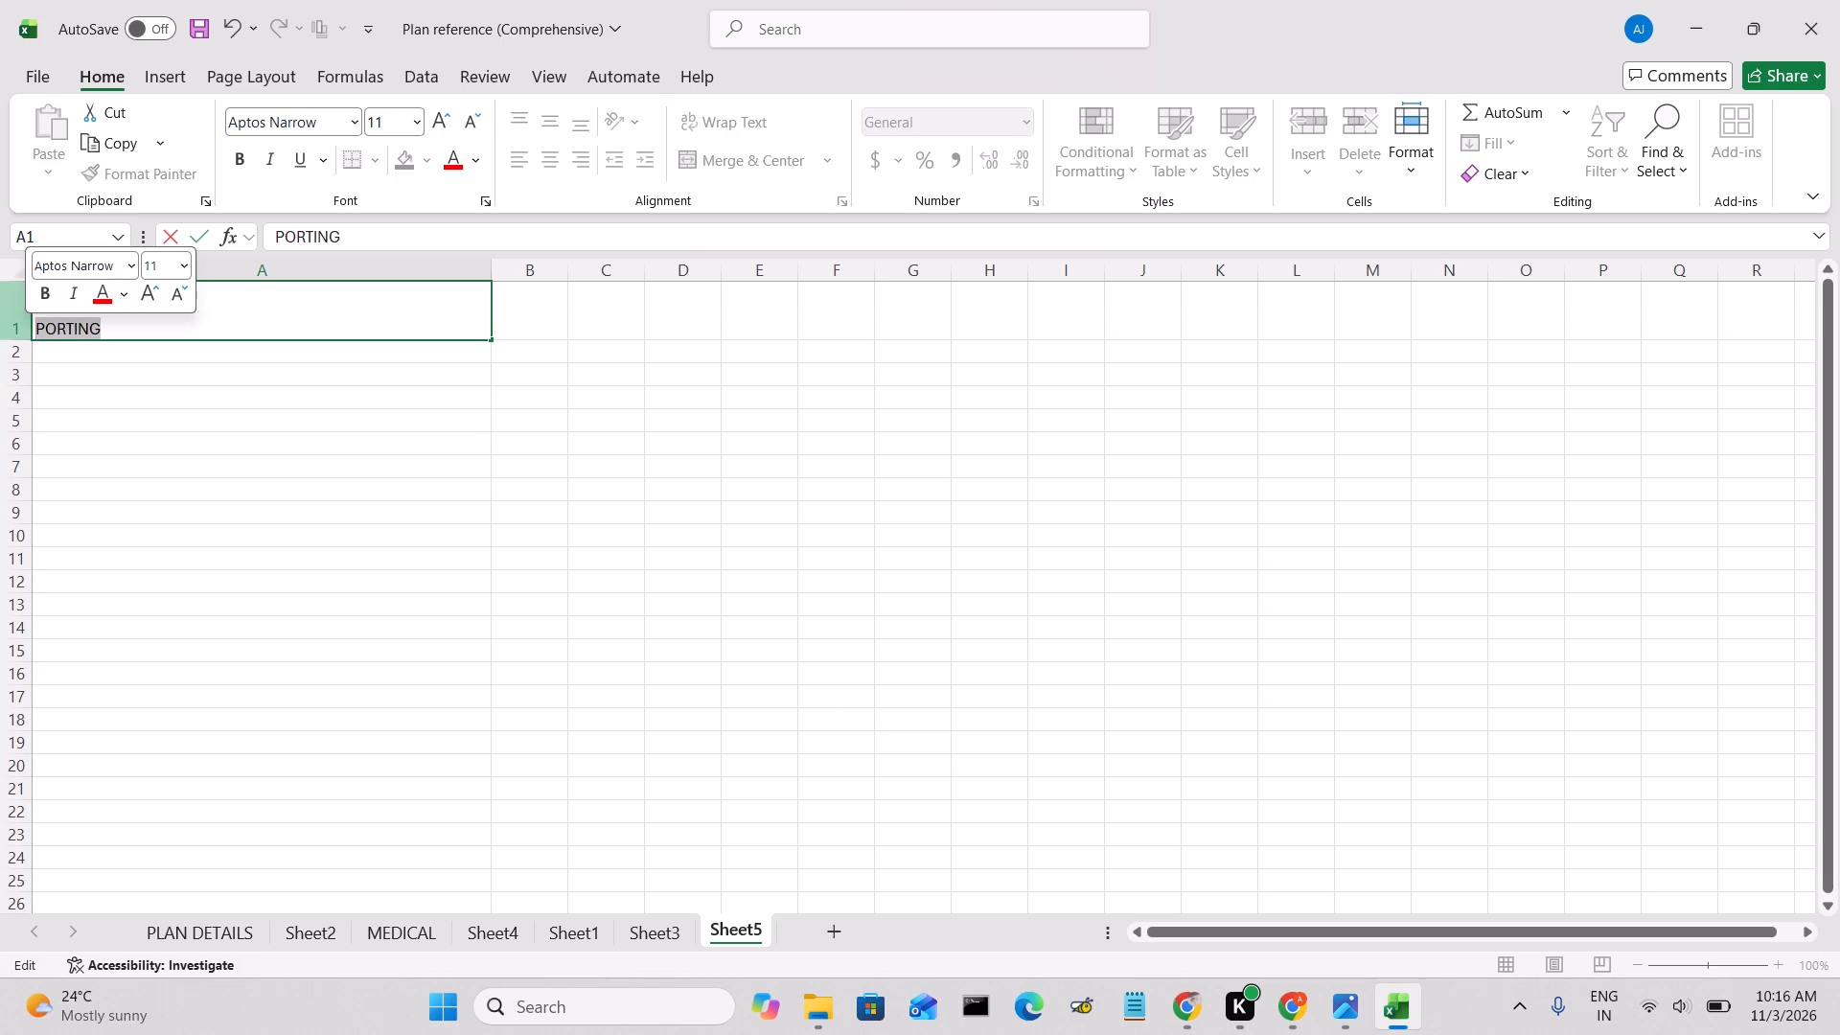
{"action": "key", "text": "ctrl+b"}
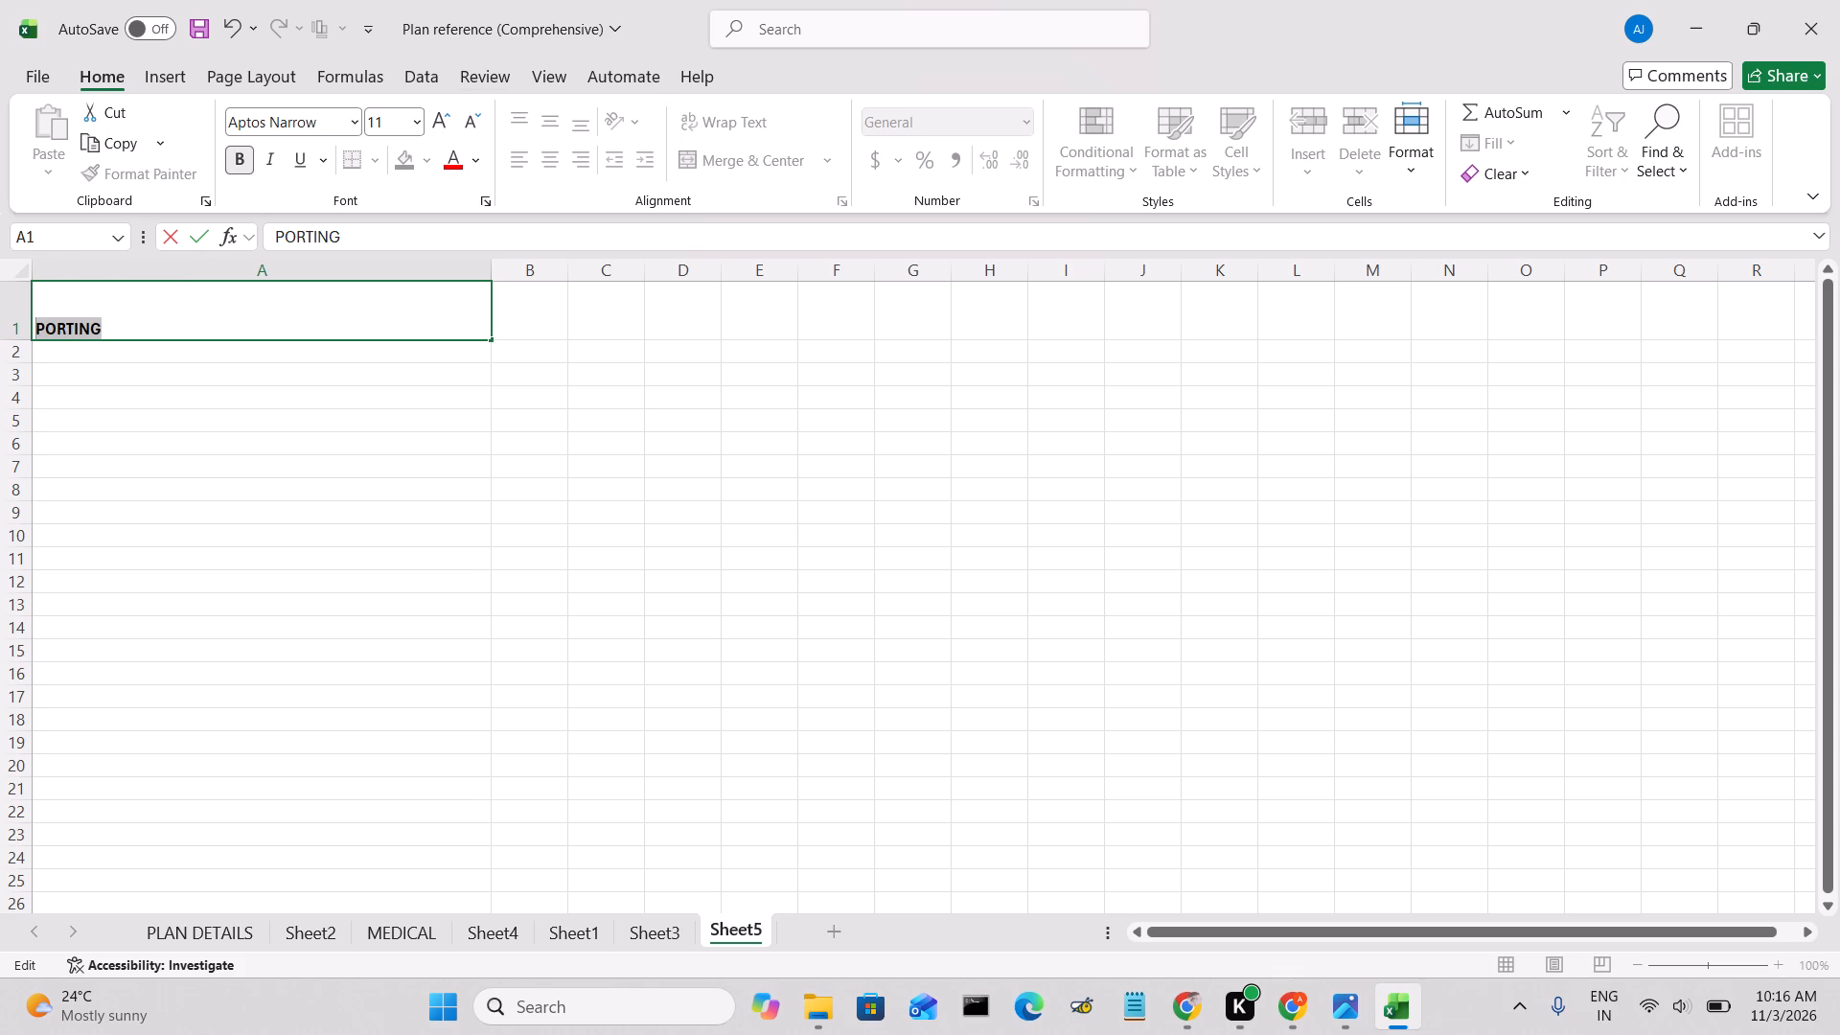
{"action": "left_click", "coordinate": [317, 363]}
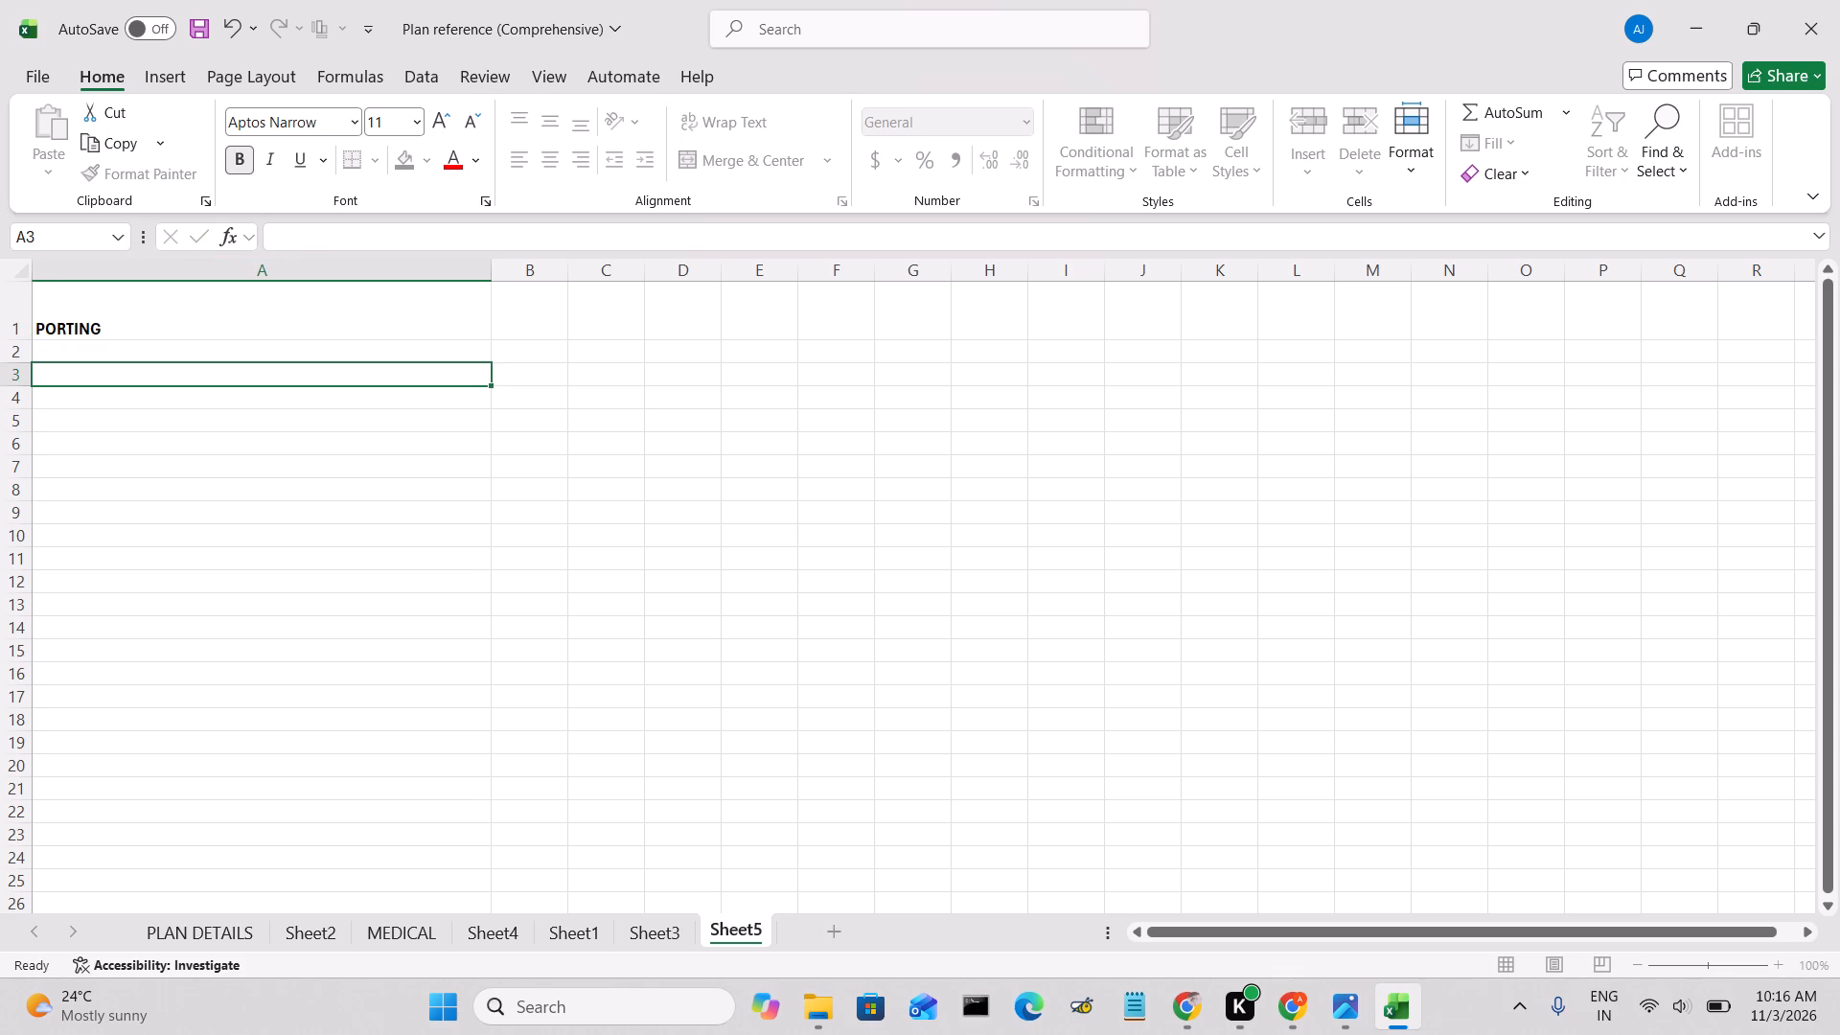
Turn on Wrap Text for the cell range A1 to N20 and reselect the PORTING heading cell.
{"action": "left_click_drag", "start_coordinate": [157, 315], "coordinate": [1471, 756]}
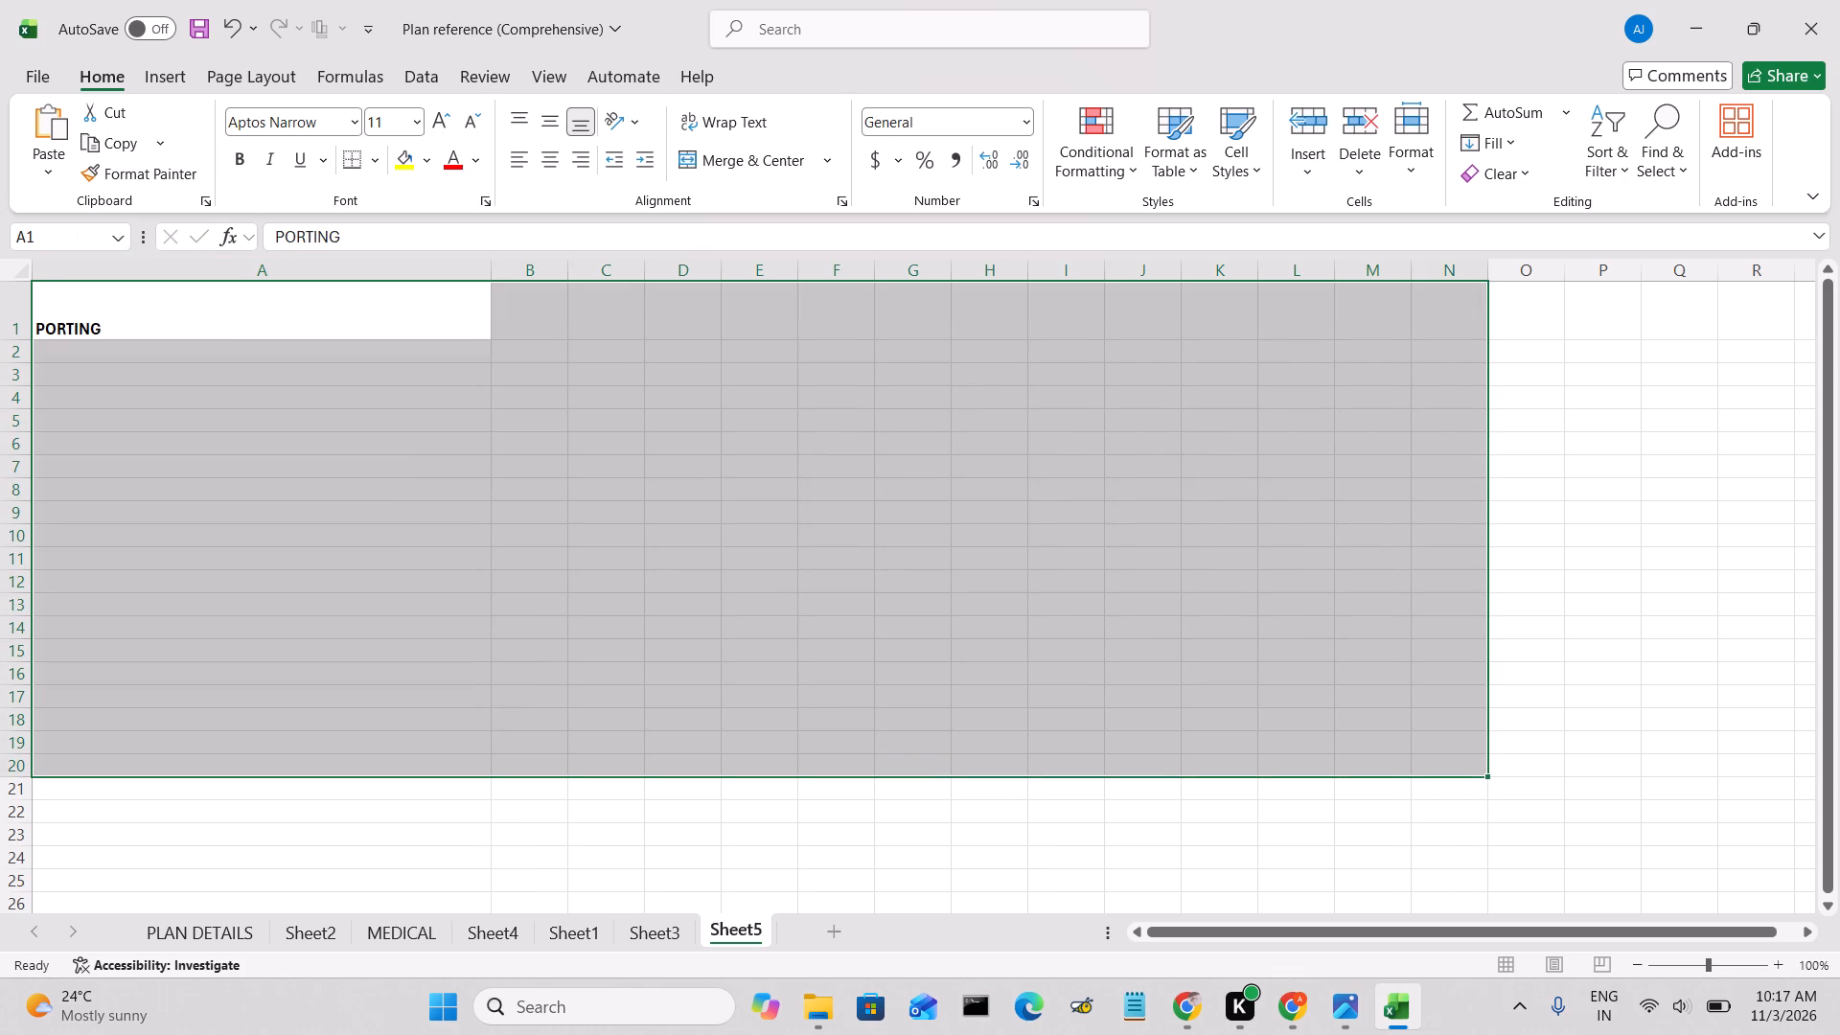
{"action": "left_click", "coordinate": [734, 127]}
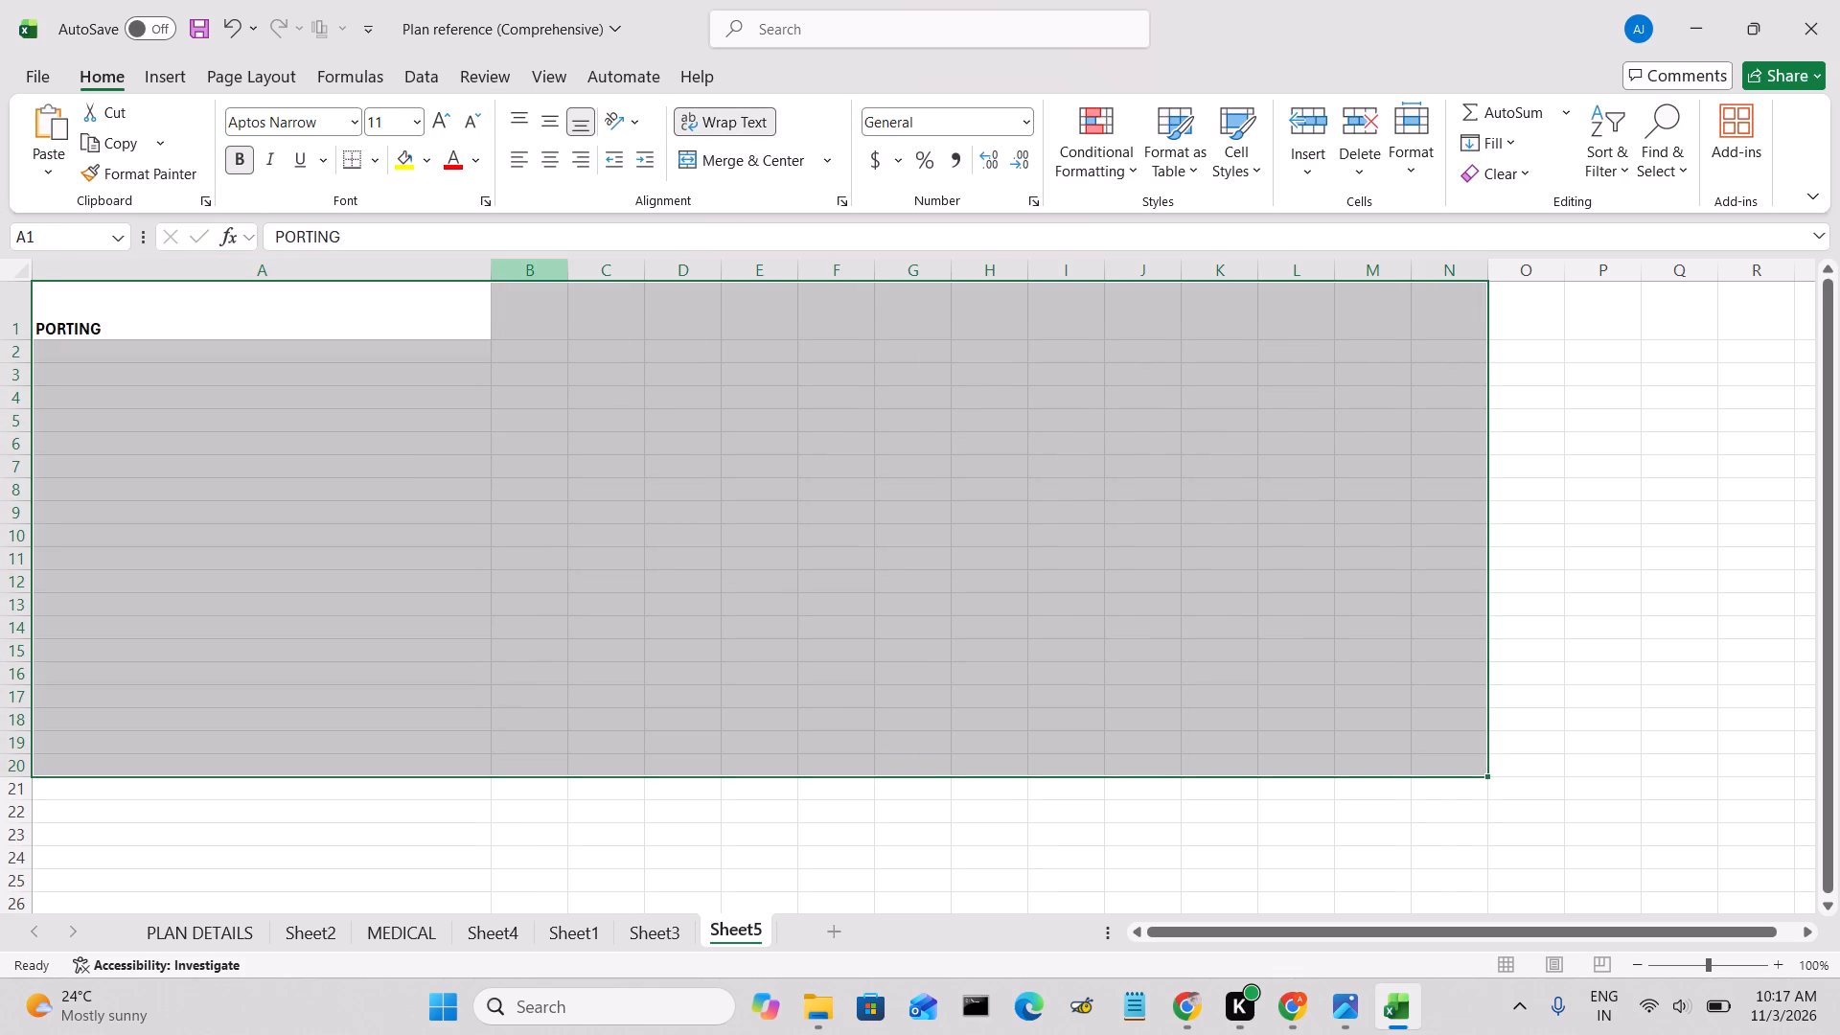
{"action": "left_click", "coordinate": [371, 440]}
{"action": "left_click", "coordinate": [268, 323]}
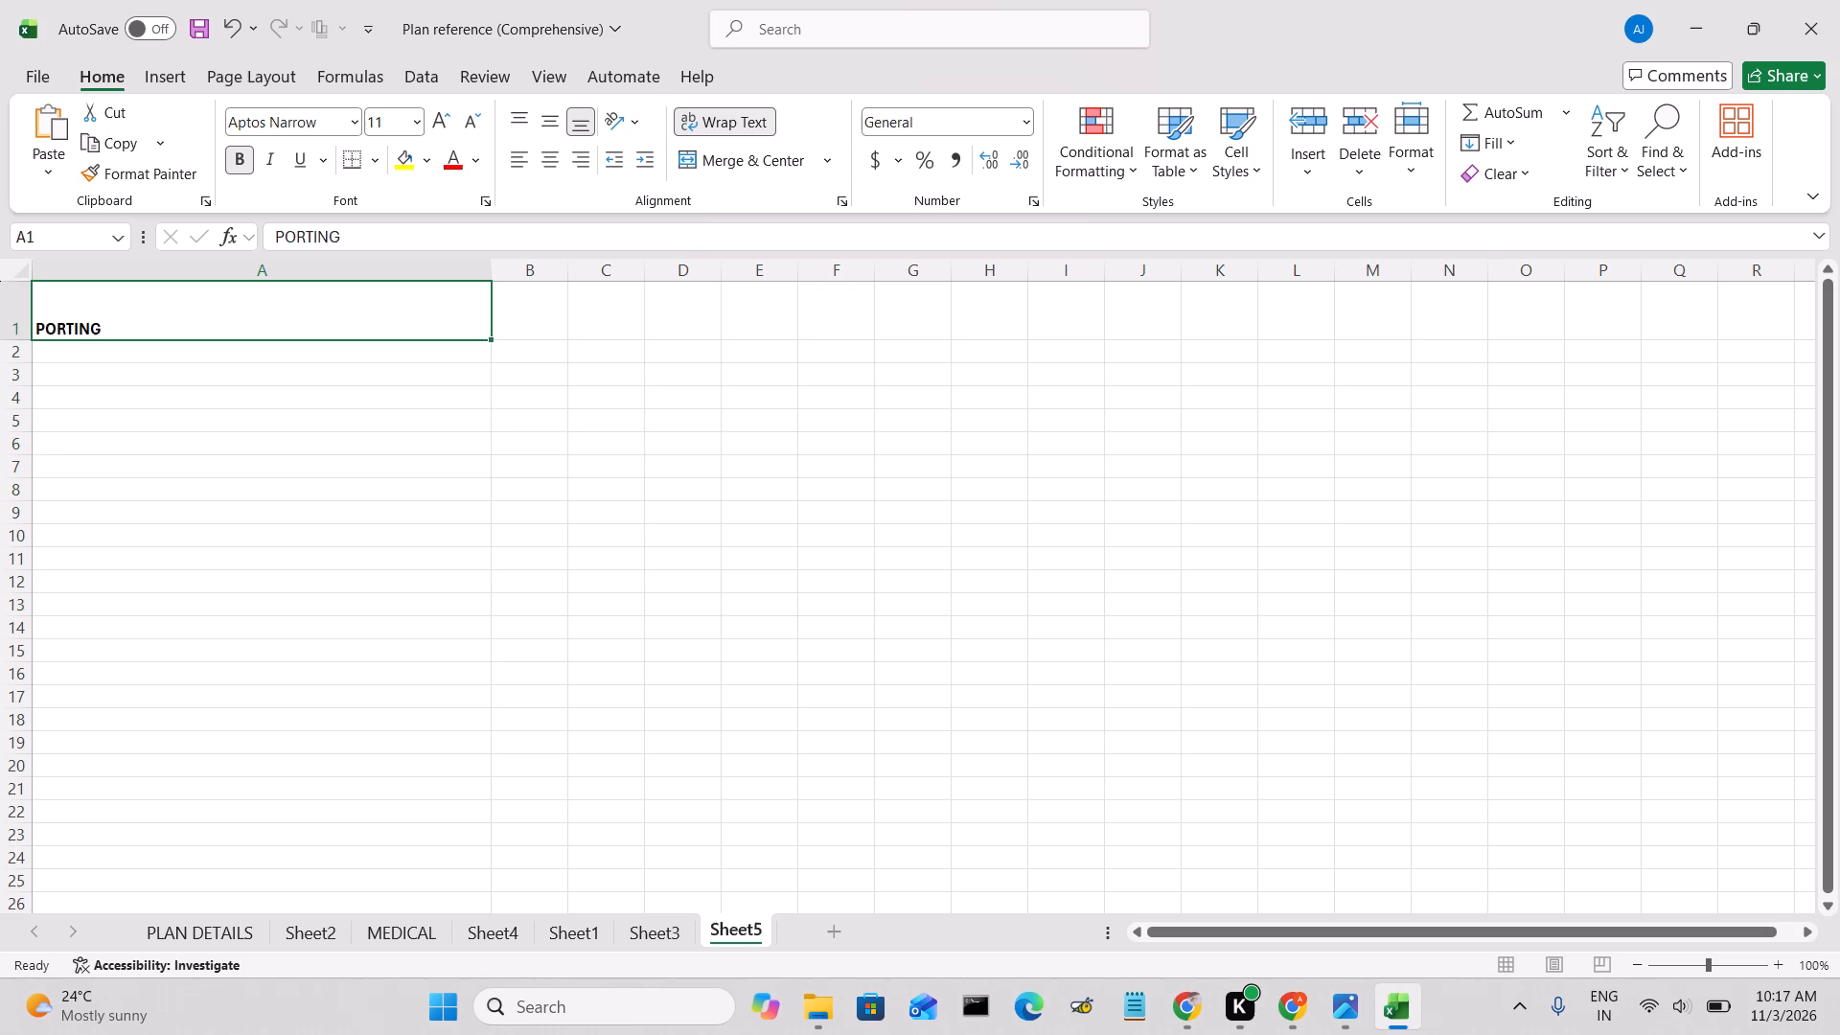
Apply Middle Align to the cell range A1 to M23 of the PORTING sheet.
{"action": "left_click_drag", "start_coordinate": [166, 308], "coordinate": [1320, 809]}
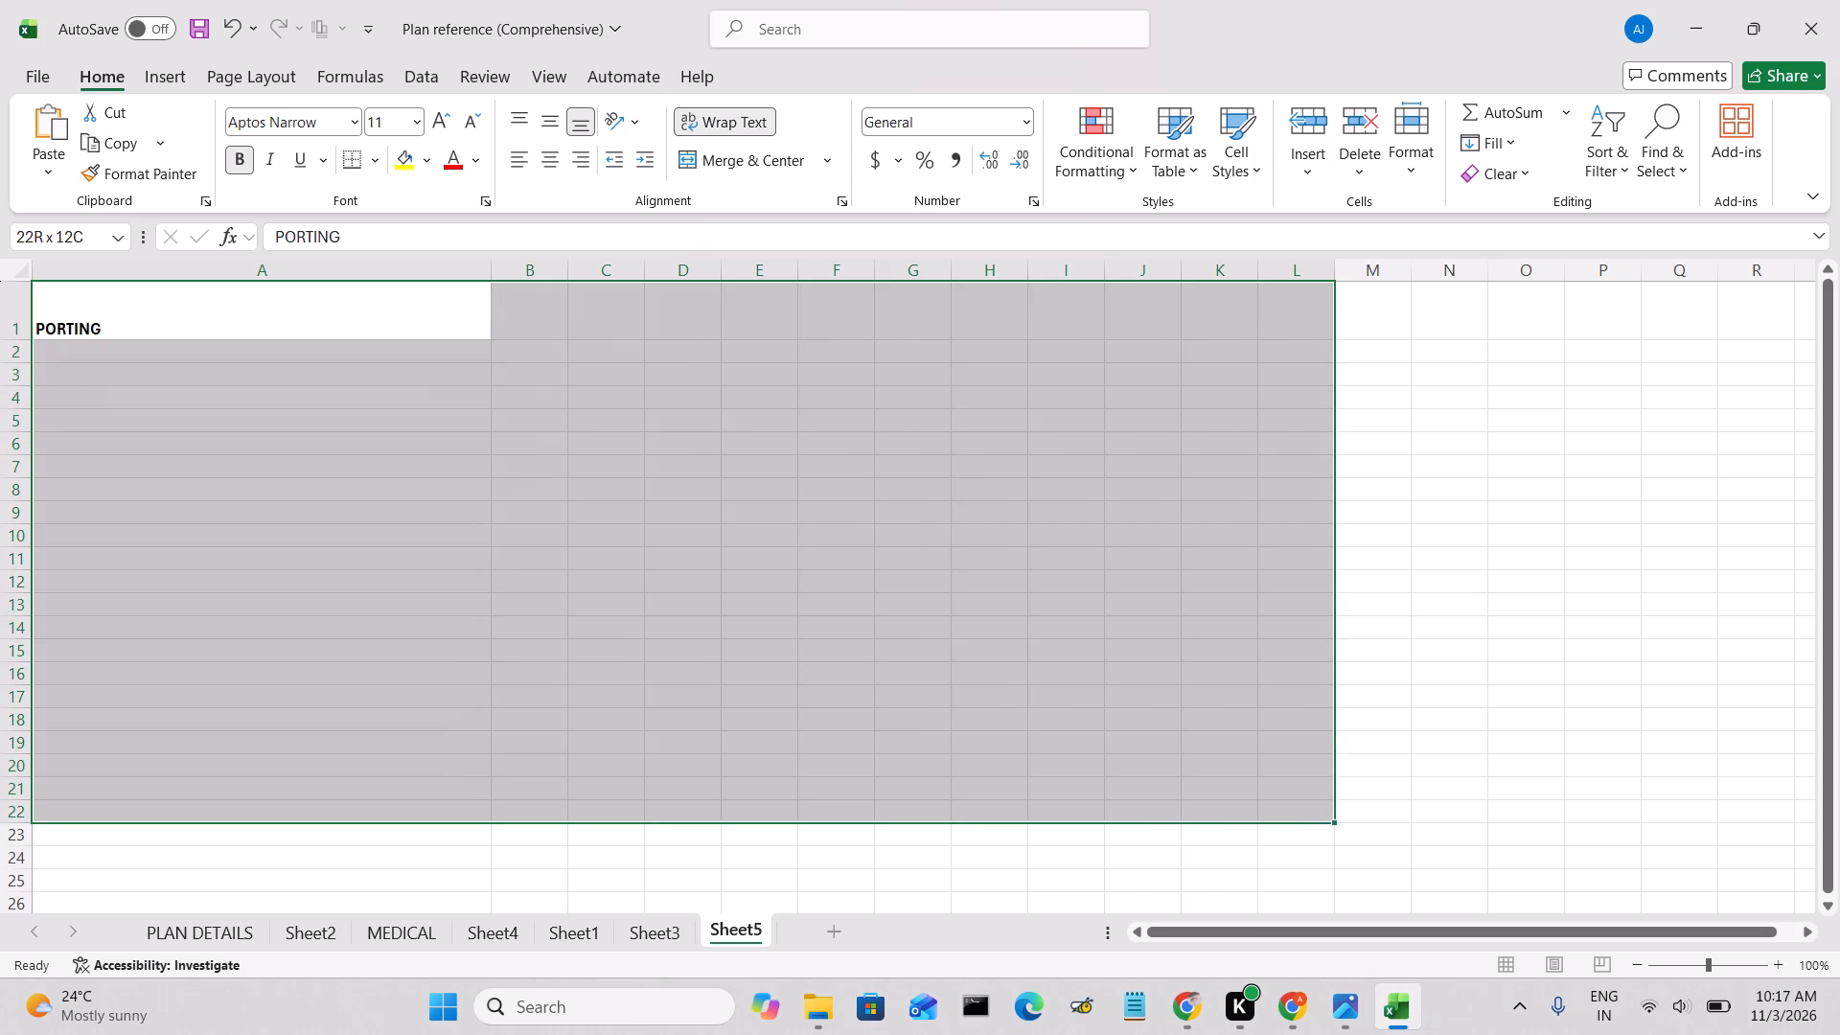
{"action": "left_click_drag", "start_coordinate": [1320, 809], "coordinate": [1367, 844]}
{"action": "left_click", "coordinate": [546, 118]}
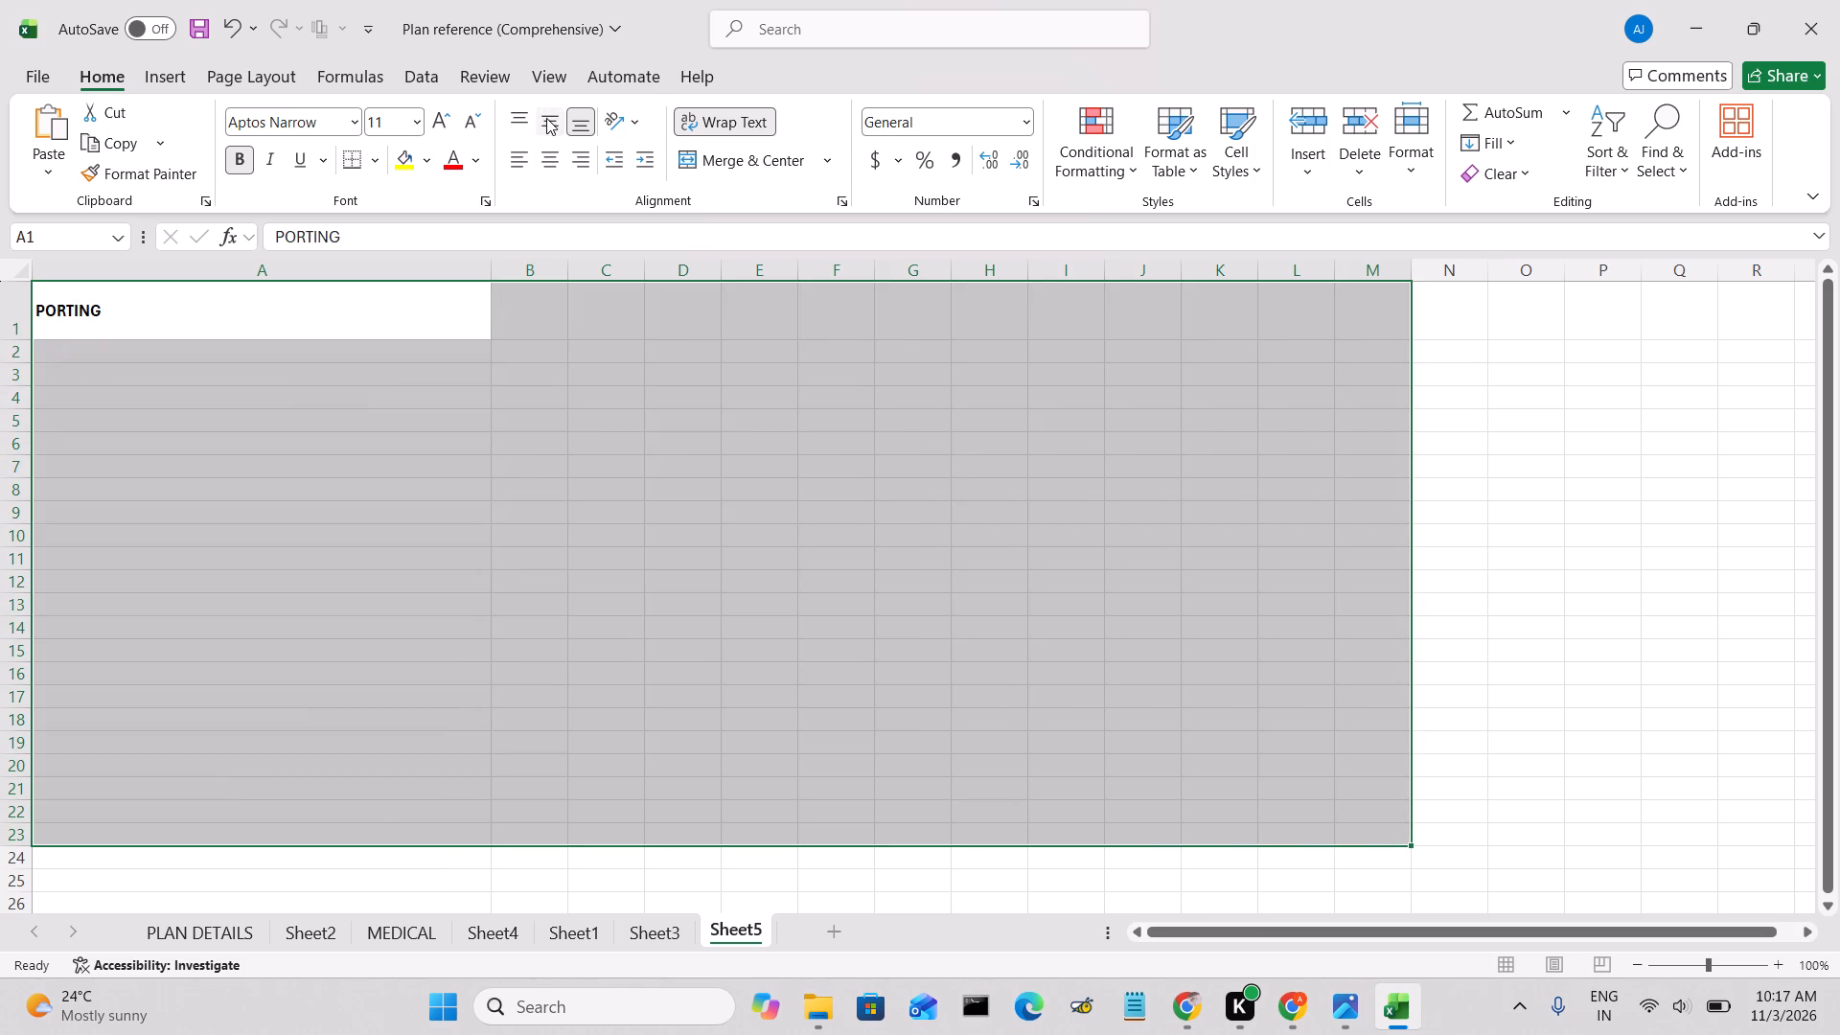
{"action": "left_click", "coordinate": [436, 518]}
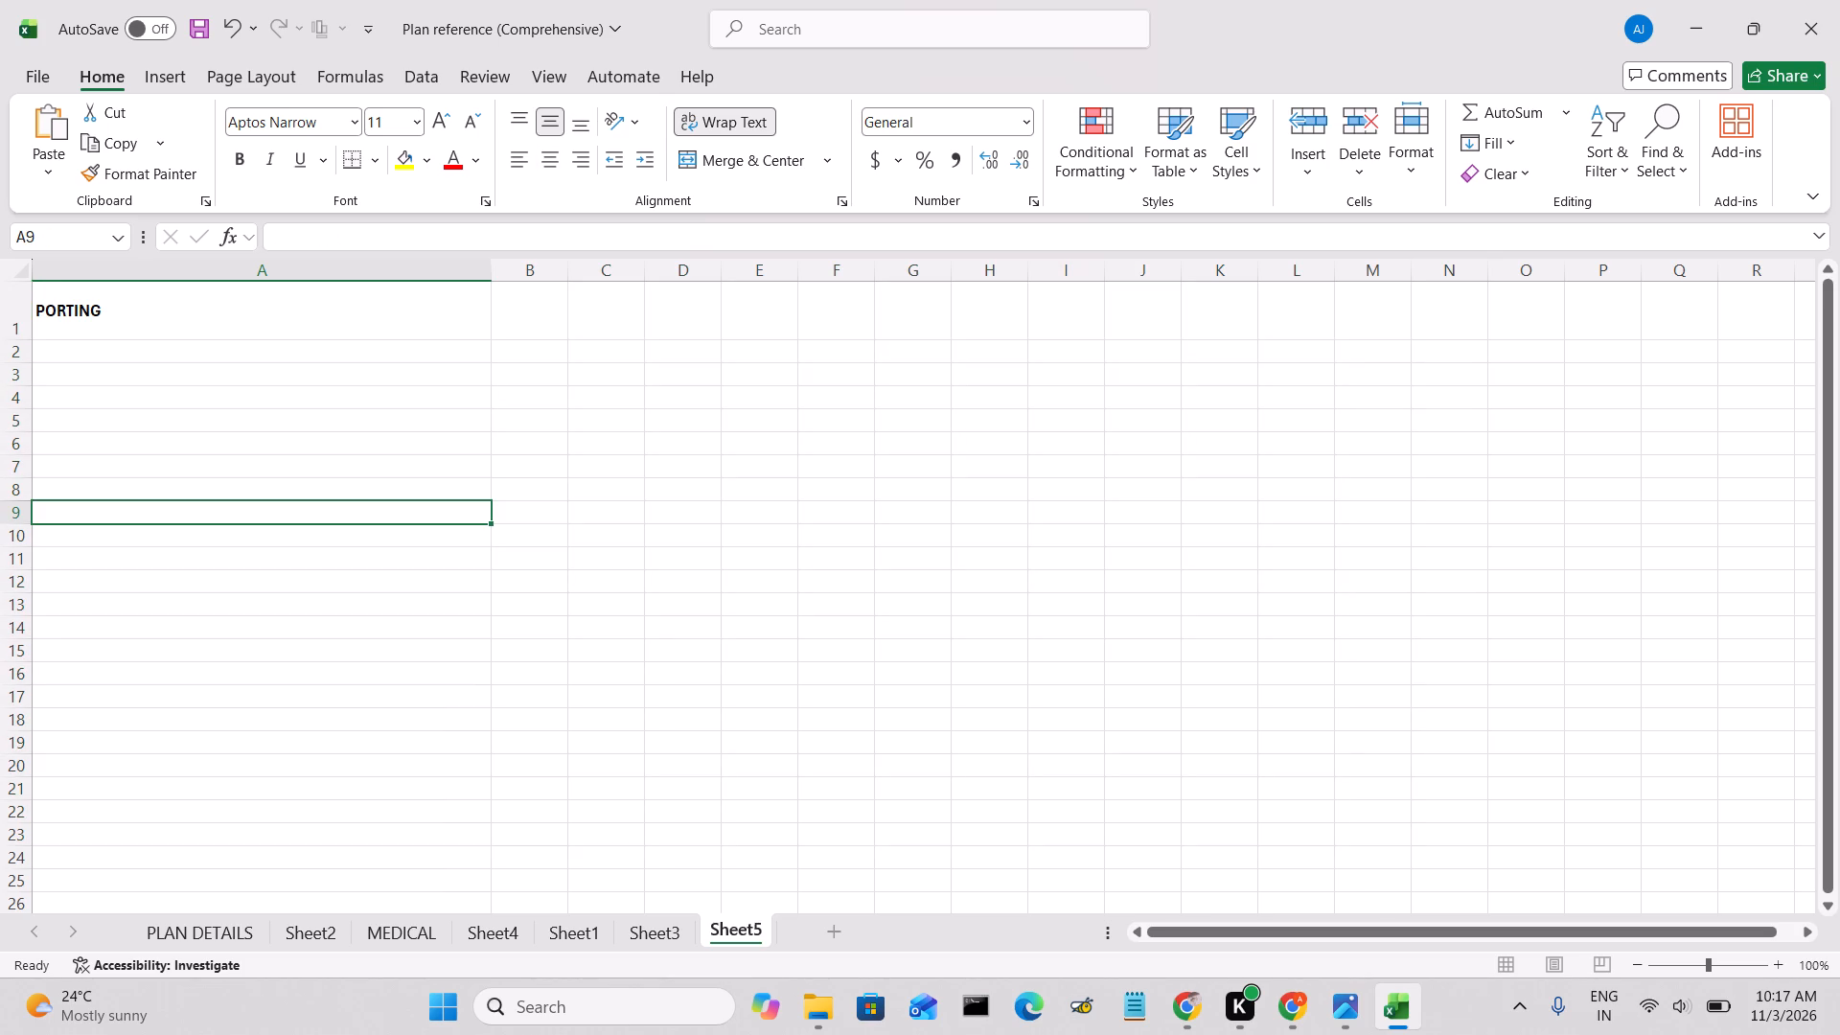
{"action": "double_click", "coordinate": [256, 309]}
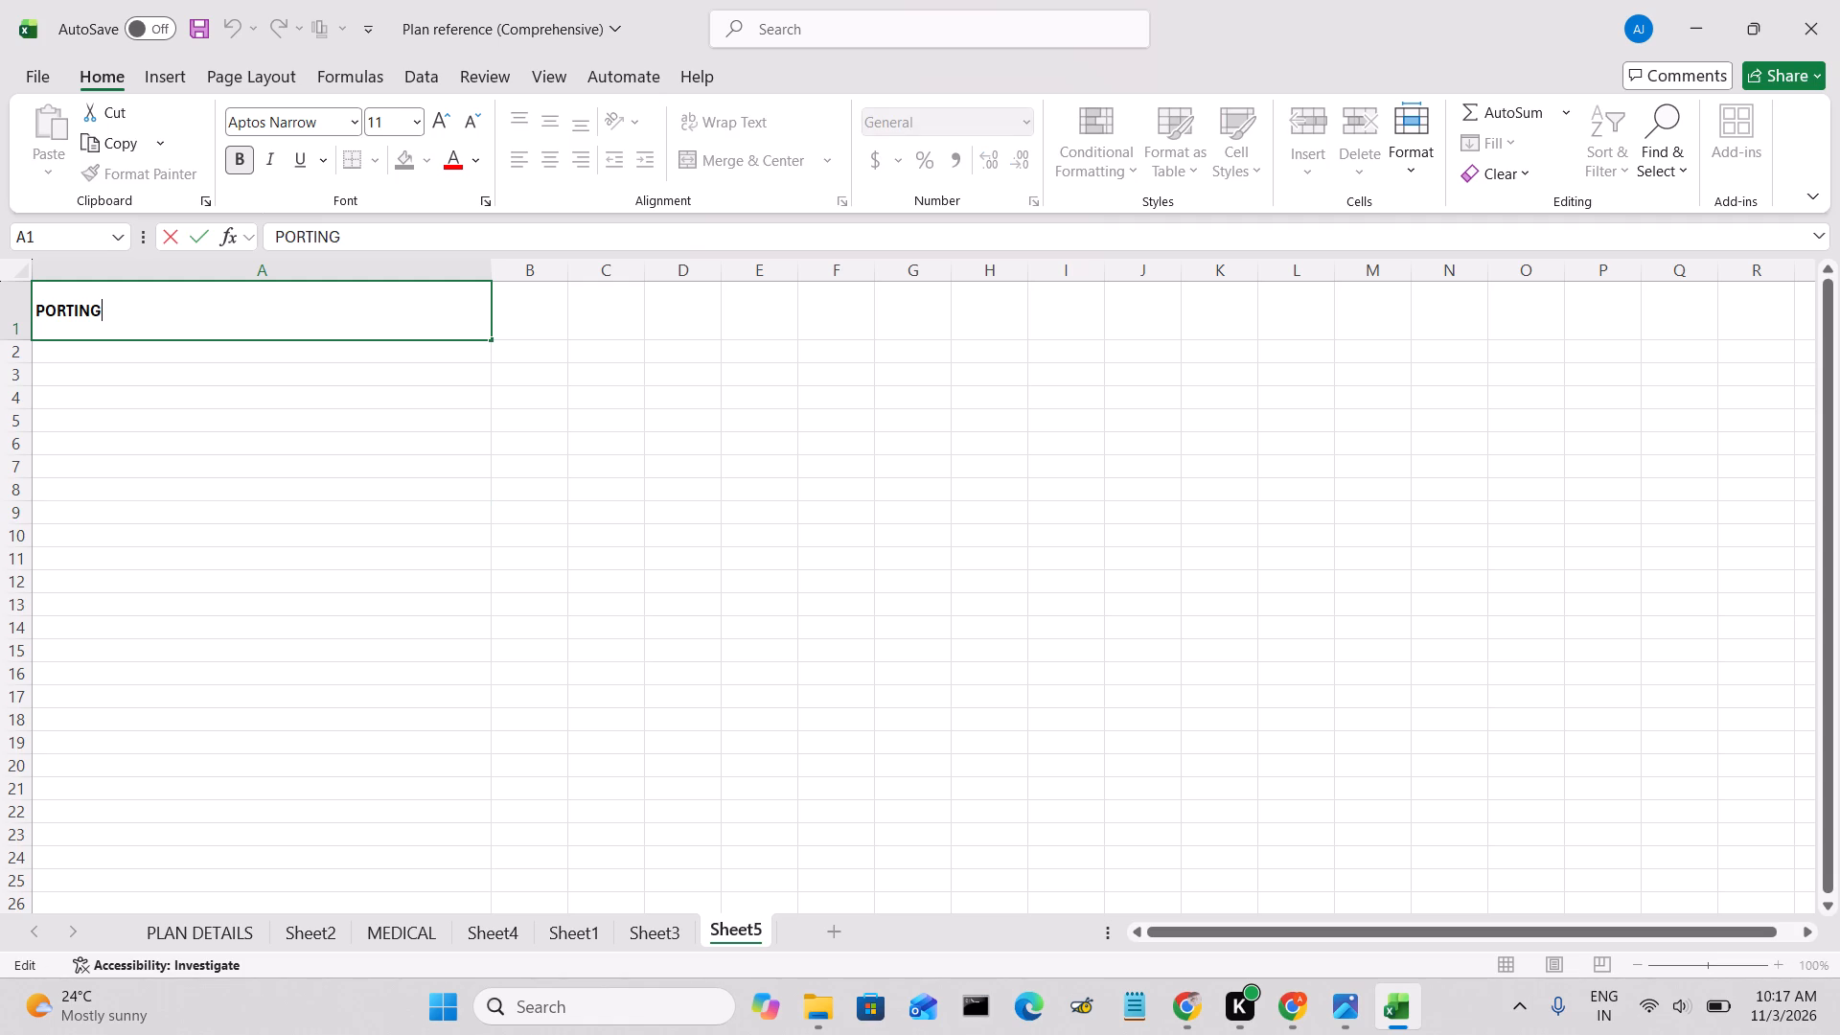
Consult the reference screenshot's Porting section and enter Date of Renewal in cell A2.
{"action": "left_click", "coordinate": [214, 356]}
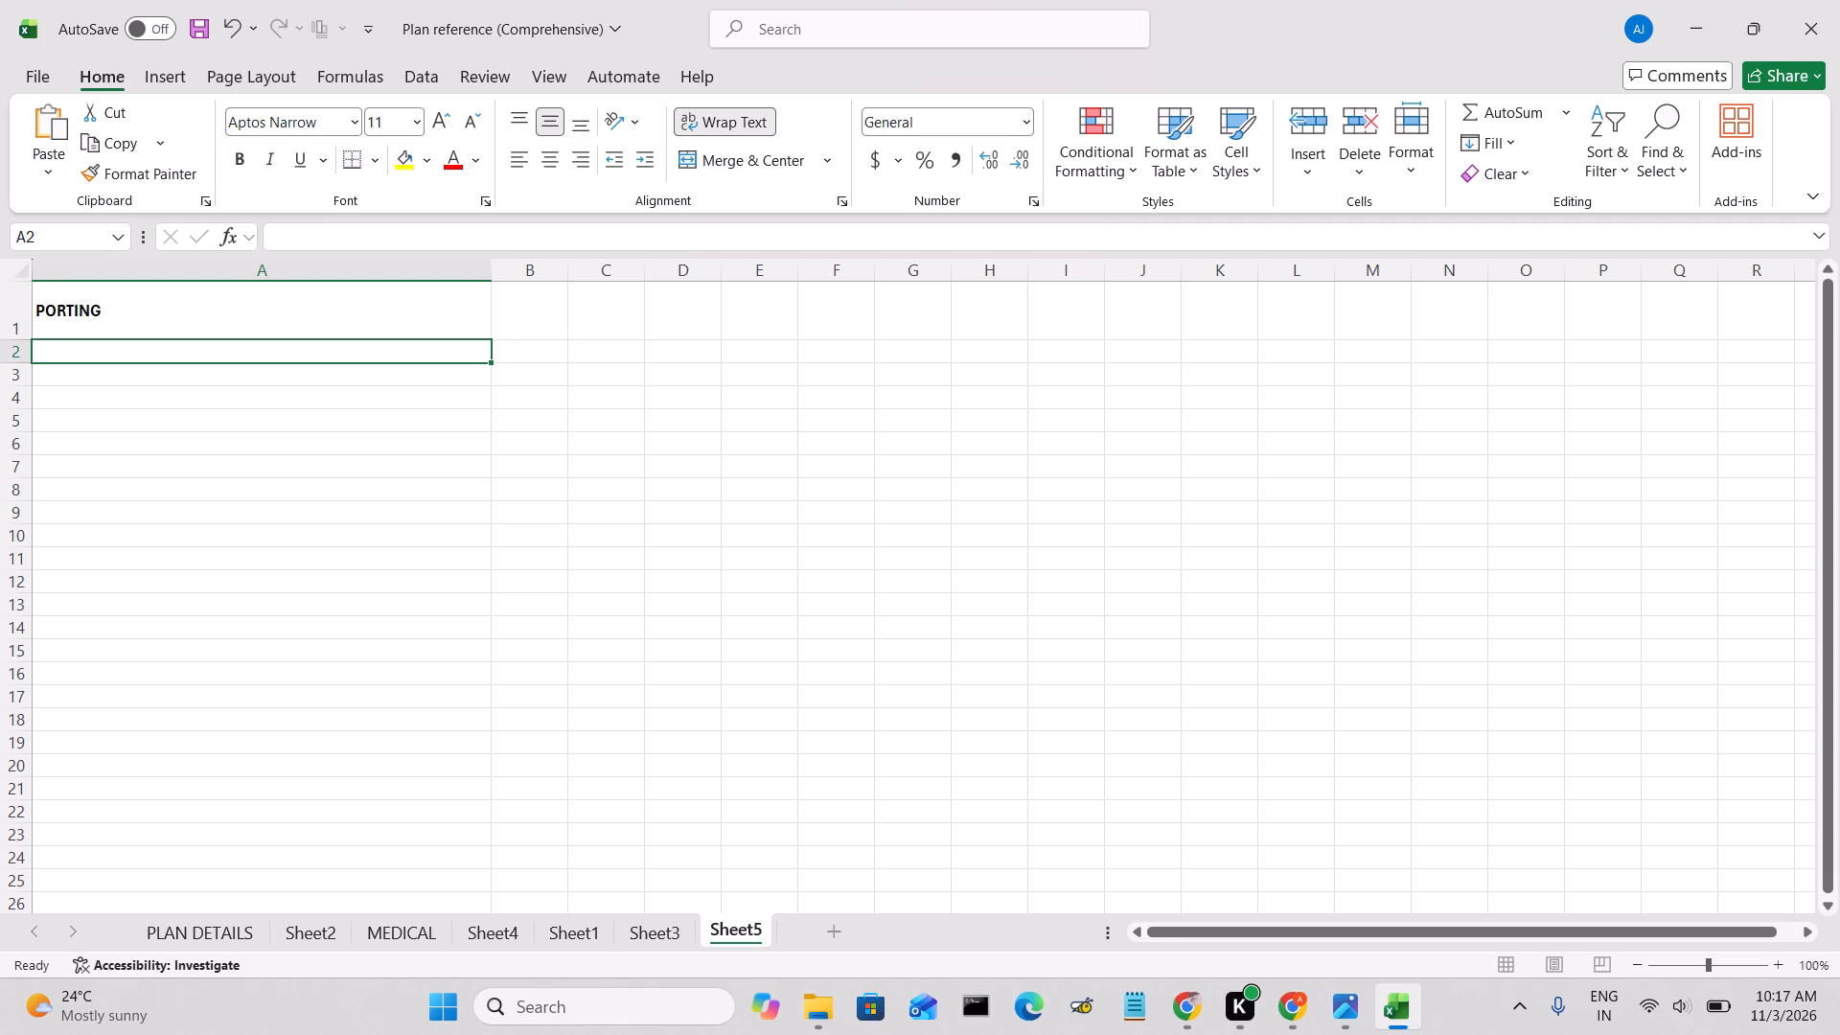
{"action": "left_click", "coordinate": [1359, 1017]}
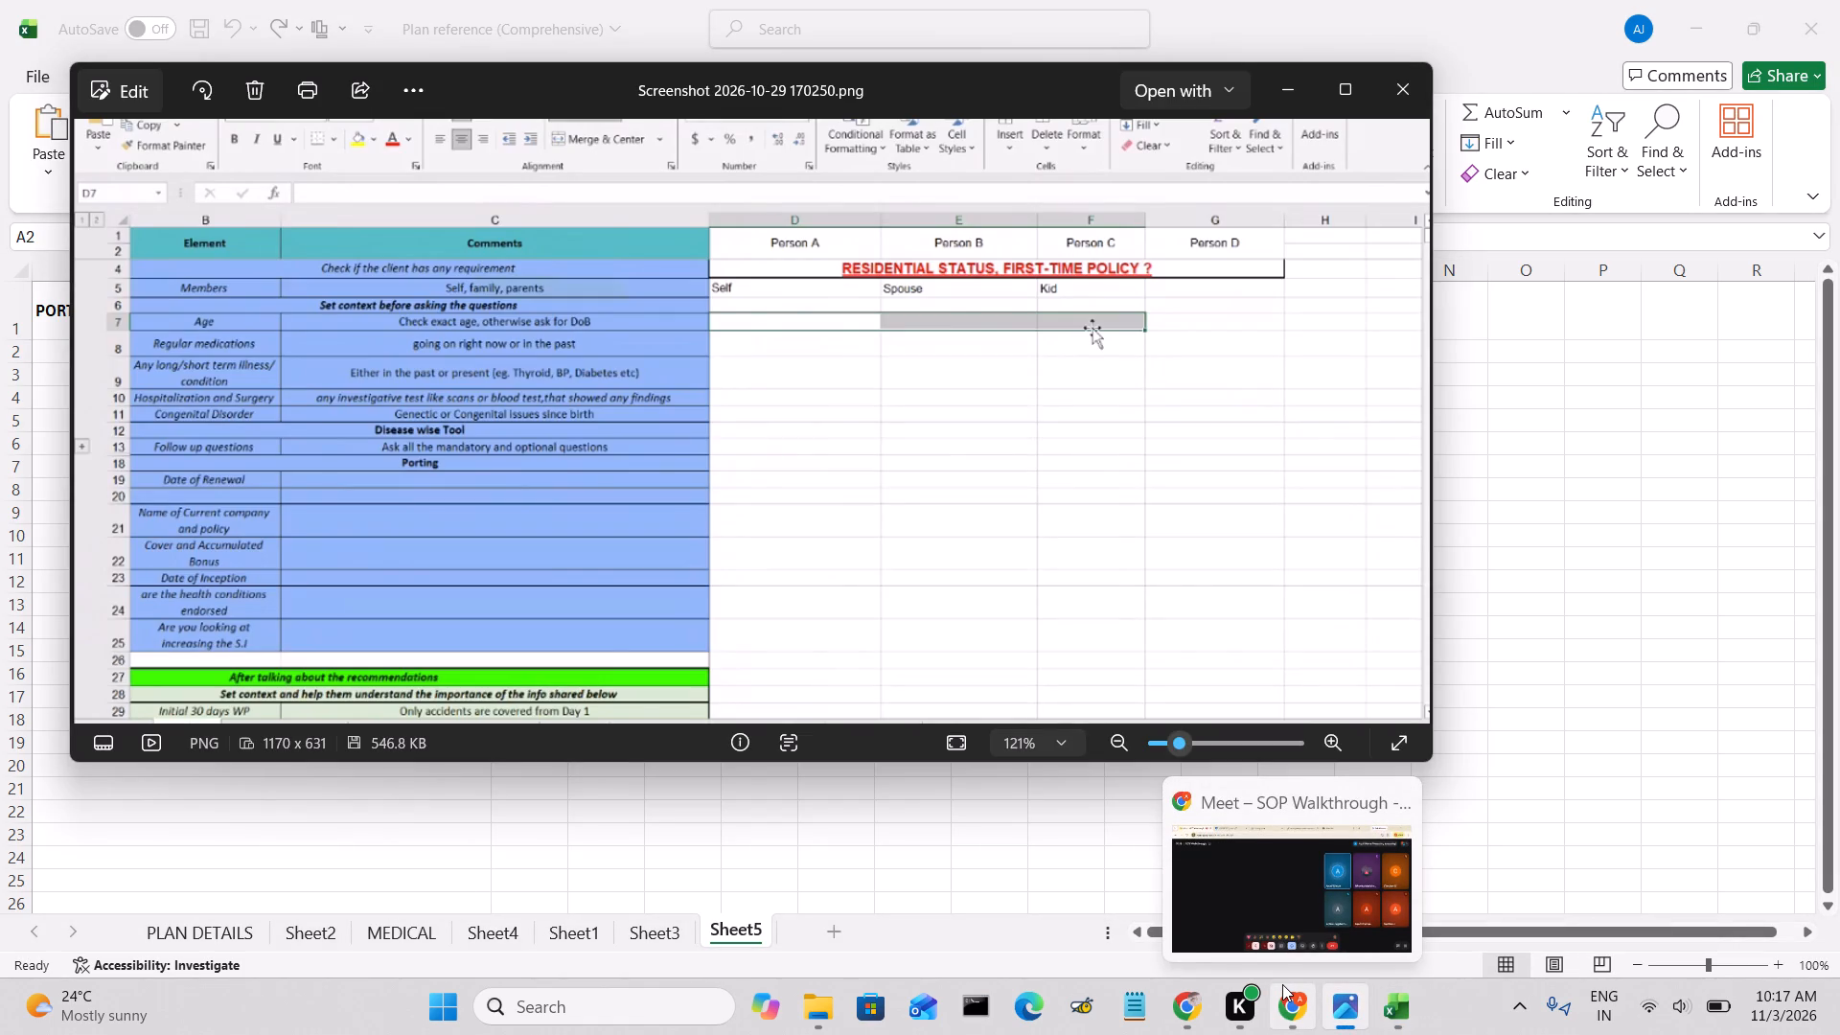
{"action": "left_click", "coordinate": [1342, 1010]}
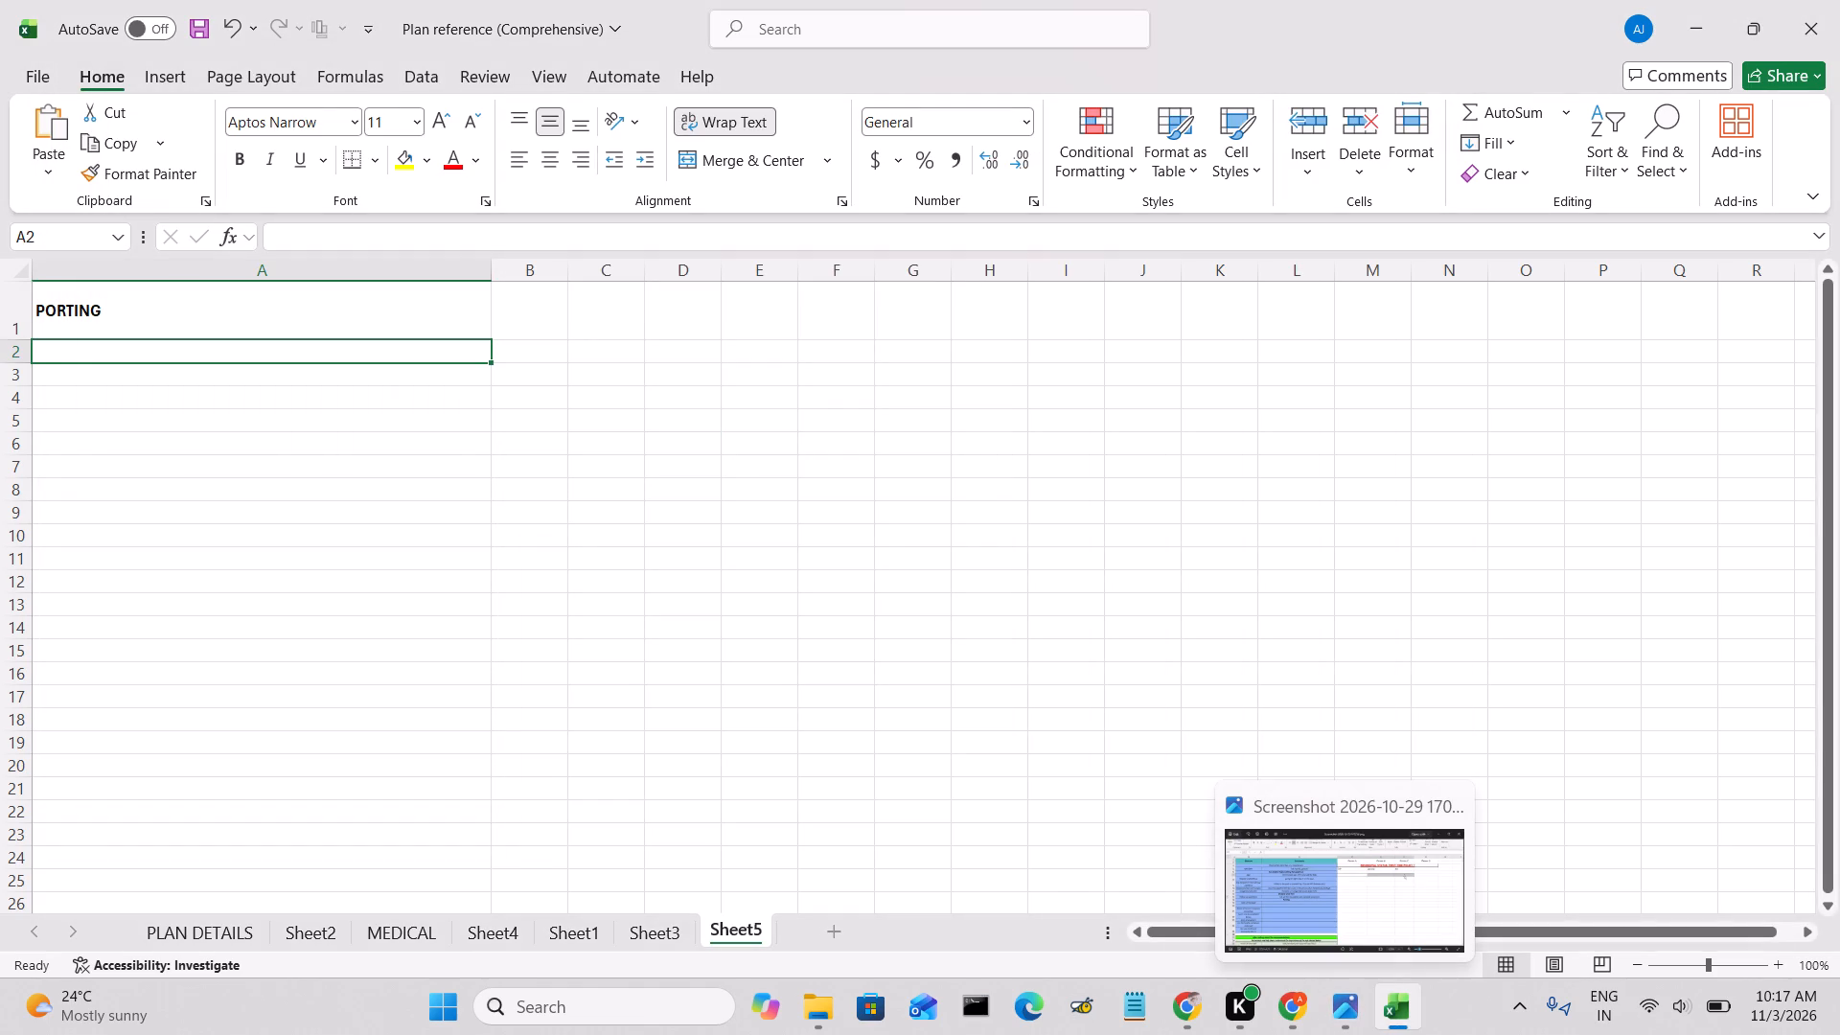
{"action": "key", "text": "d"}
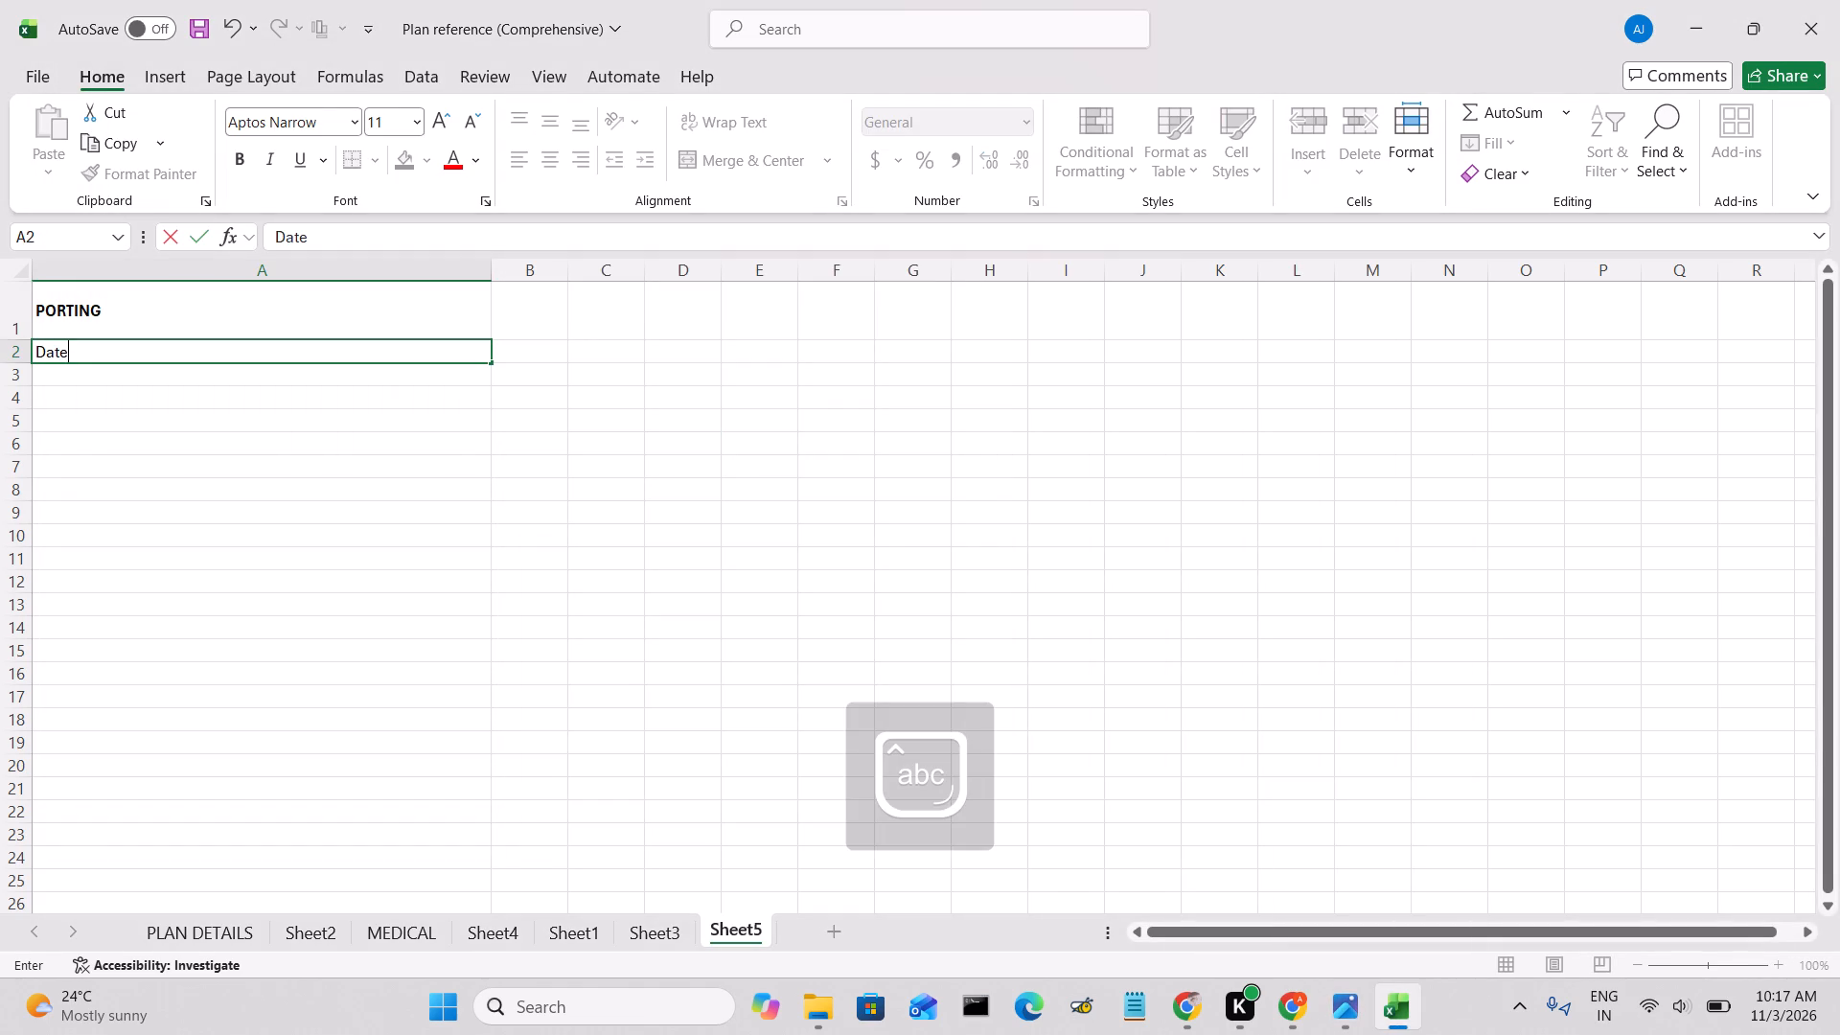
{"action": "type", "text": "of"}
{"action": "key", "text": "space"}
{"action": "key", "text": "r"}
{"action": "type", "text": "enewa"}
{"action": "key", "text": "l"}
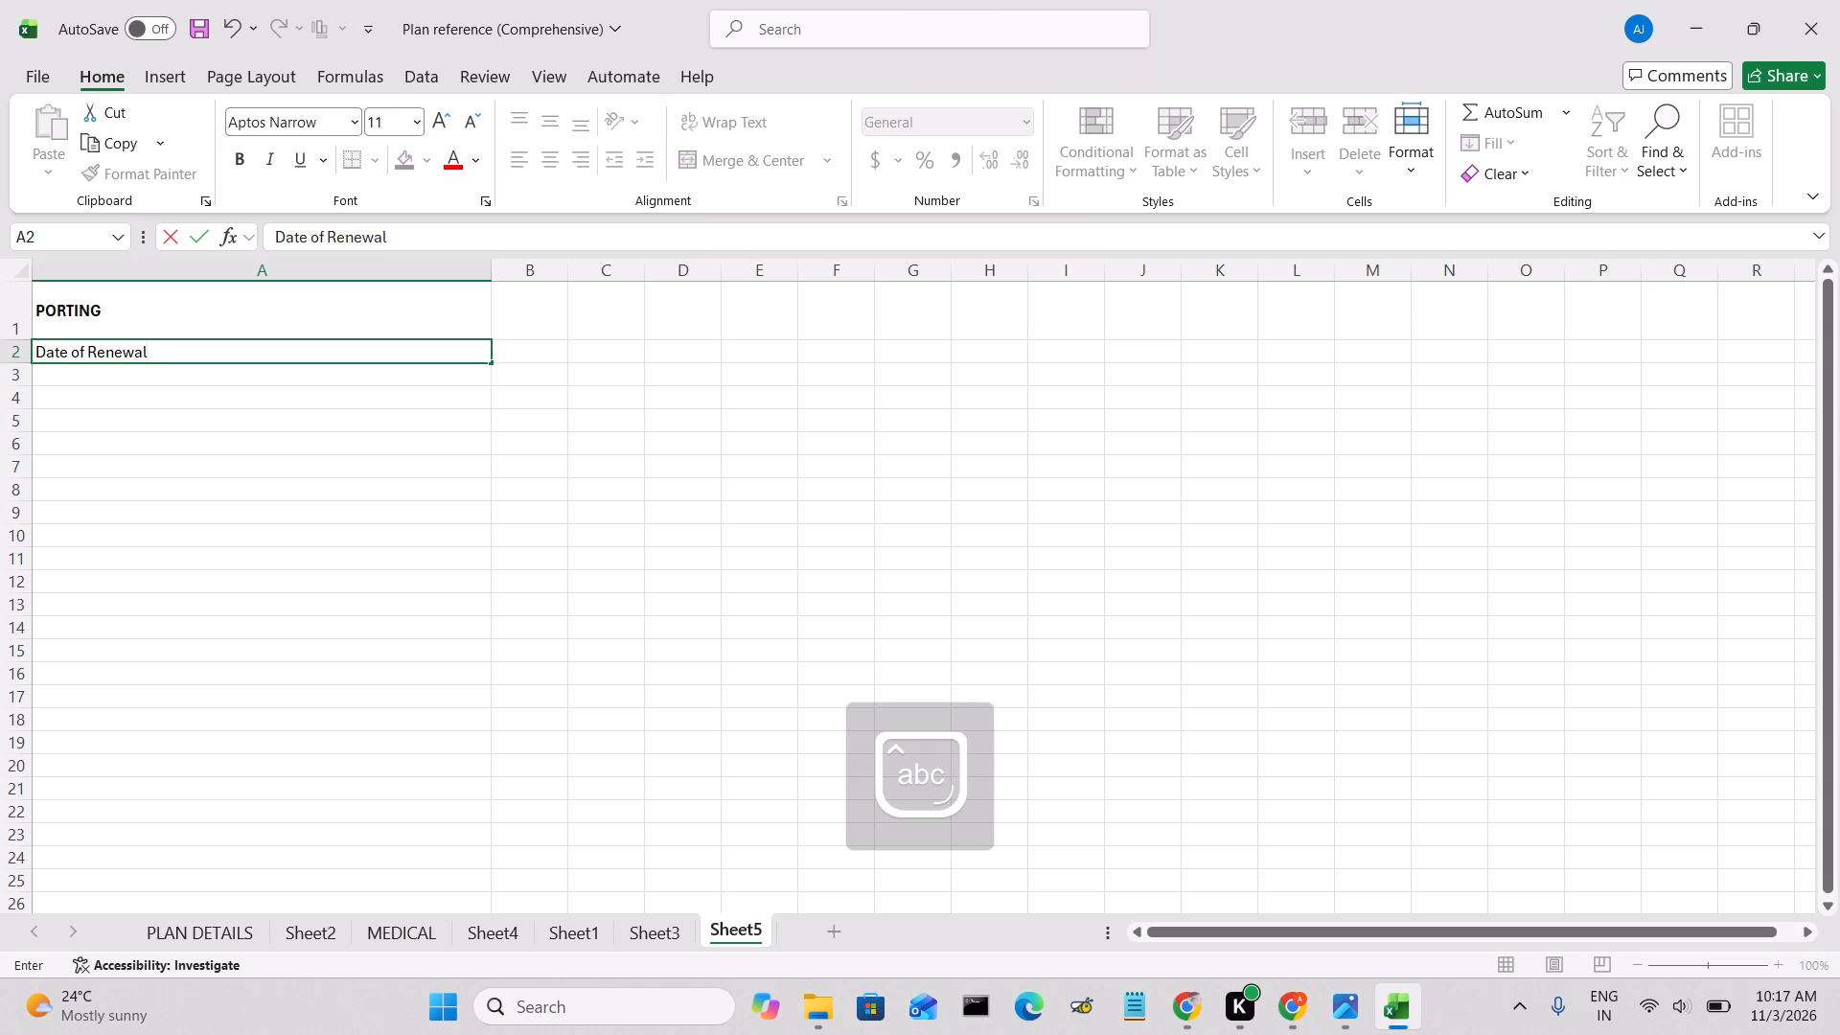
{"action": "key", "text": "Down"}
Check the reference screenshot for the next Porting item and enter "Name of current company & Policy" in cell A4.
{"action": "key", "text": "Down"}
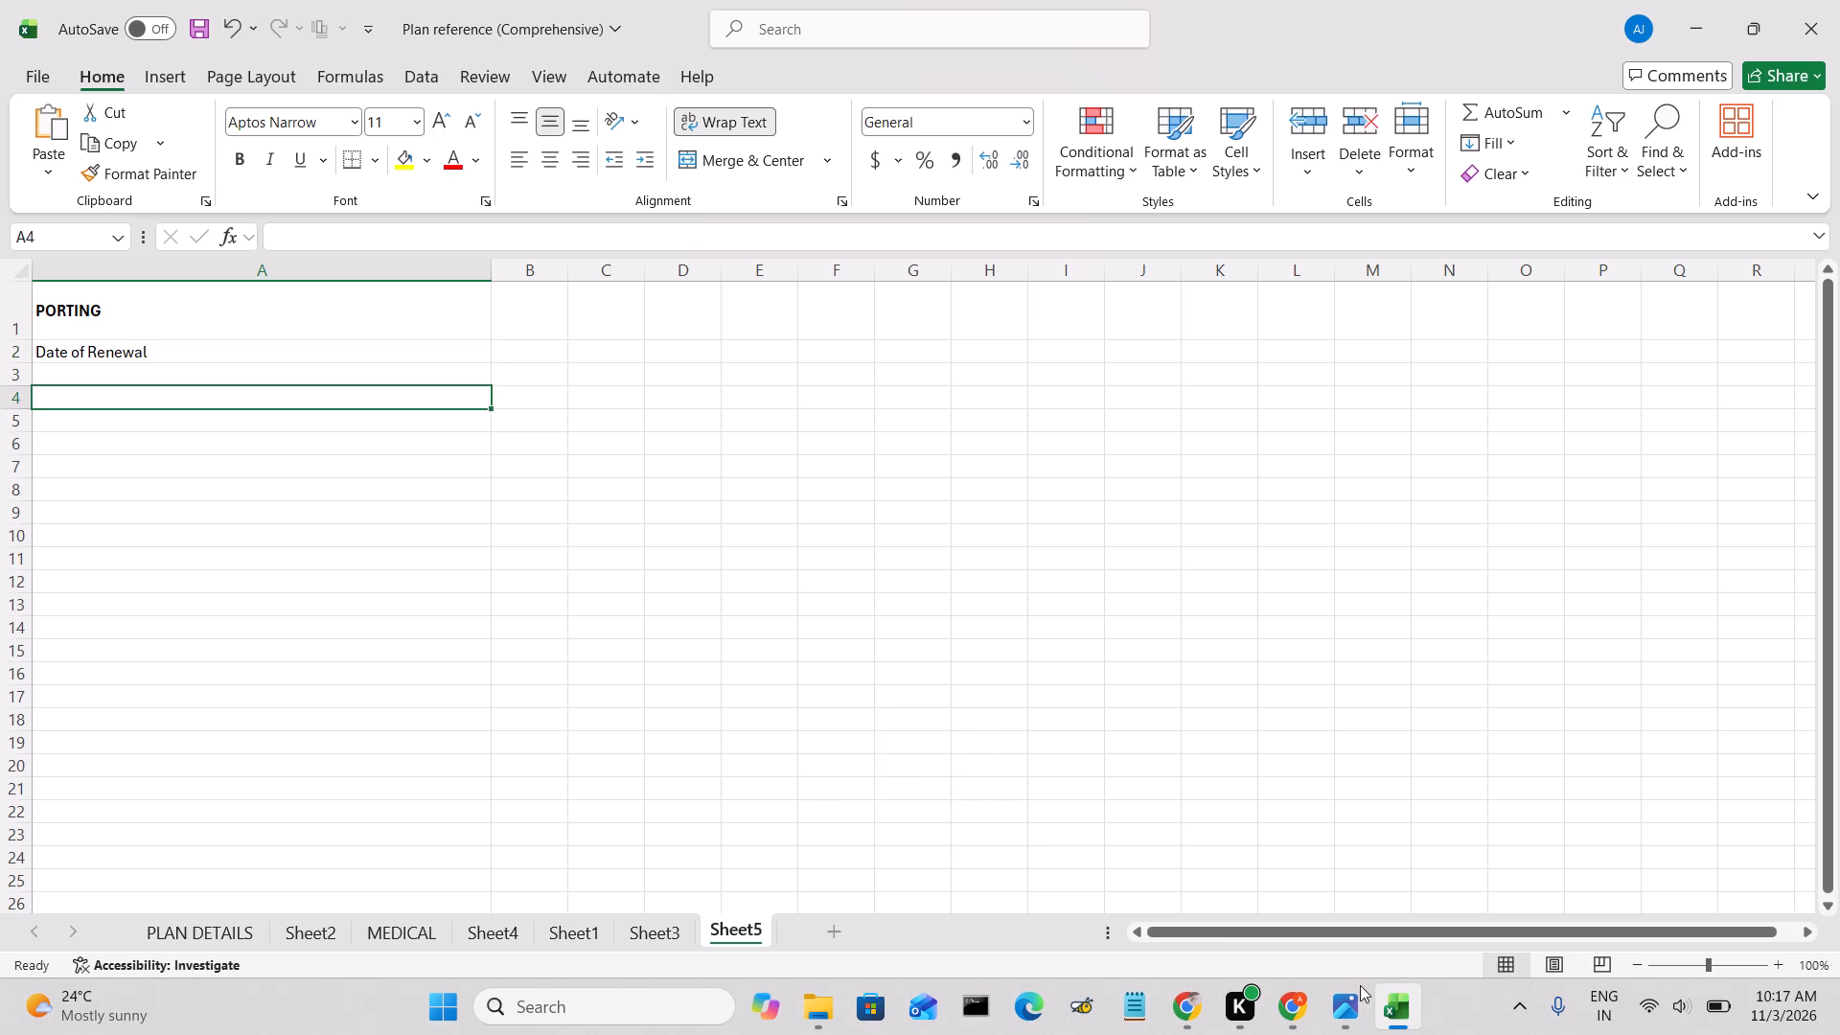
{"action": "left_click", "coordinate": [1337, 1002]}
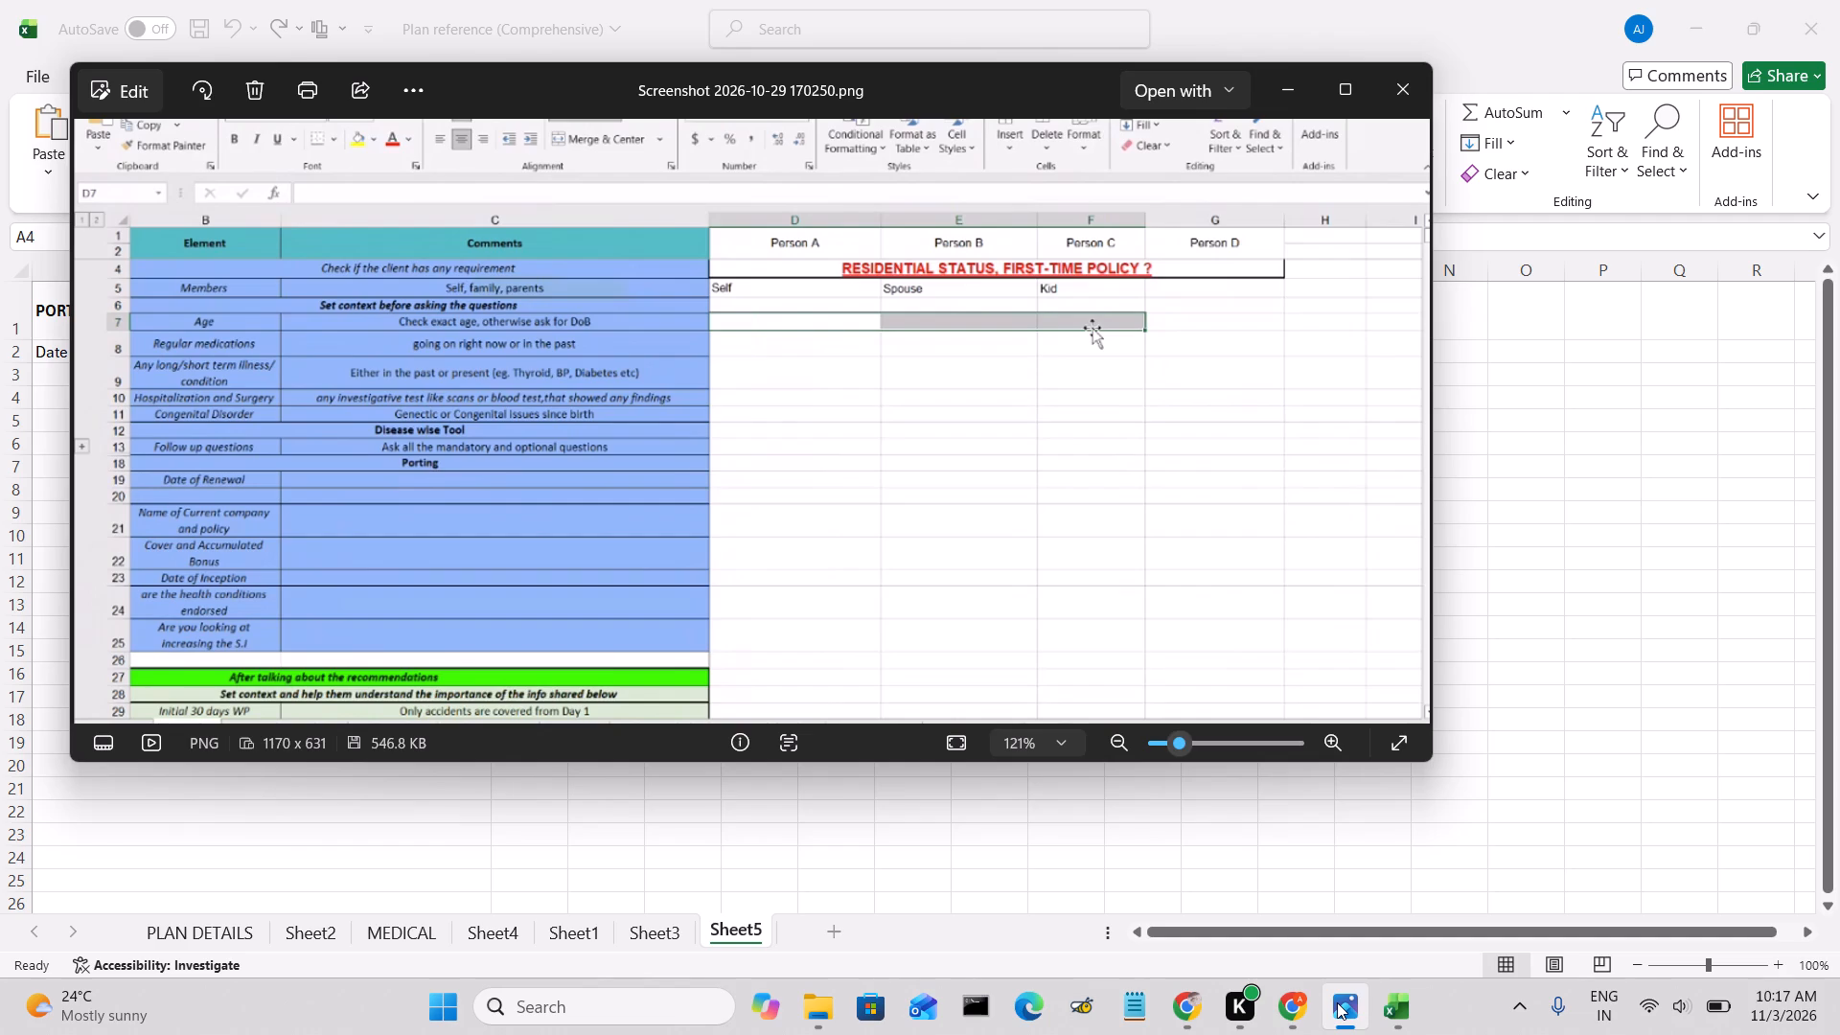
{"action": "left_click", "coordinate": [1337, 1002]}
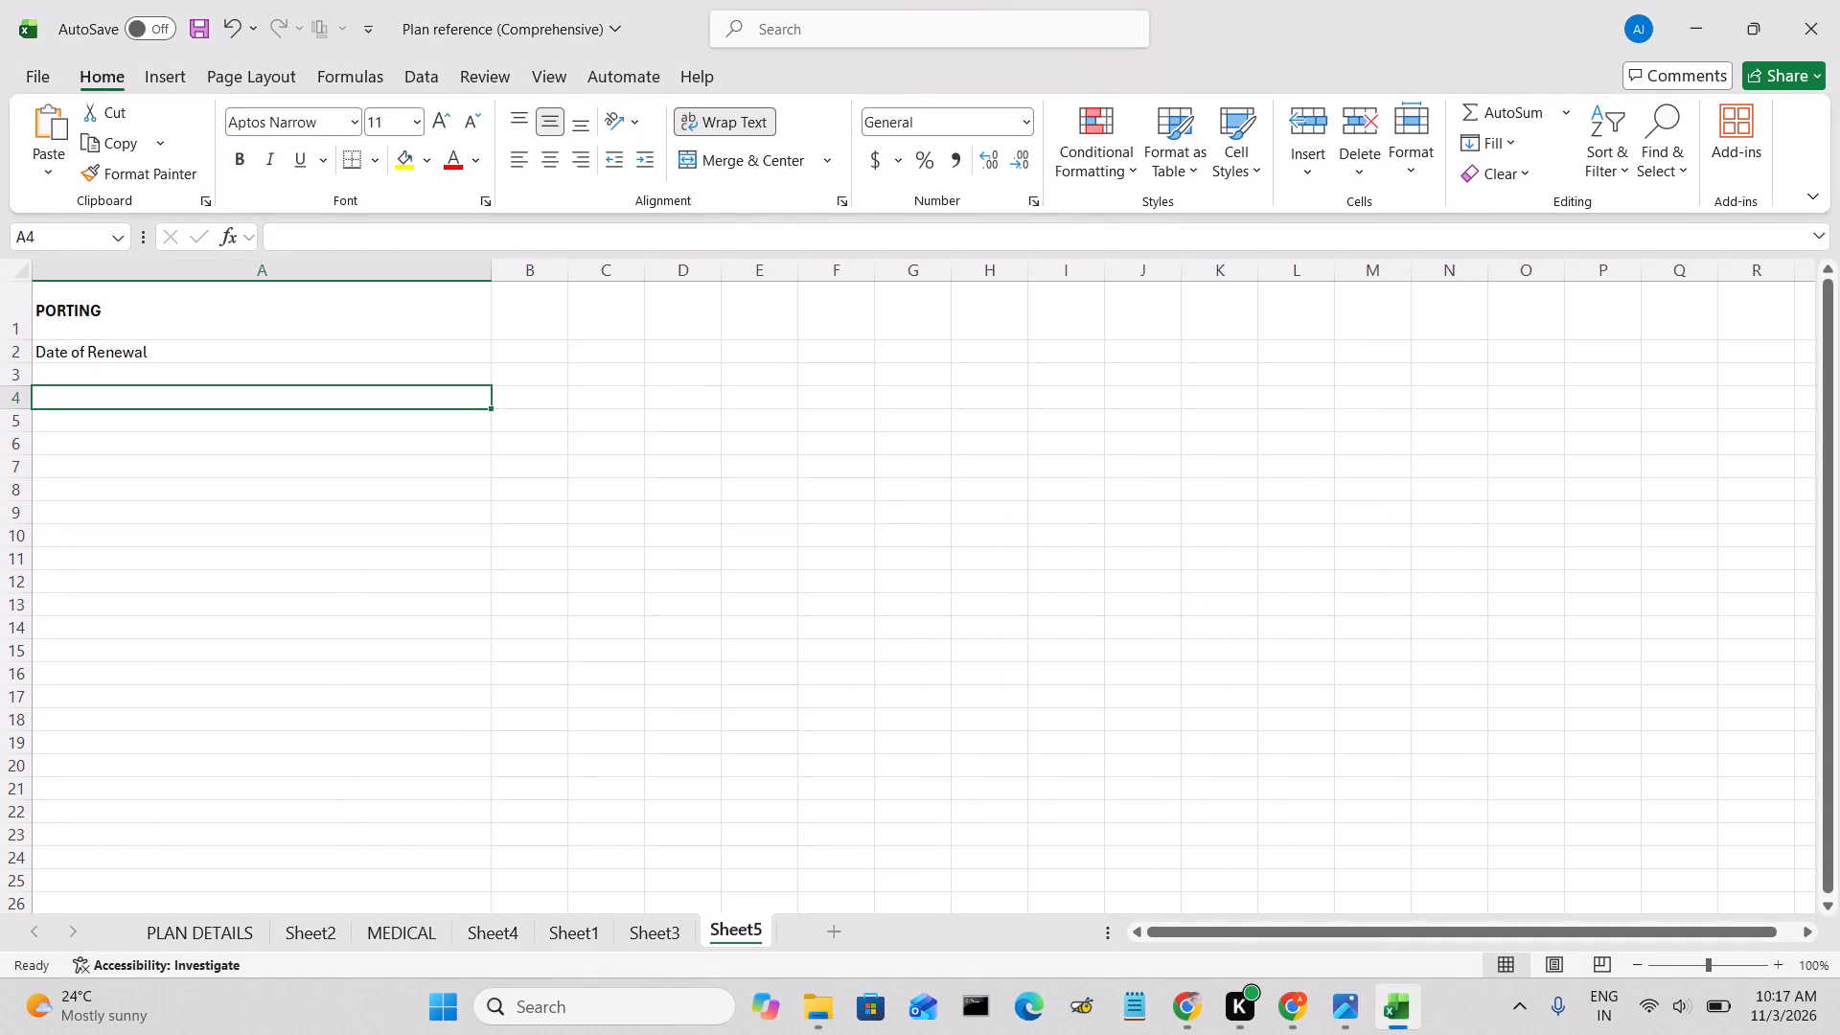
{"action": "key", "text": "n"}
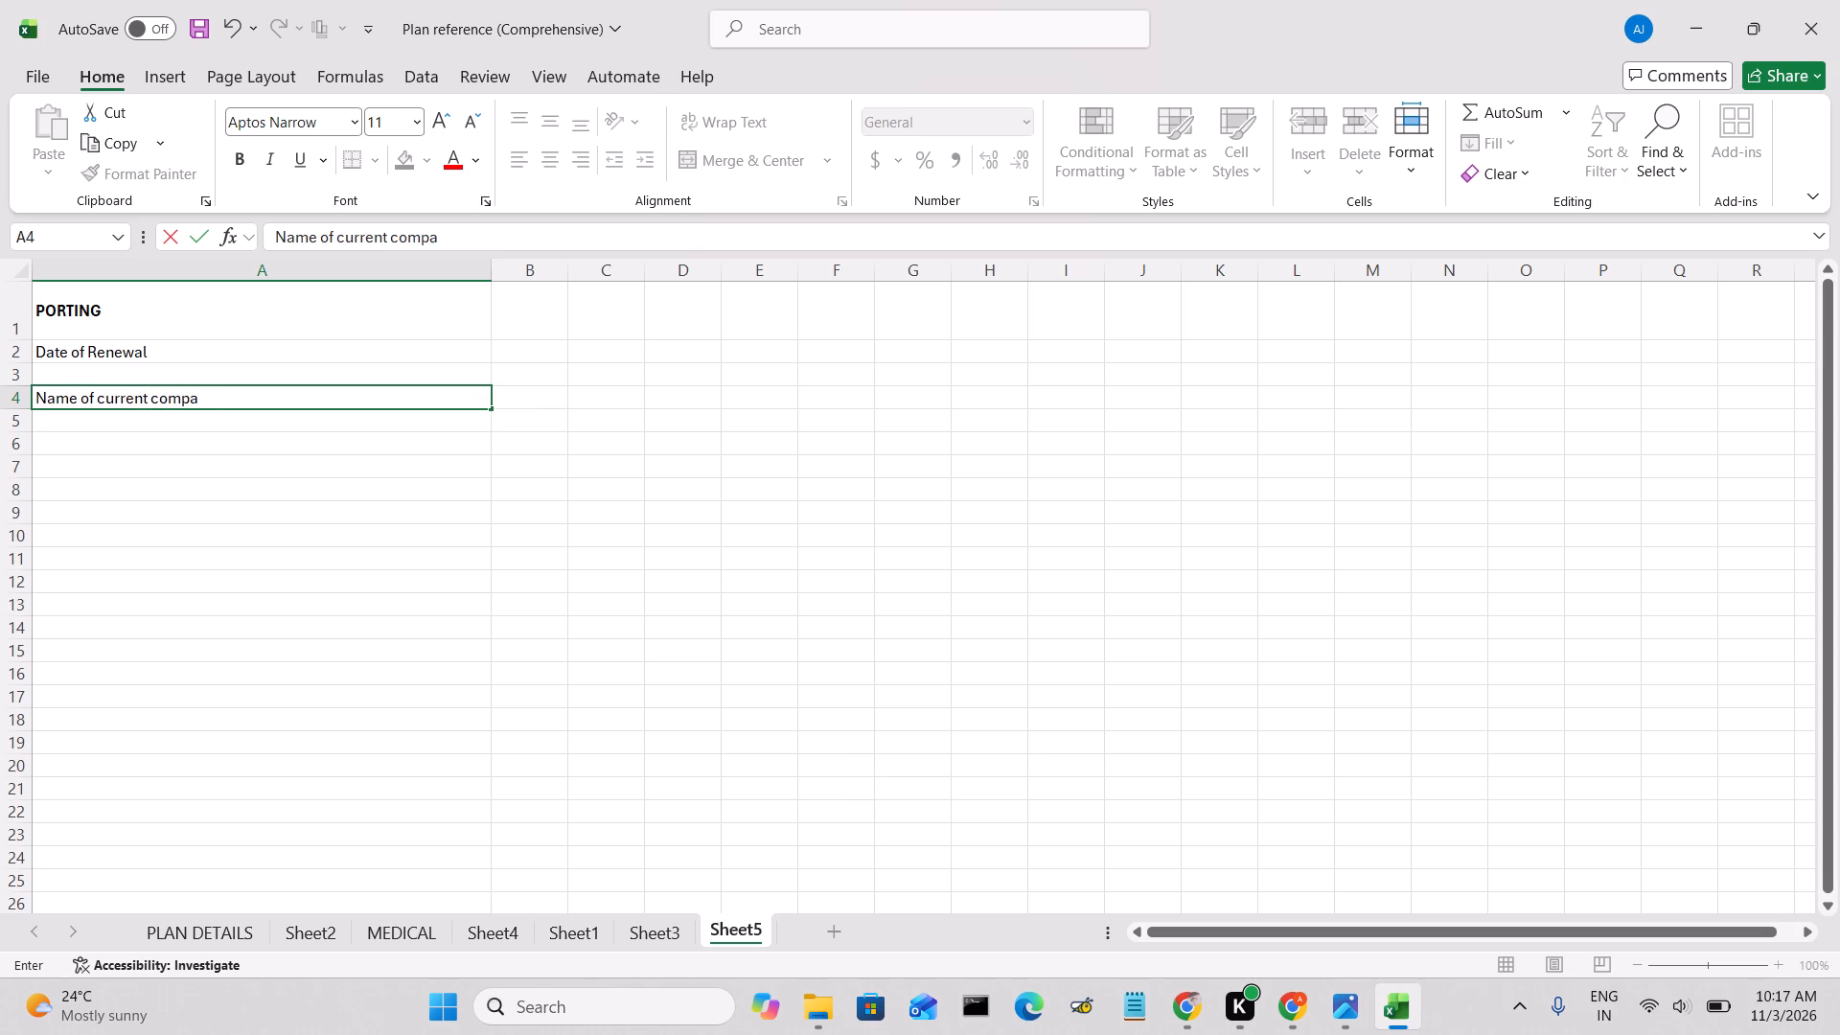
{"action": "type", "text": "&"}
{"action": "key", "text": "space"}
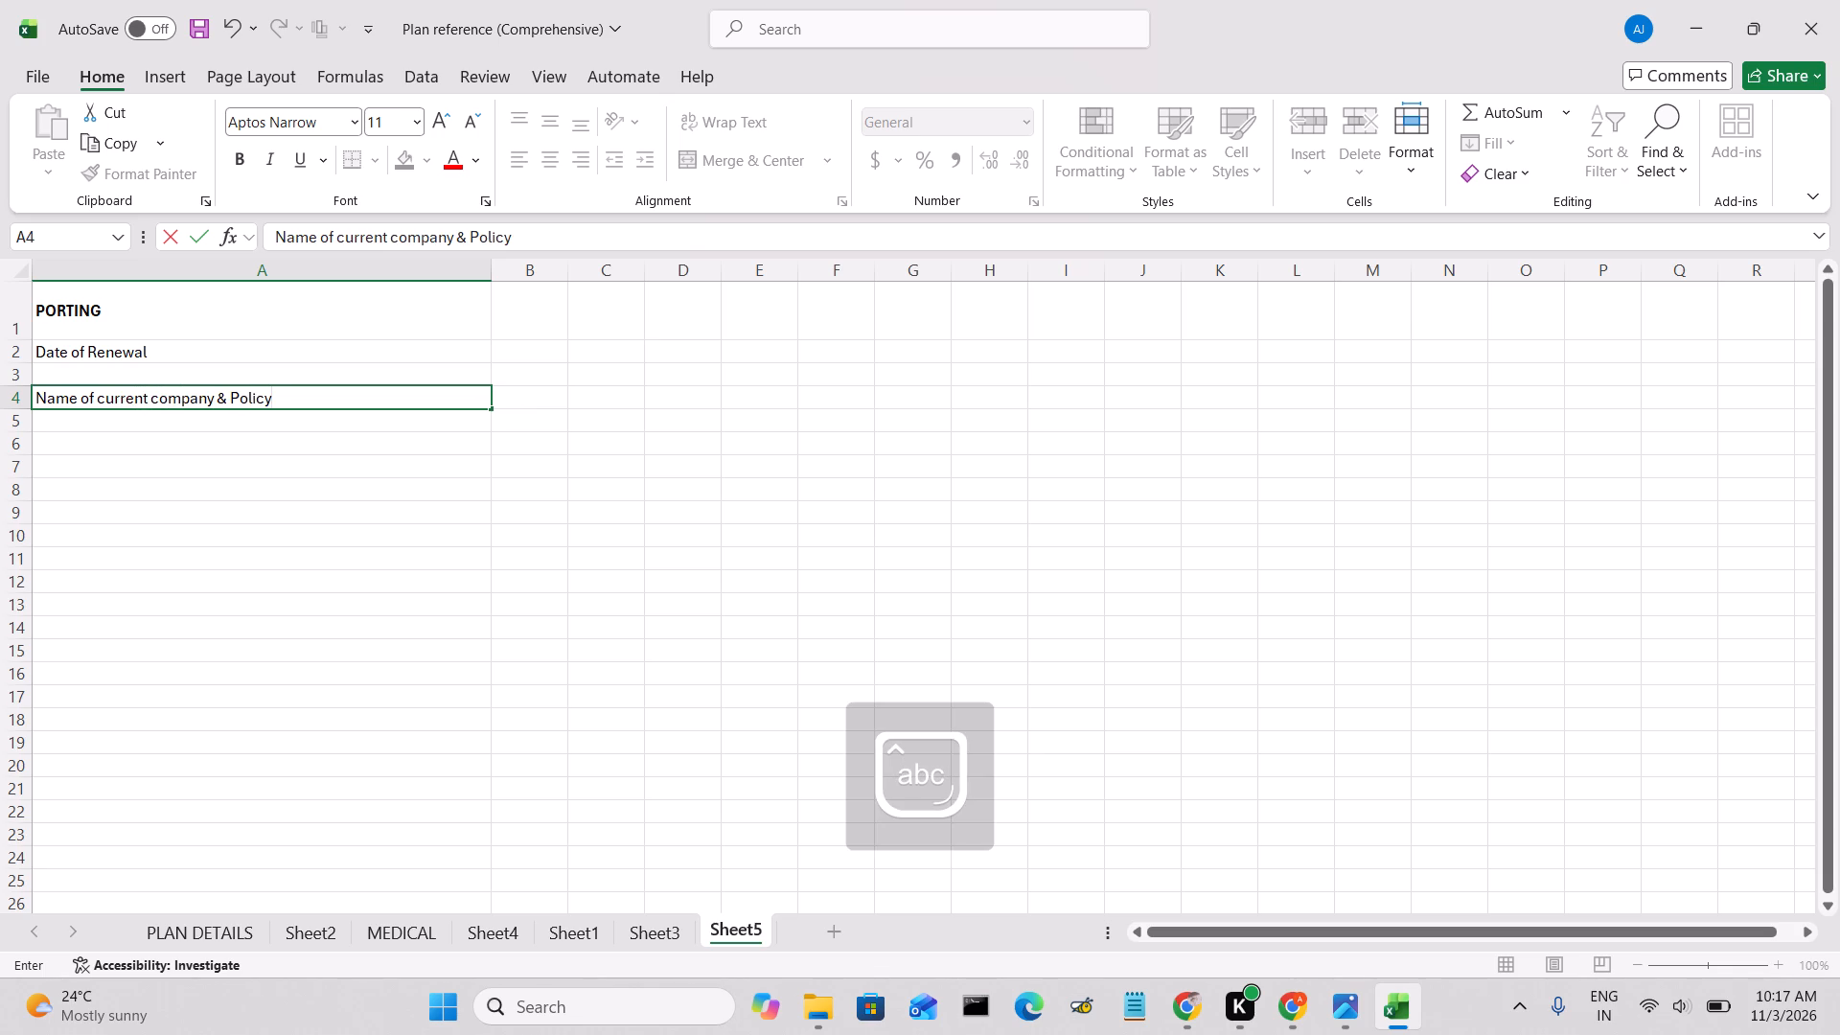
{"action": "left_click", "coordinate": [85, 445]}
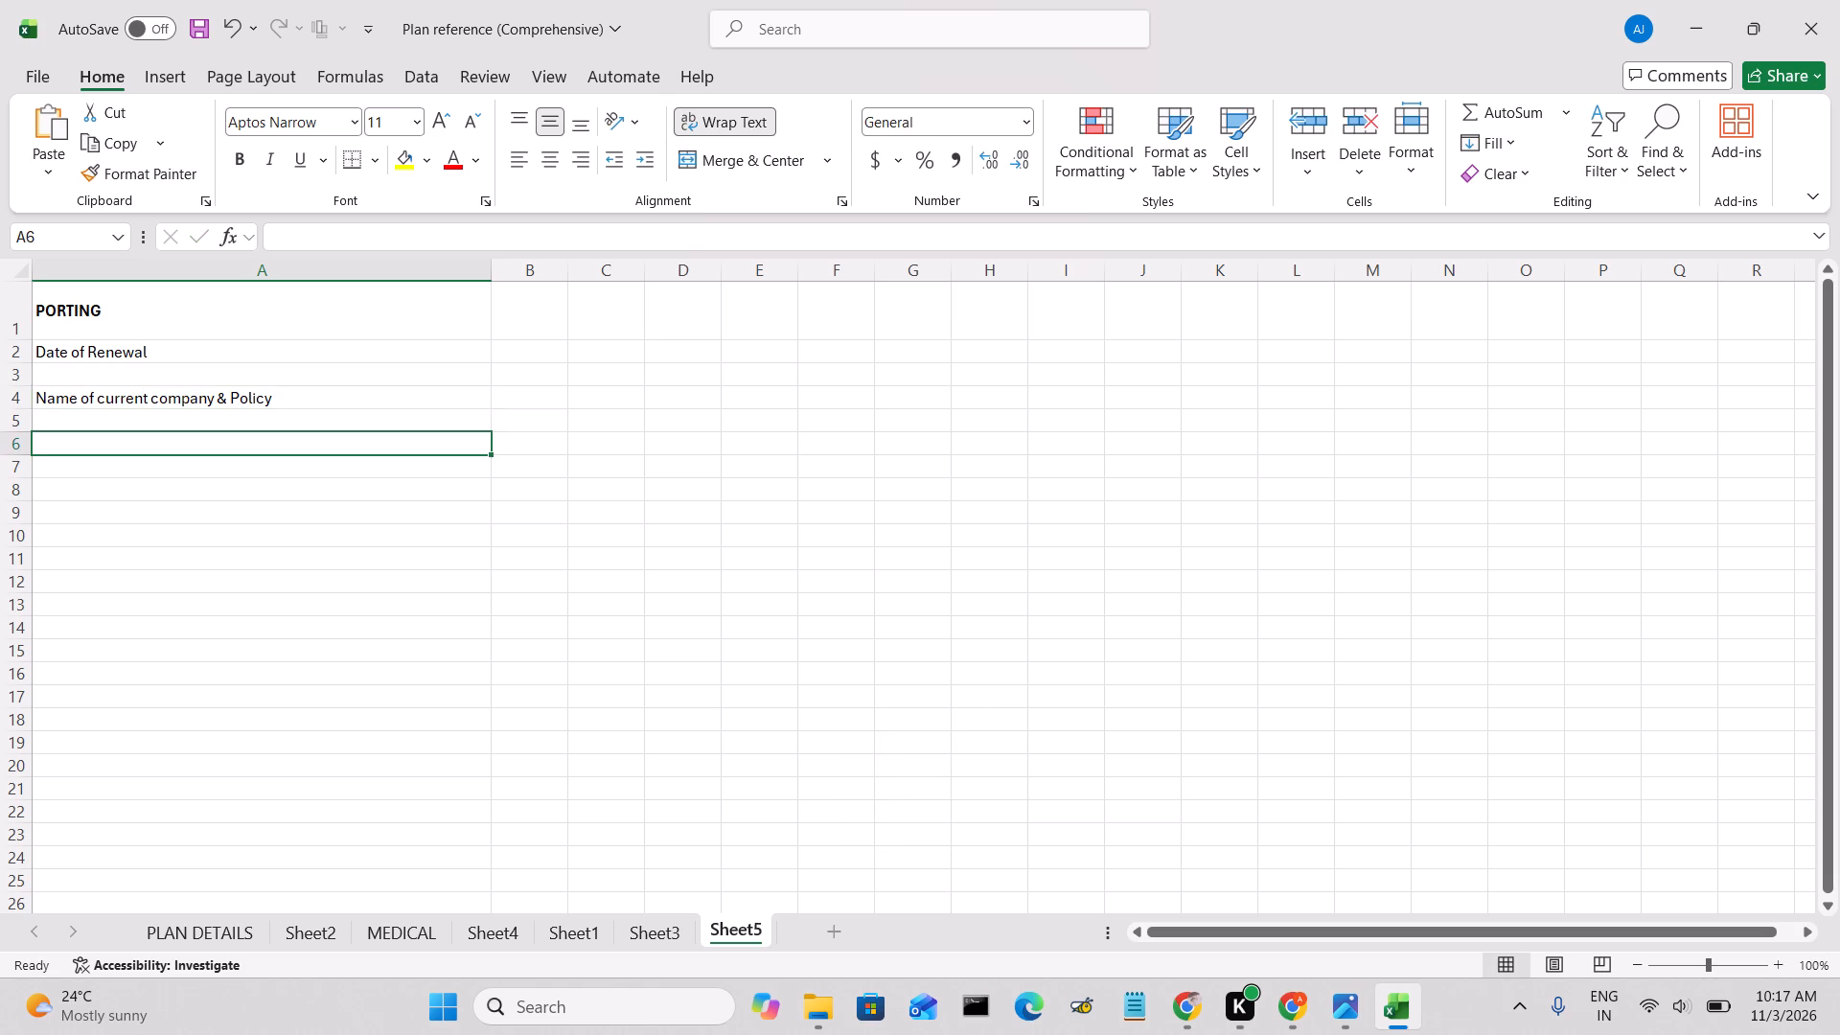
Increase row 4 to about two and a half times its height and row 2 to about one and a half times.
{"action": "left_click_drag", "start_coordinate": [24, 406], "coordinate": [32, 440]}
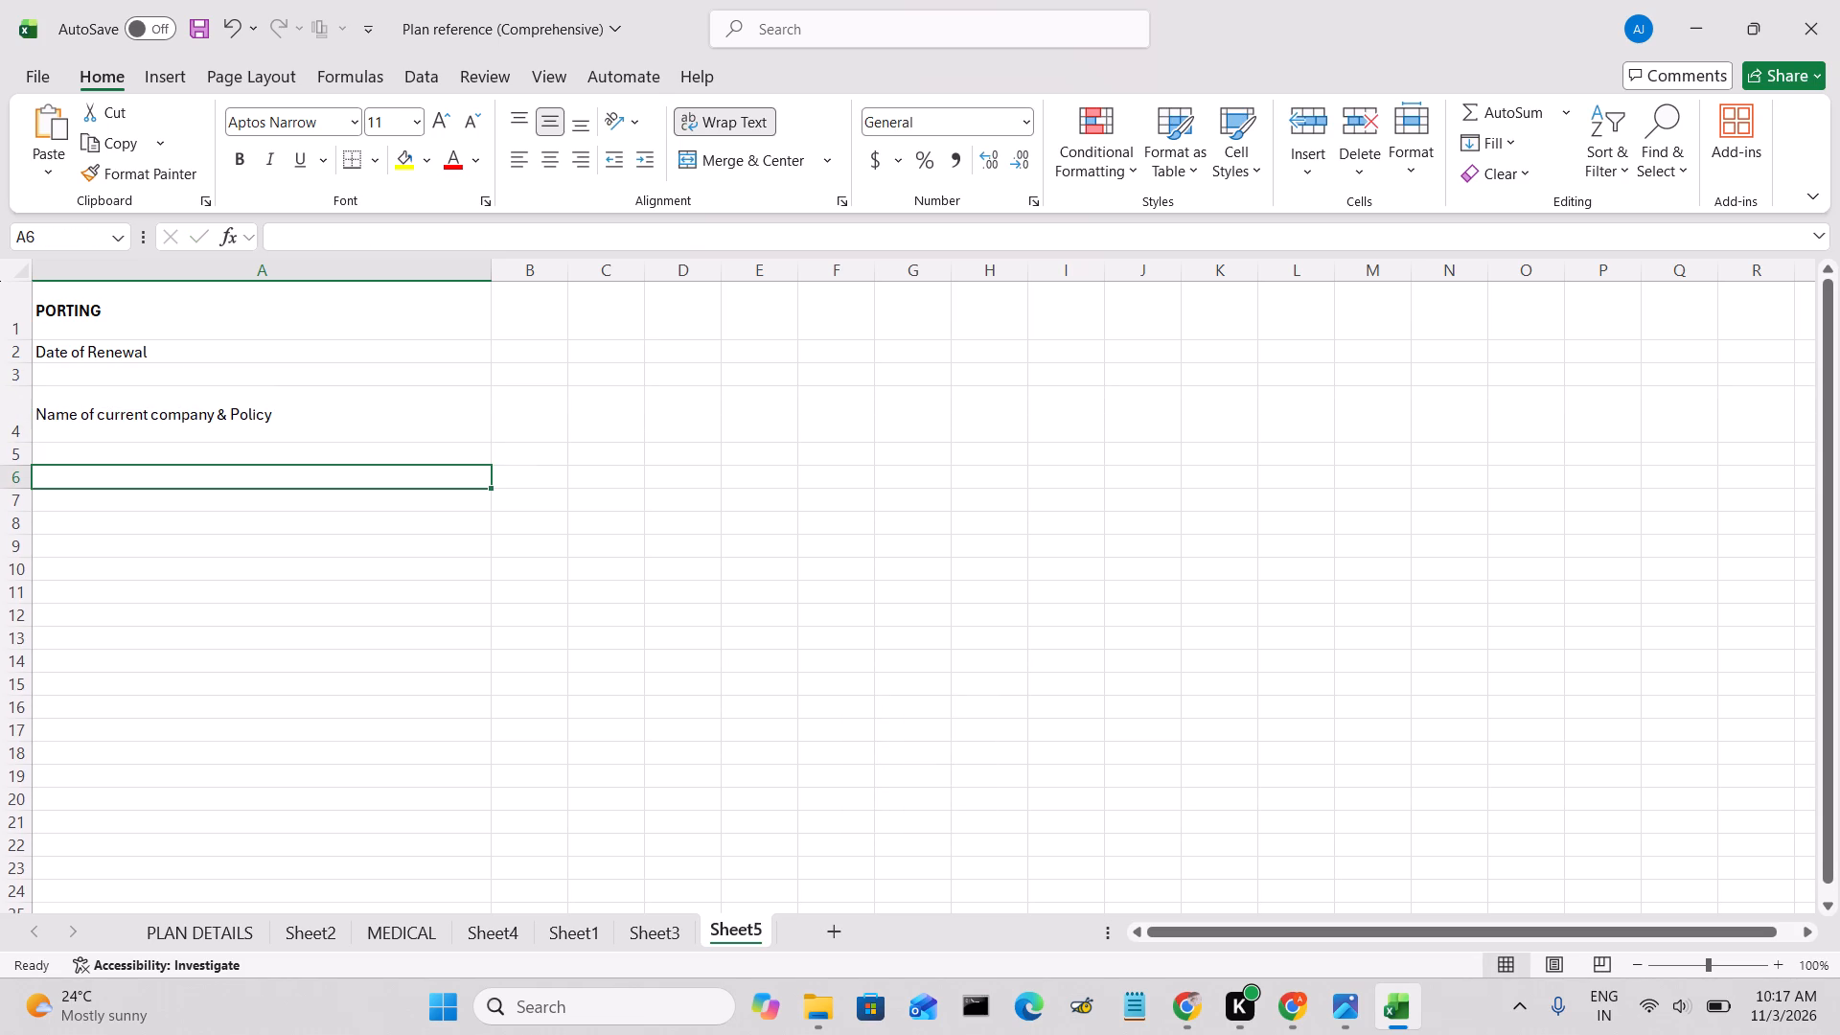
{"action": "left_click_drag", "start_coordinate": [21, 363], "coordinate": [25, 376]}
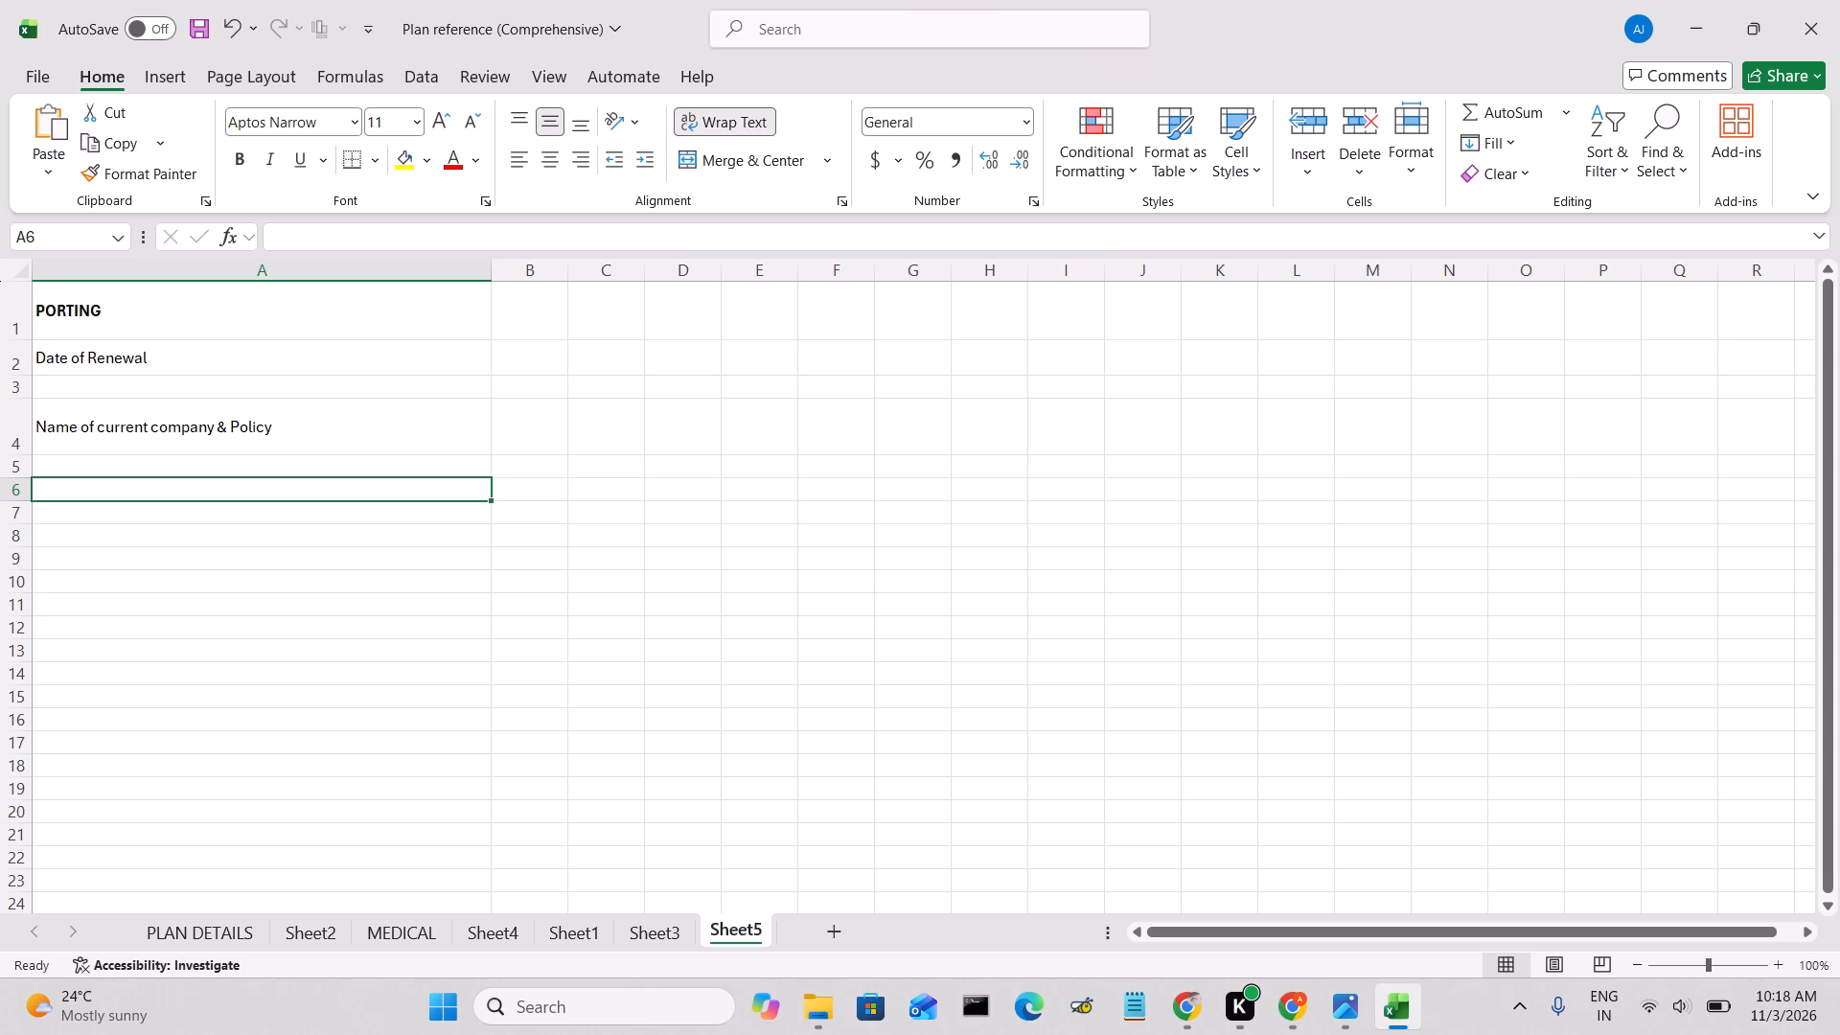
Delete the empty row 3 between Date of Renewal and the current company entry.
{"action": "left_click", "coordinate": [11, 386]}
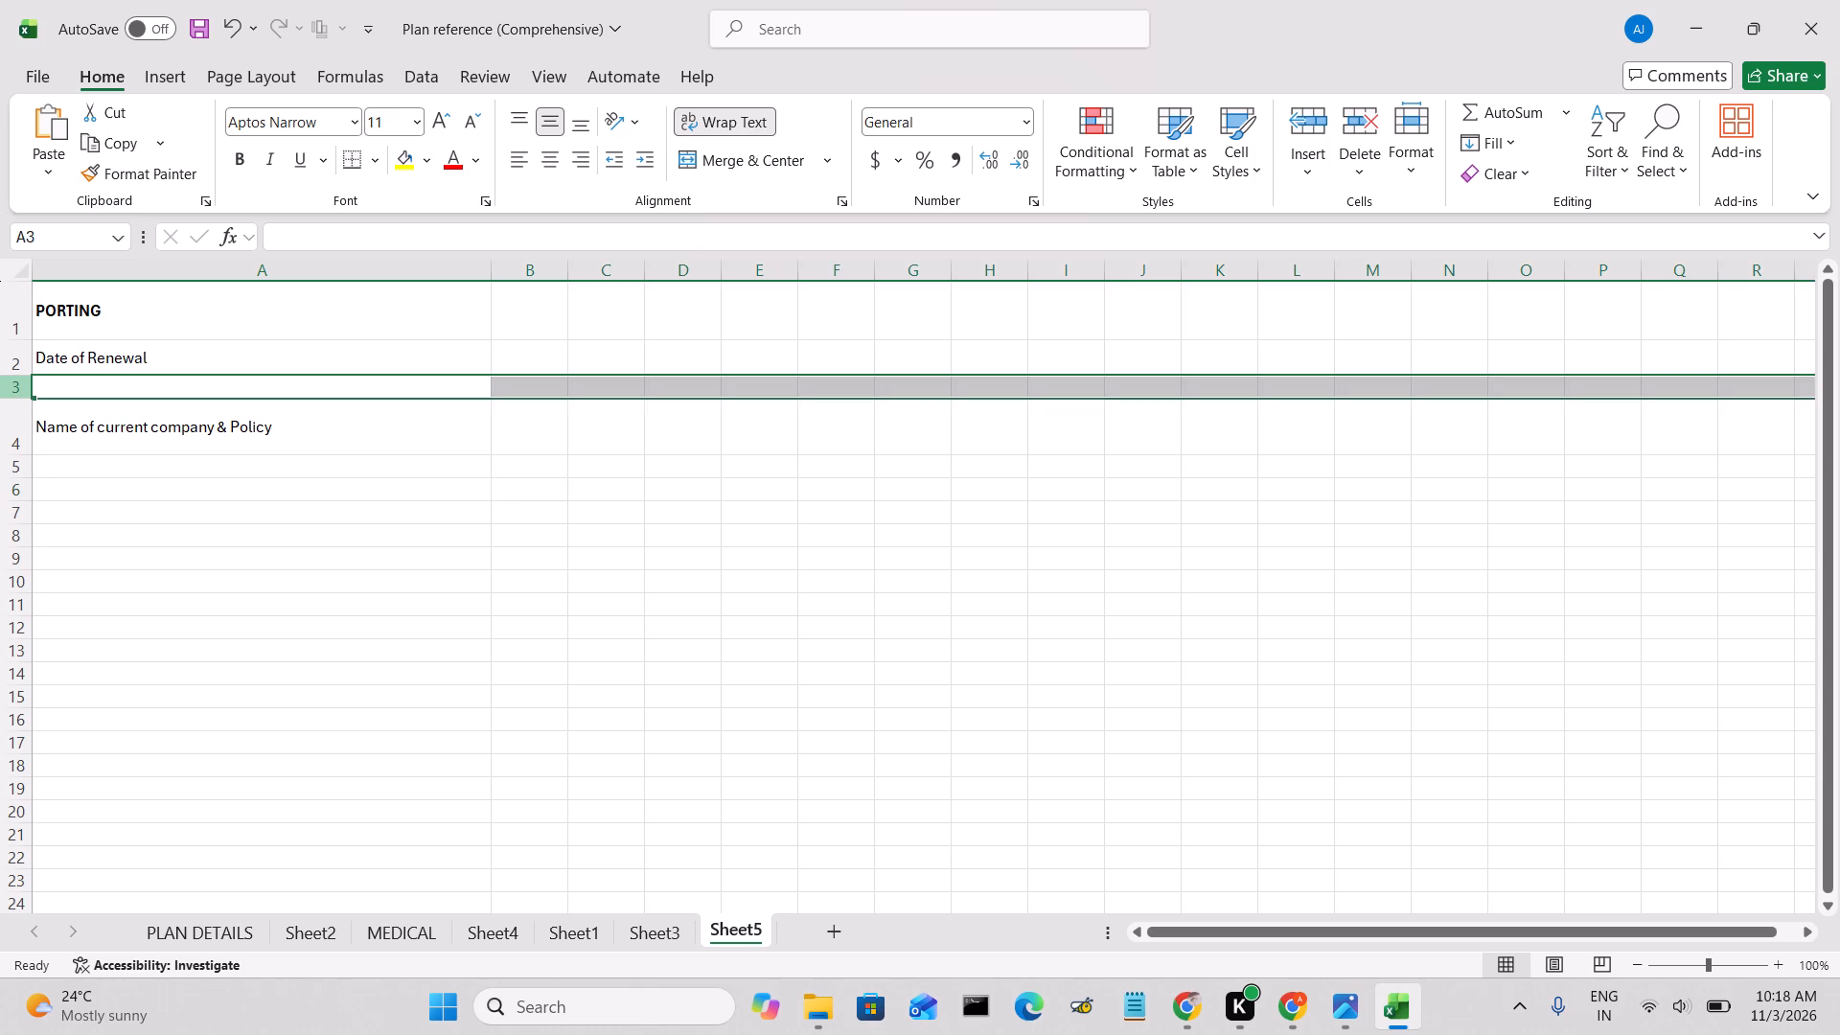
{"action": "key", "text": "Delete"}
{"action": "right_click", "coordinate": [11, 386]}
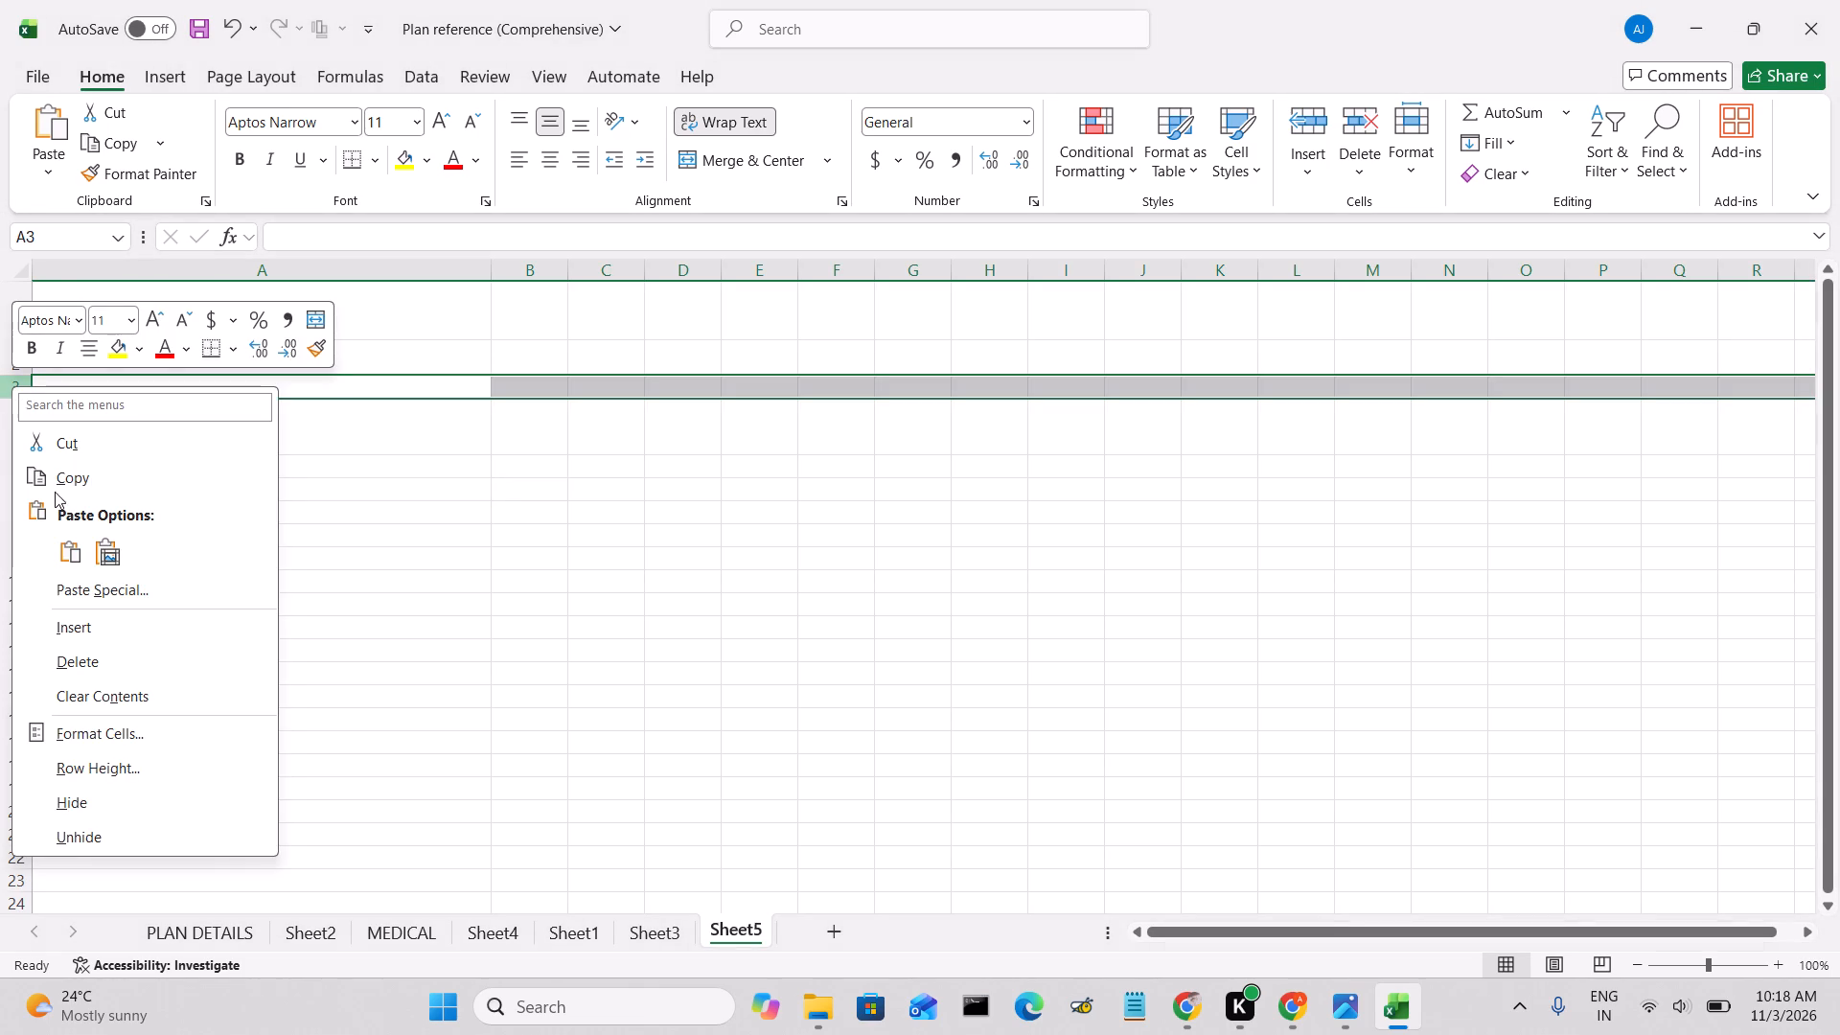
{"action": "left_click", "coordinate": [76, 670]}
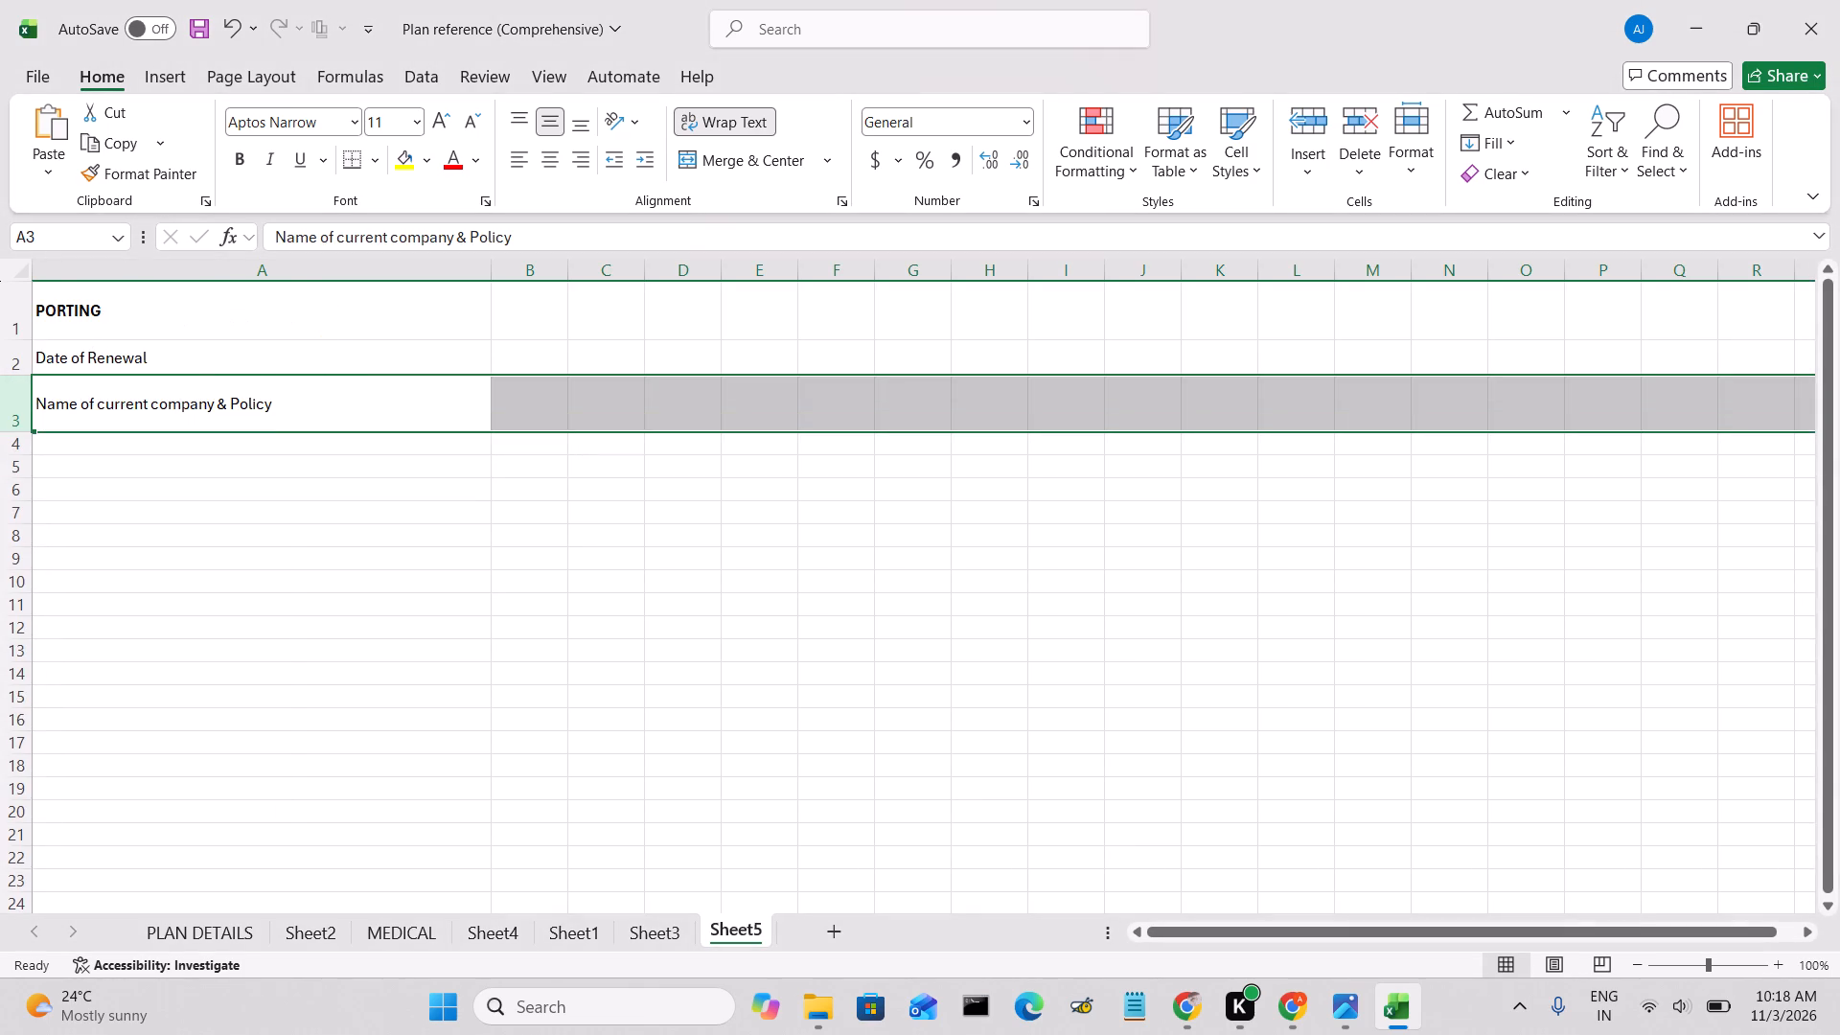
Check the reference screenshot, make row 4 about twice as tall and enter "Current cover amount & accumulated bonus" in cell A4.
{"action": "left_click", "coordinate": [105, 452]}
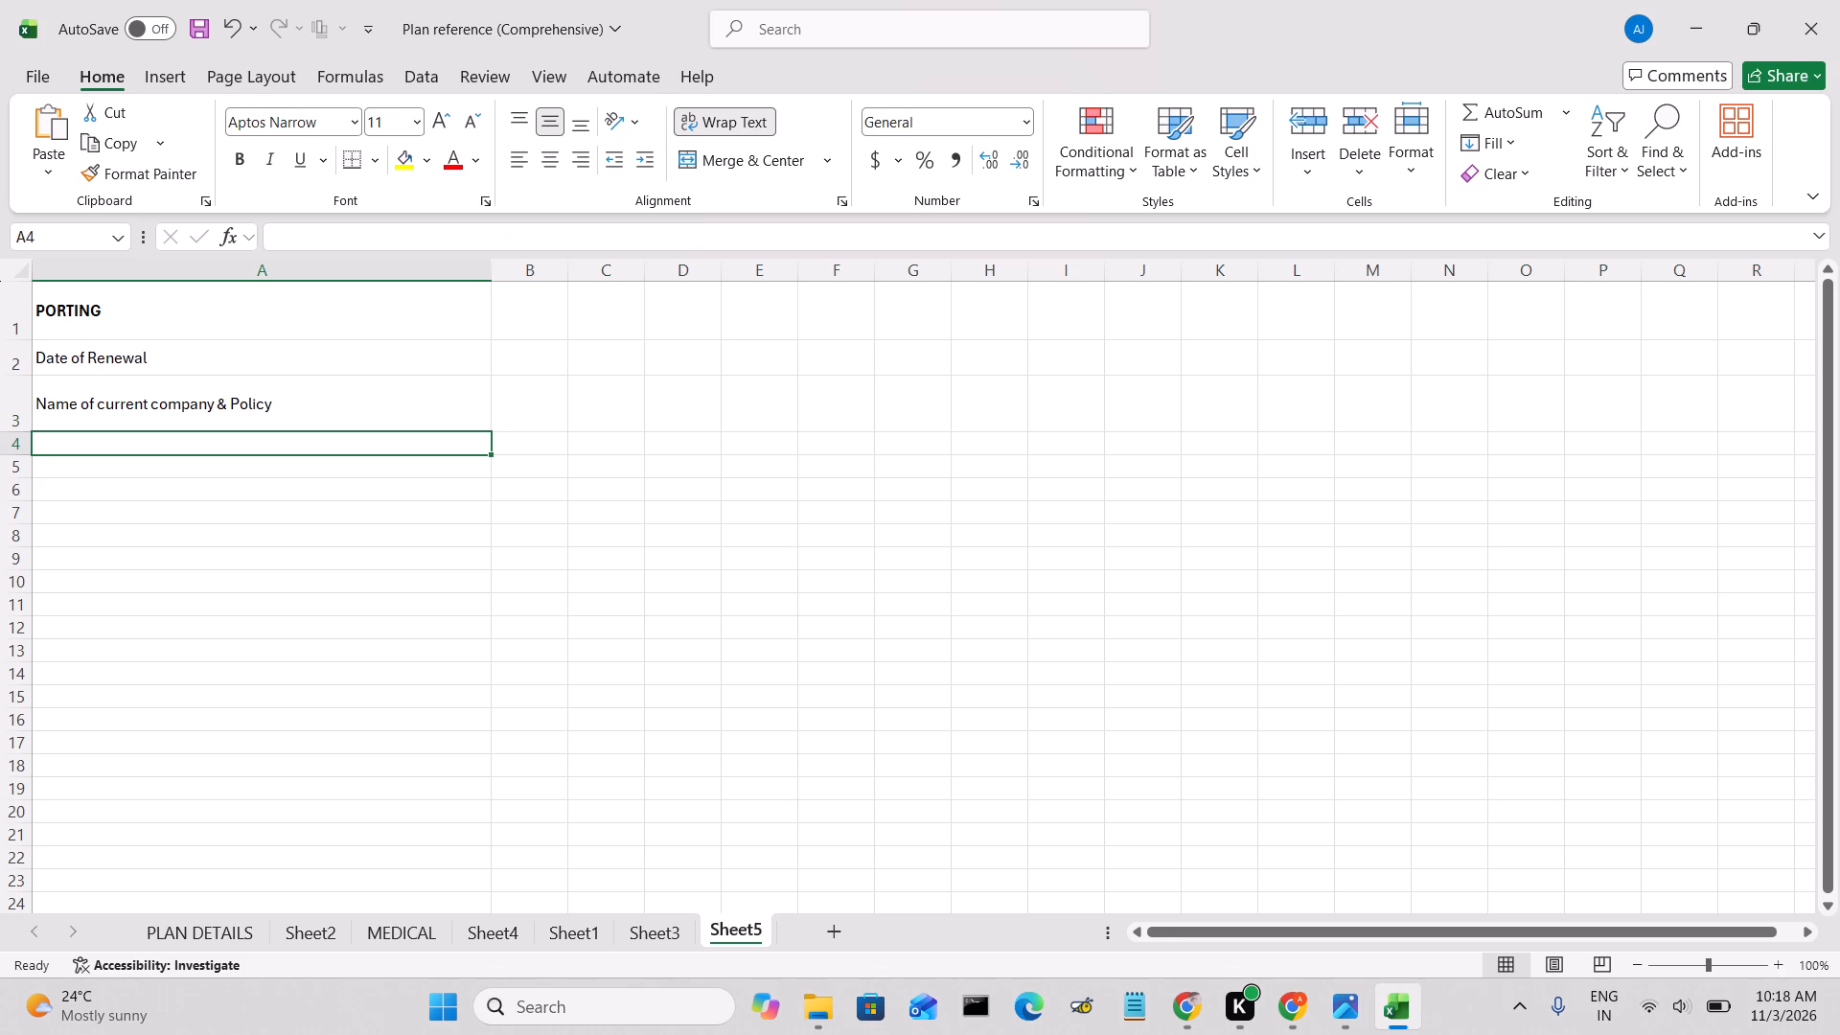
{"action": "left_click", "coordinate": [1341, 1007]}
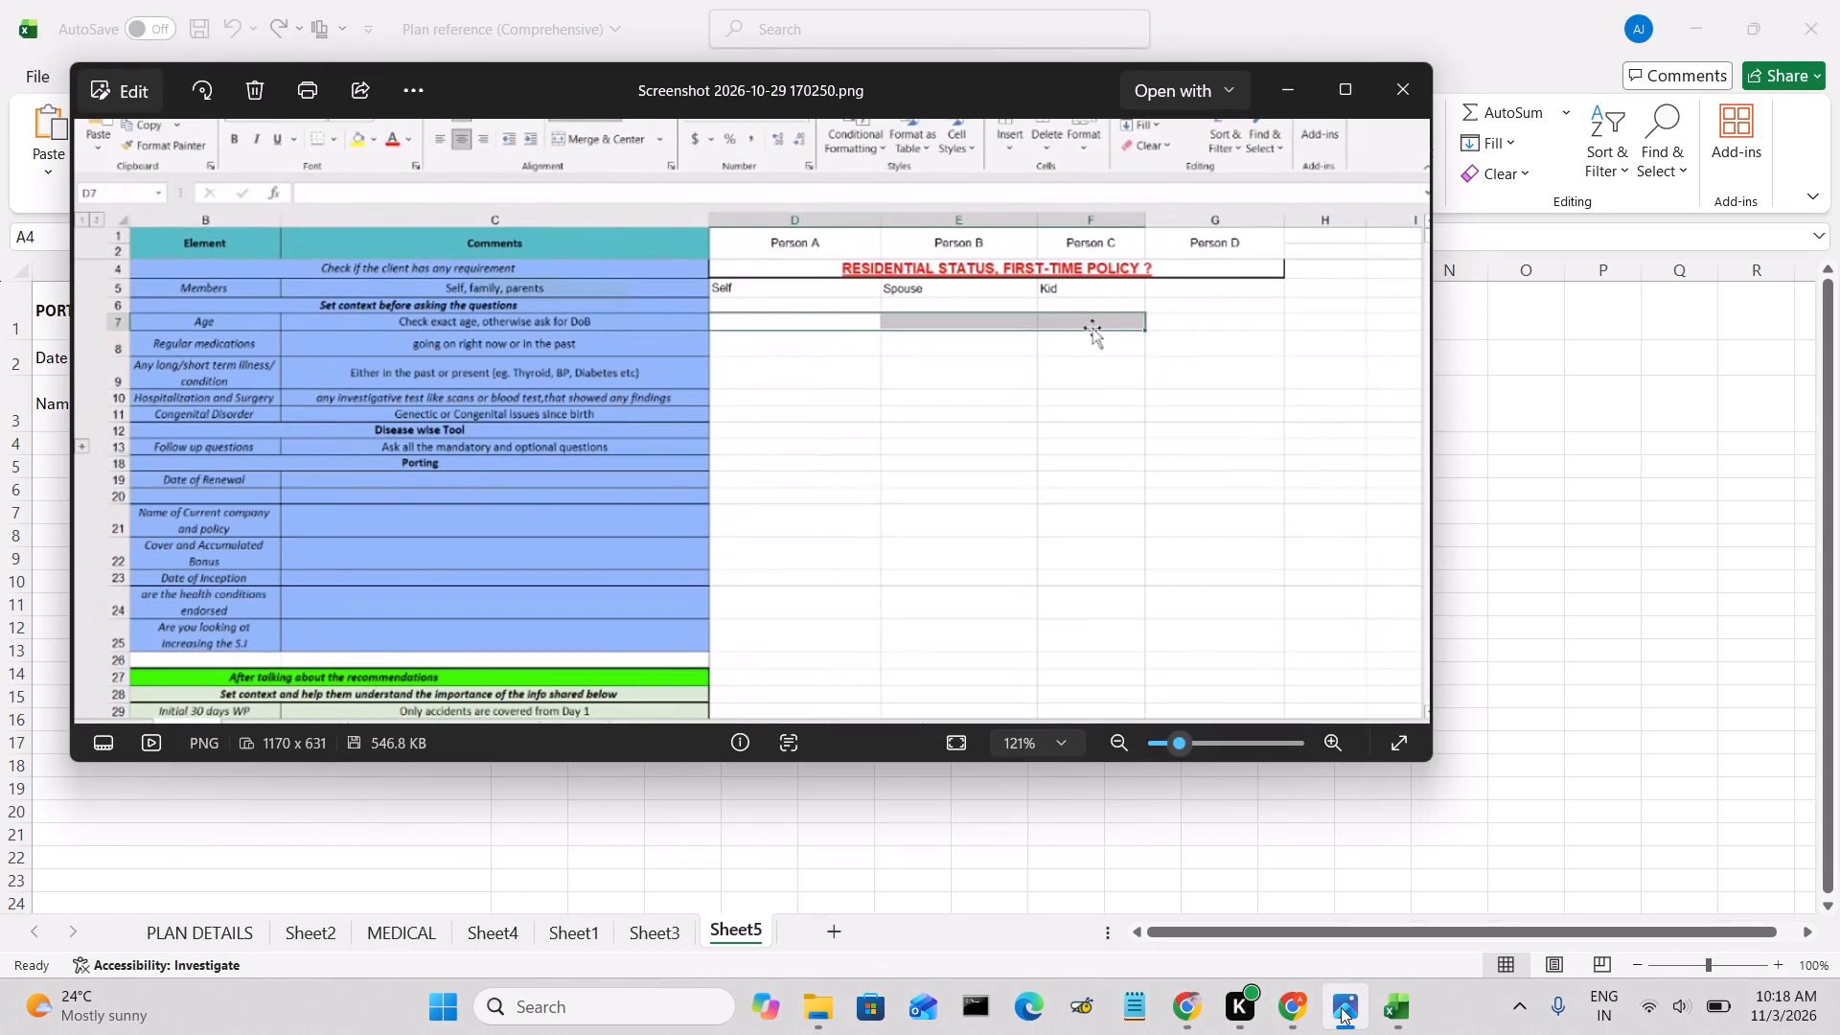
{"action": "left_click", "coordinate": [1341, 1007]}
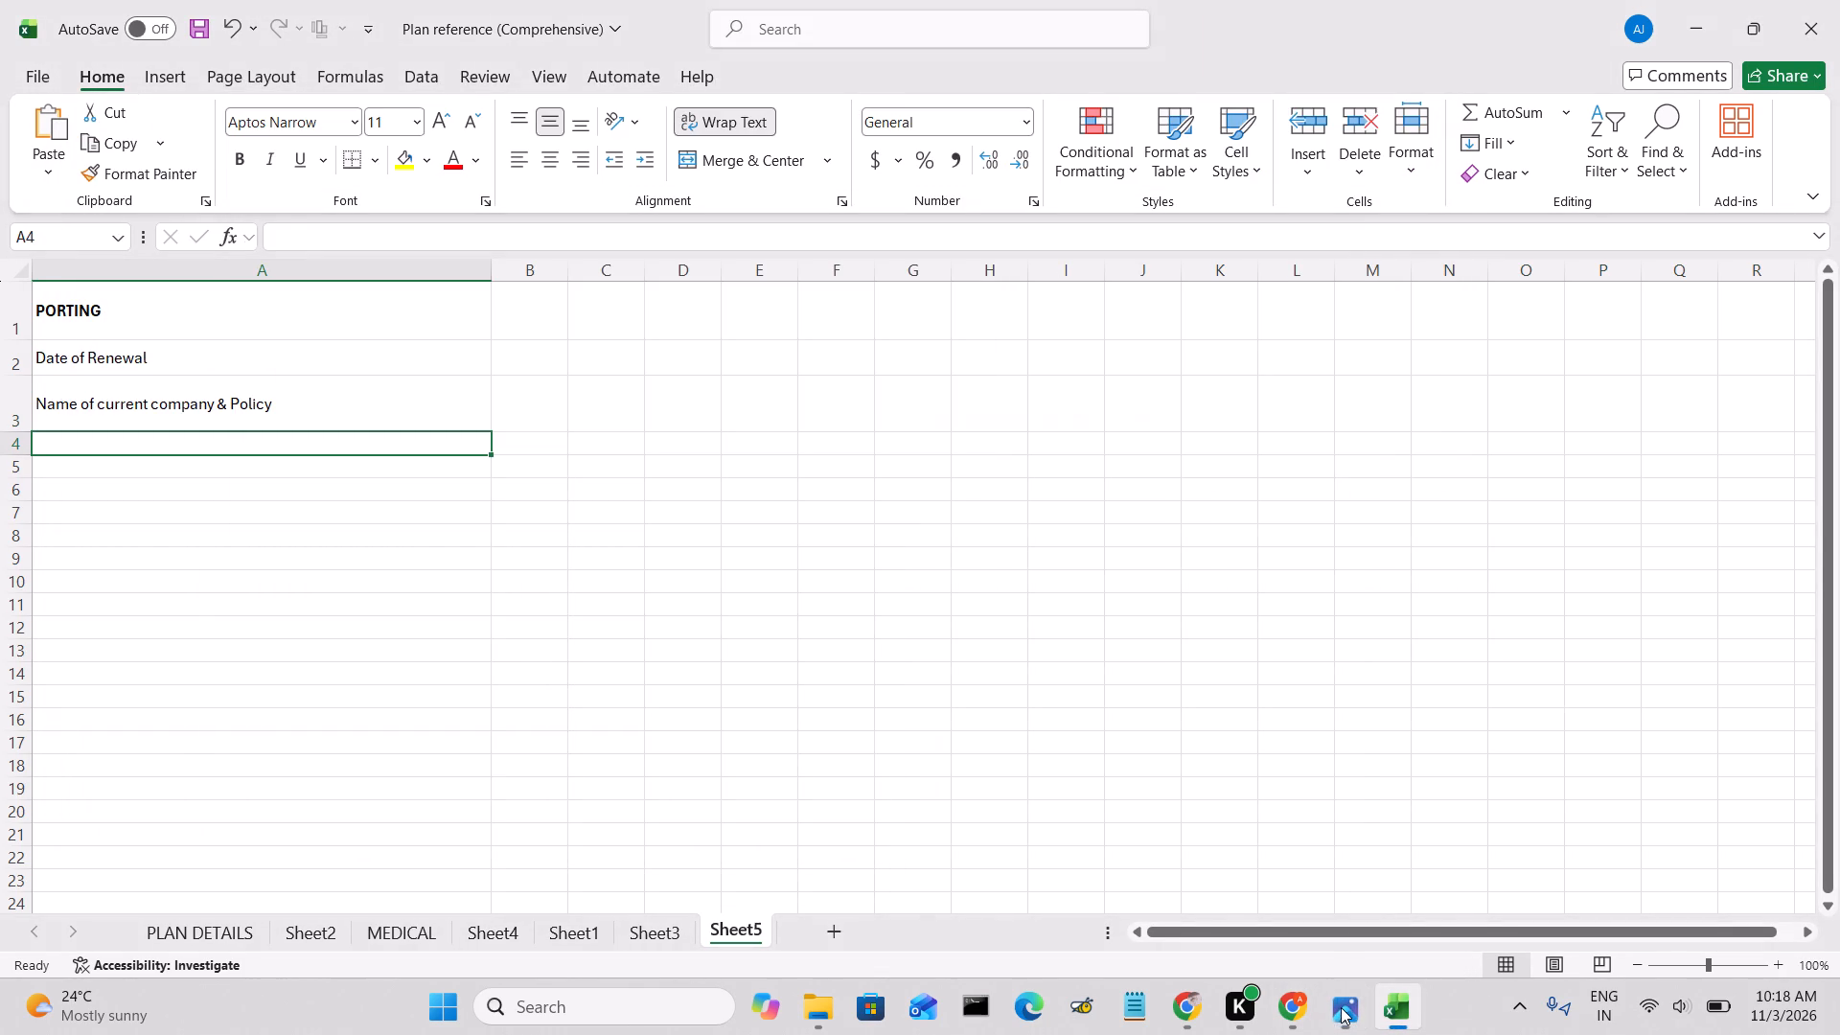
{"action": "left_click_drag", "start_coordinate": [21, 453], "coordinate": [25, 471]}
{"action": "left_click", "coordinate": [129, 452]}
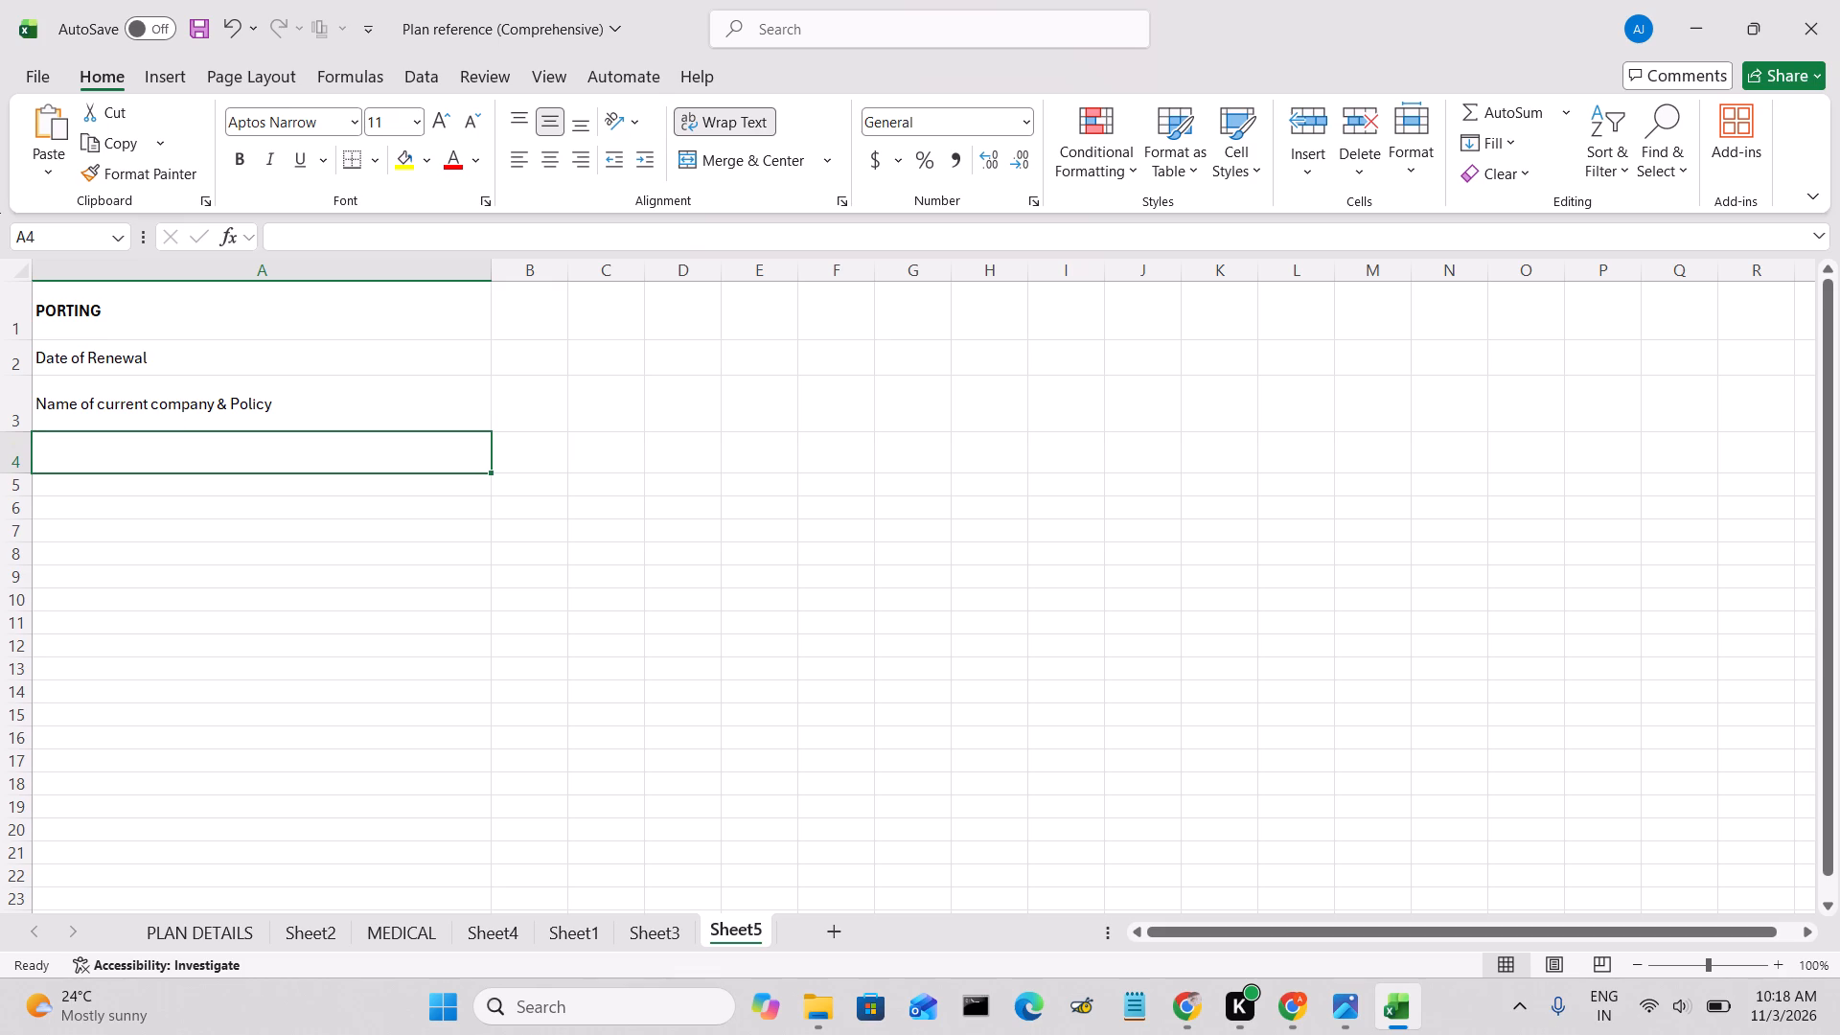
{"action": "type", "text": "uu"}
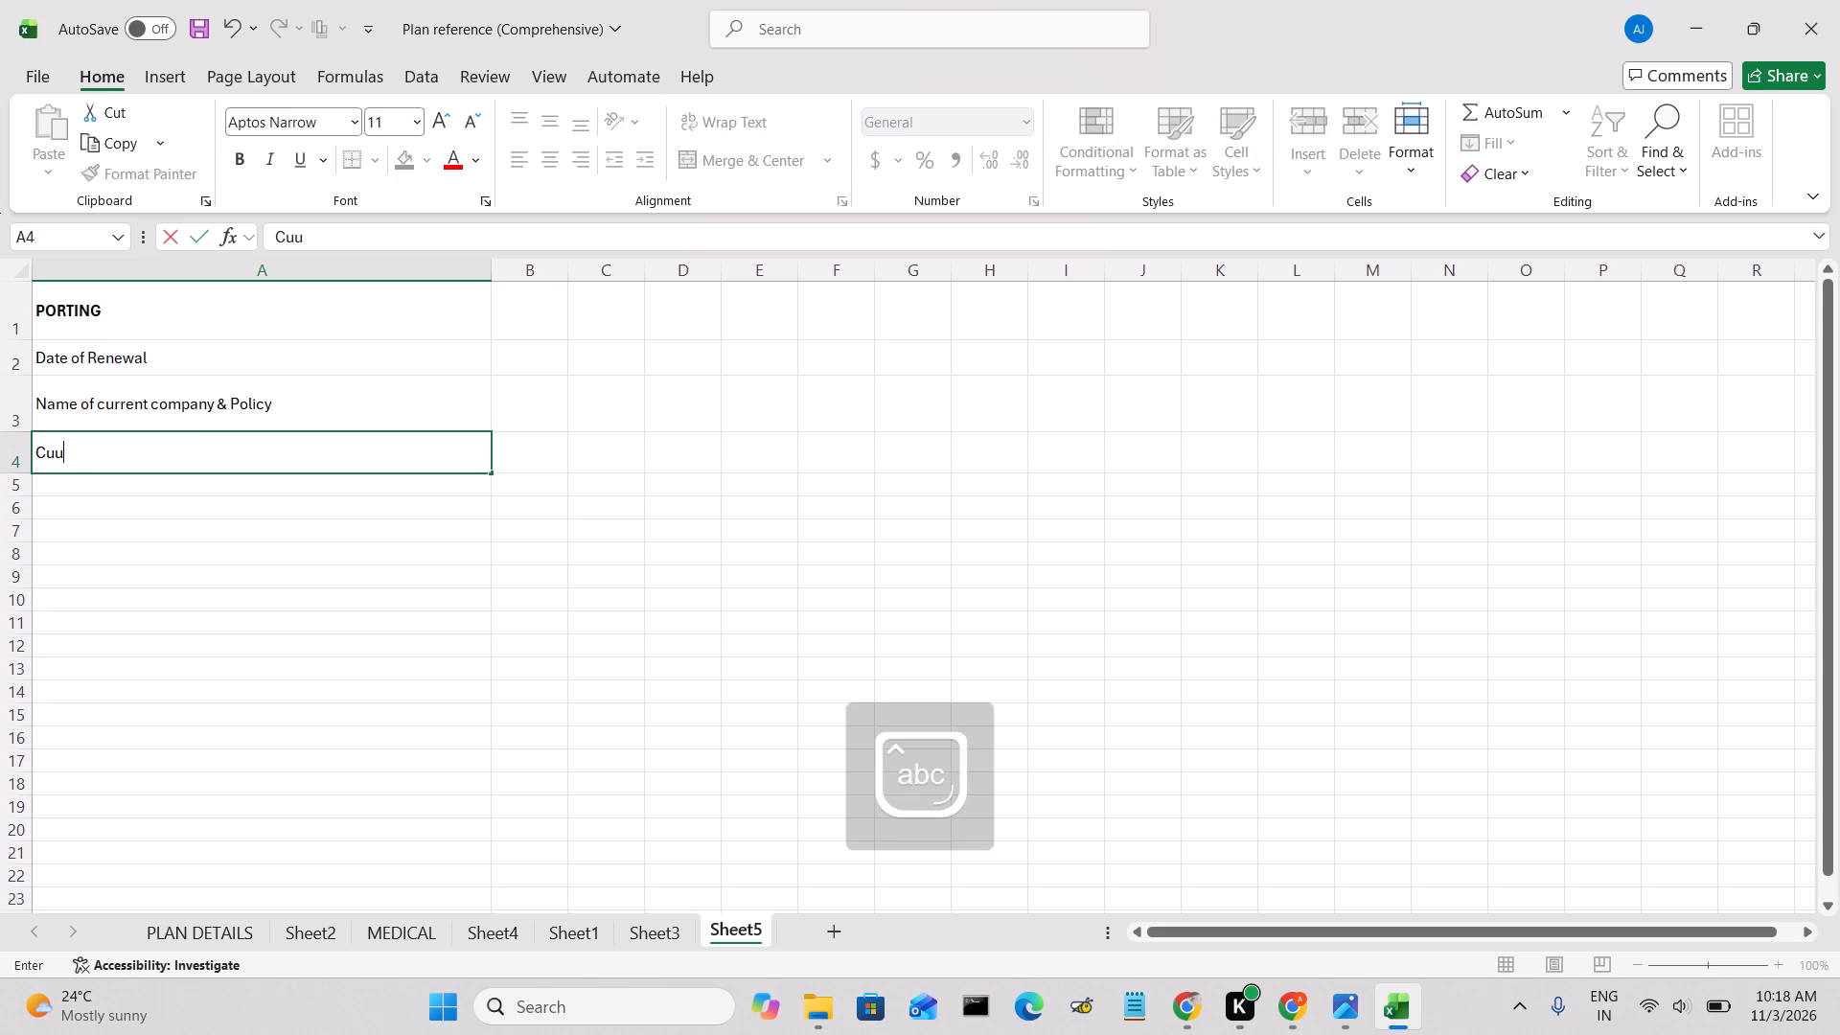
{"action": "key", "text": "BackSpace"}
{"action": "type", "text": "rrent cover amount"}
{"action": "key", "text": "space"}
{"action": "type", "text": "& accumulated bonus"}
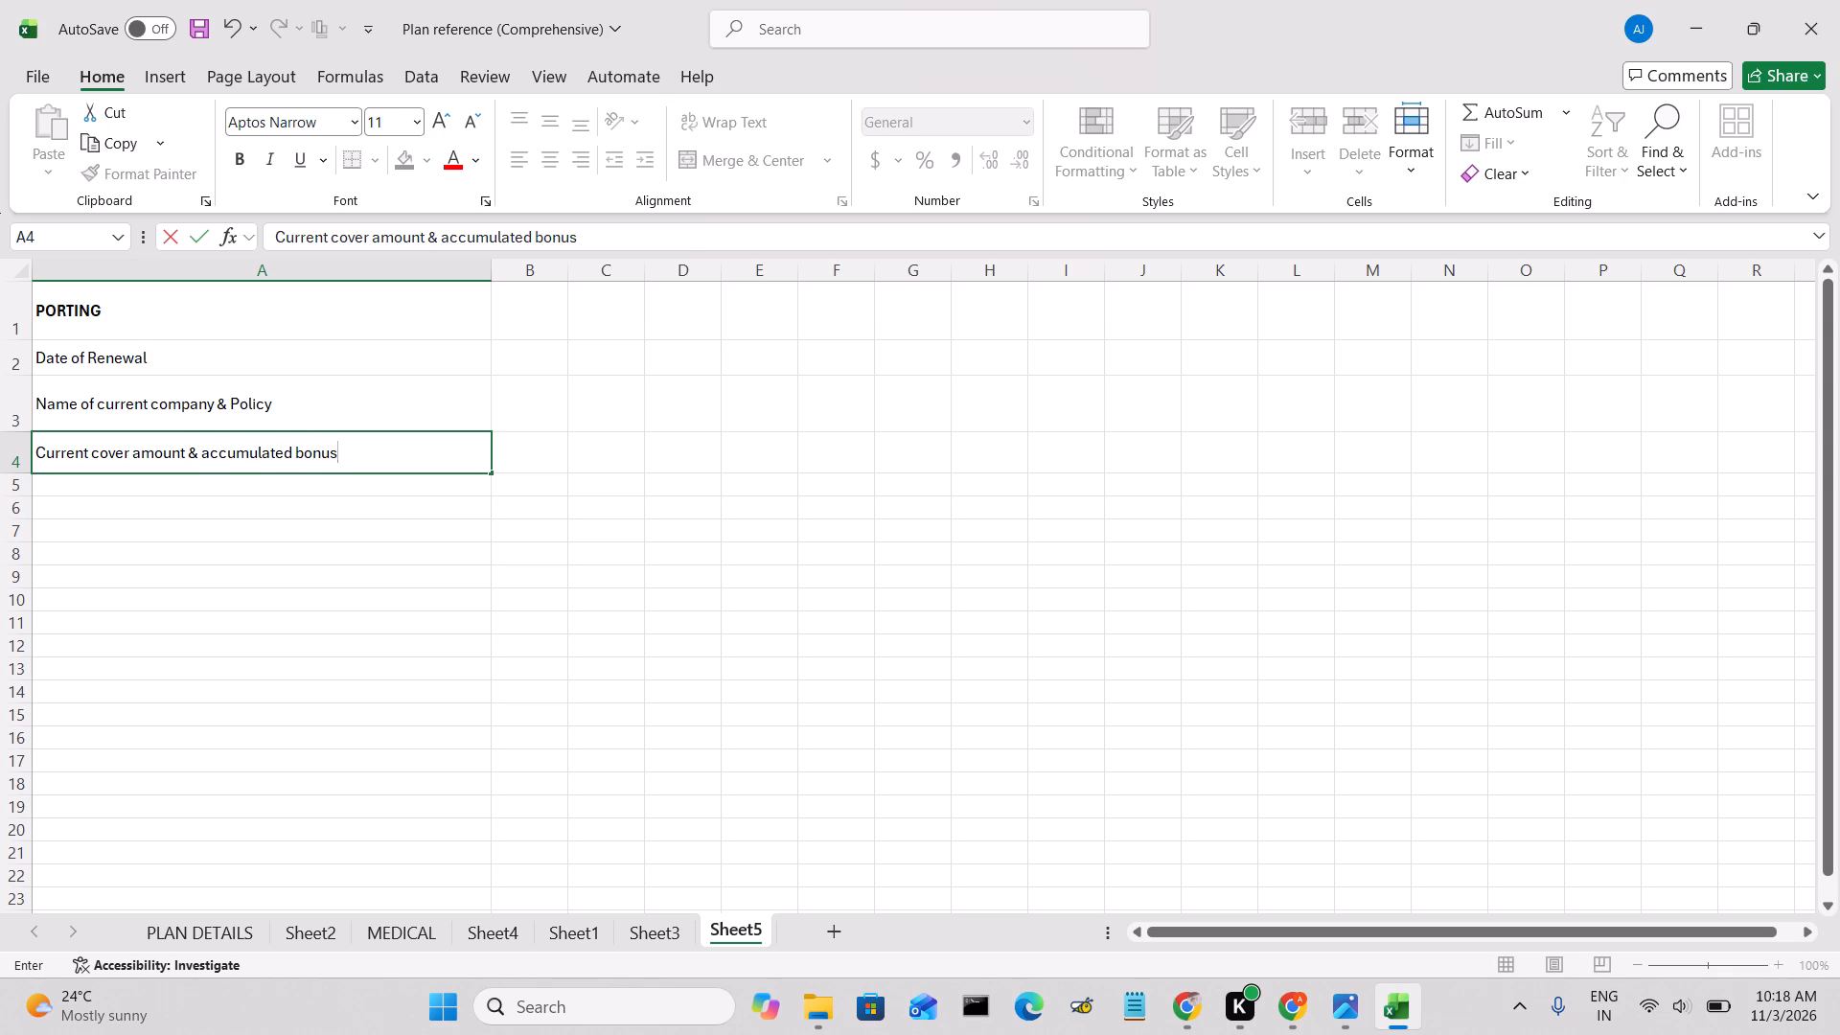
Check the reference screenshot, make row 5 about one and a half times as tall and enter Date of Inception in cell A5.
{"action": "left_click", "coordinate": [1337, 1004]}
{"action": "left_click", "coordinate": [1337, 1004]}
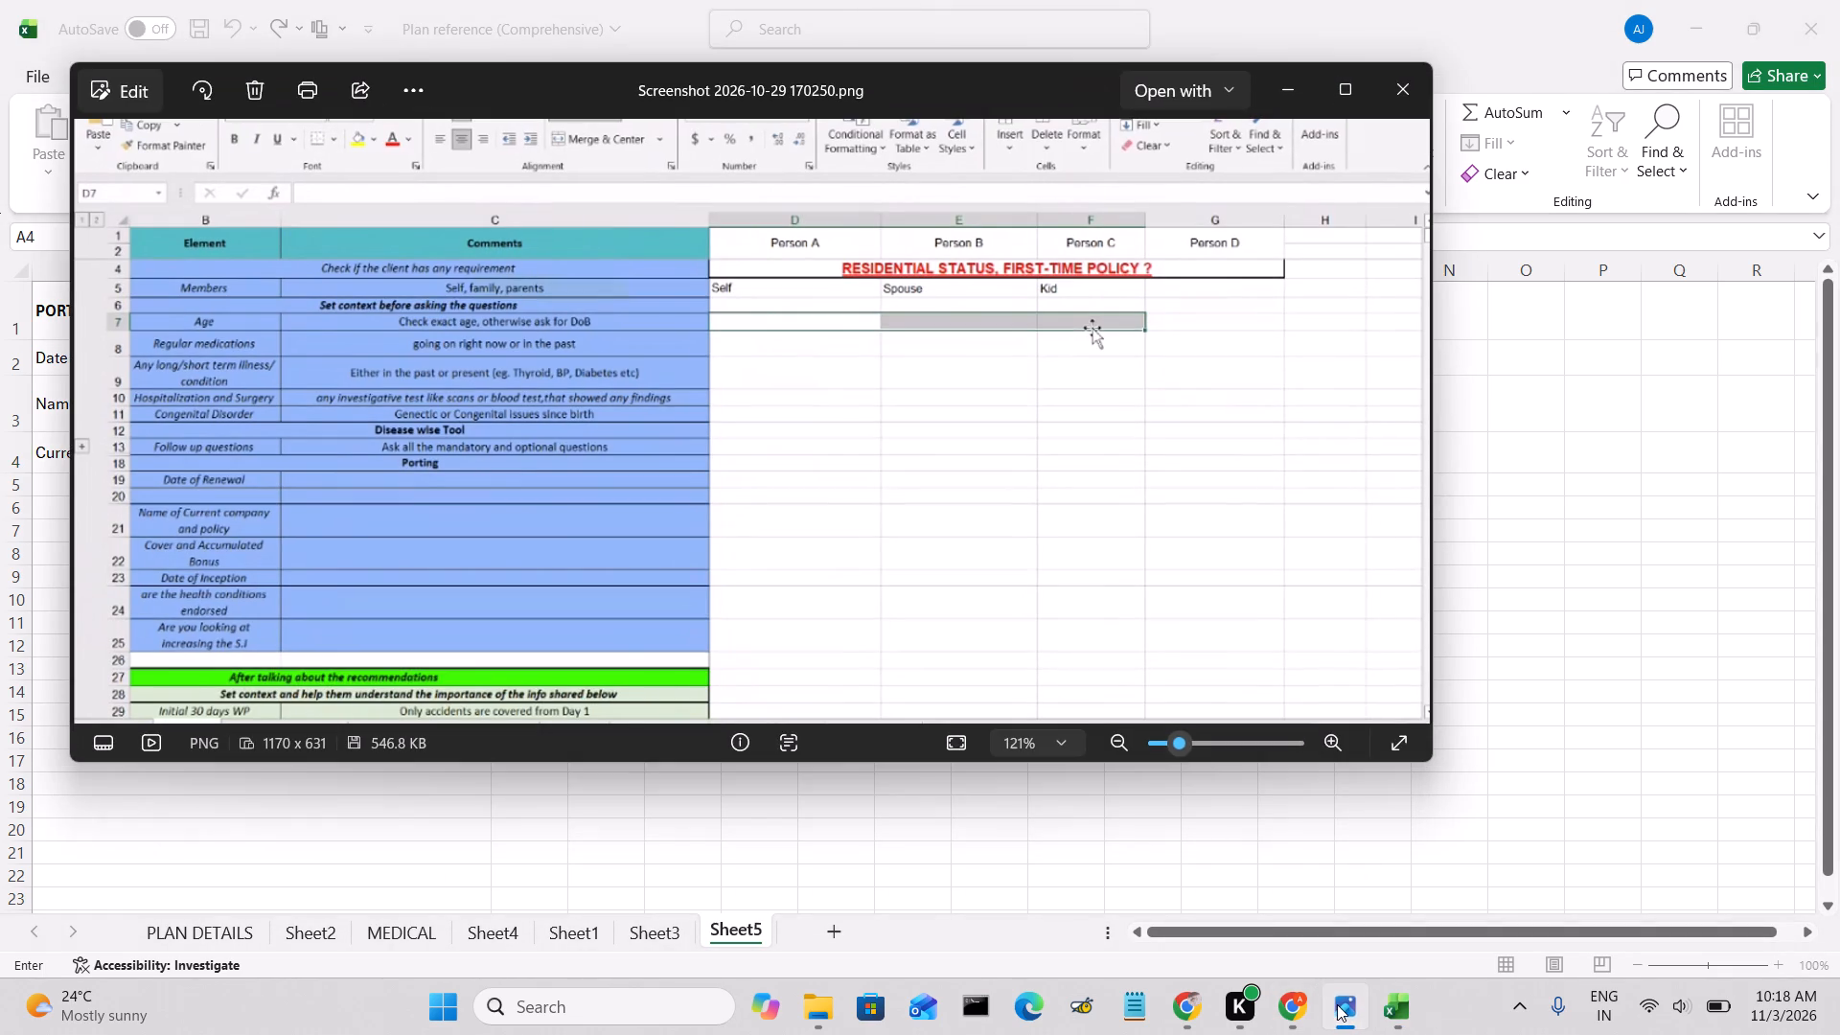
{"action": "left_click", "coordinate": [265, 494]}
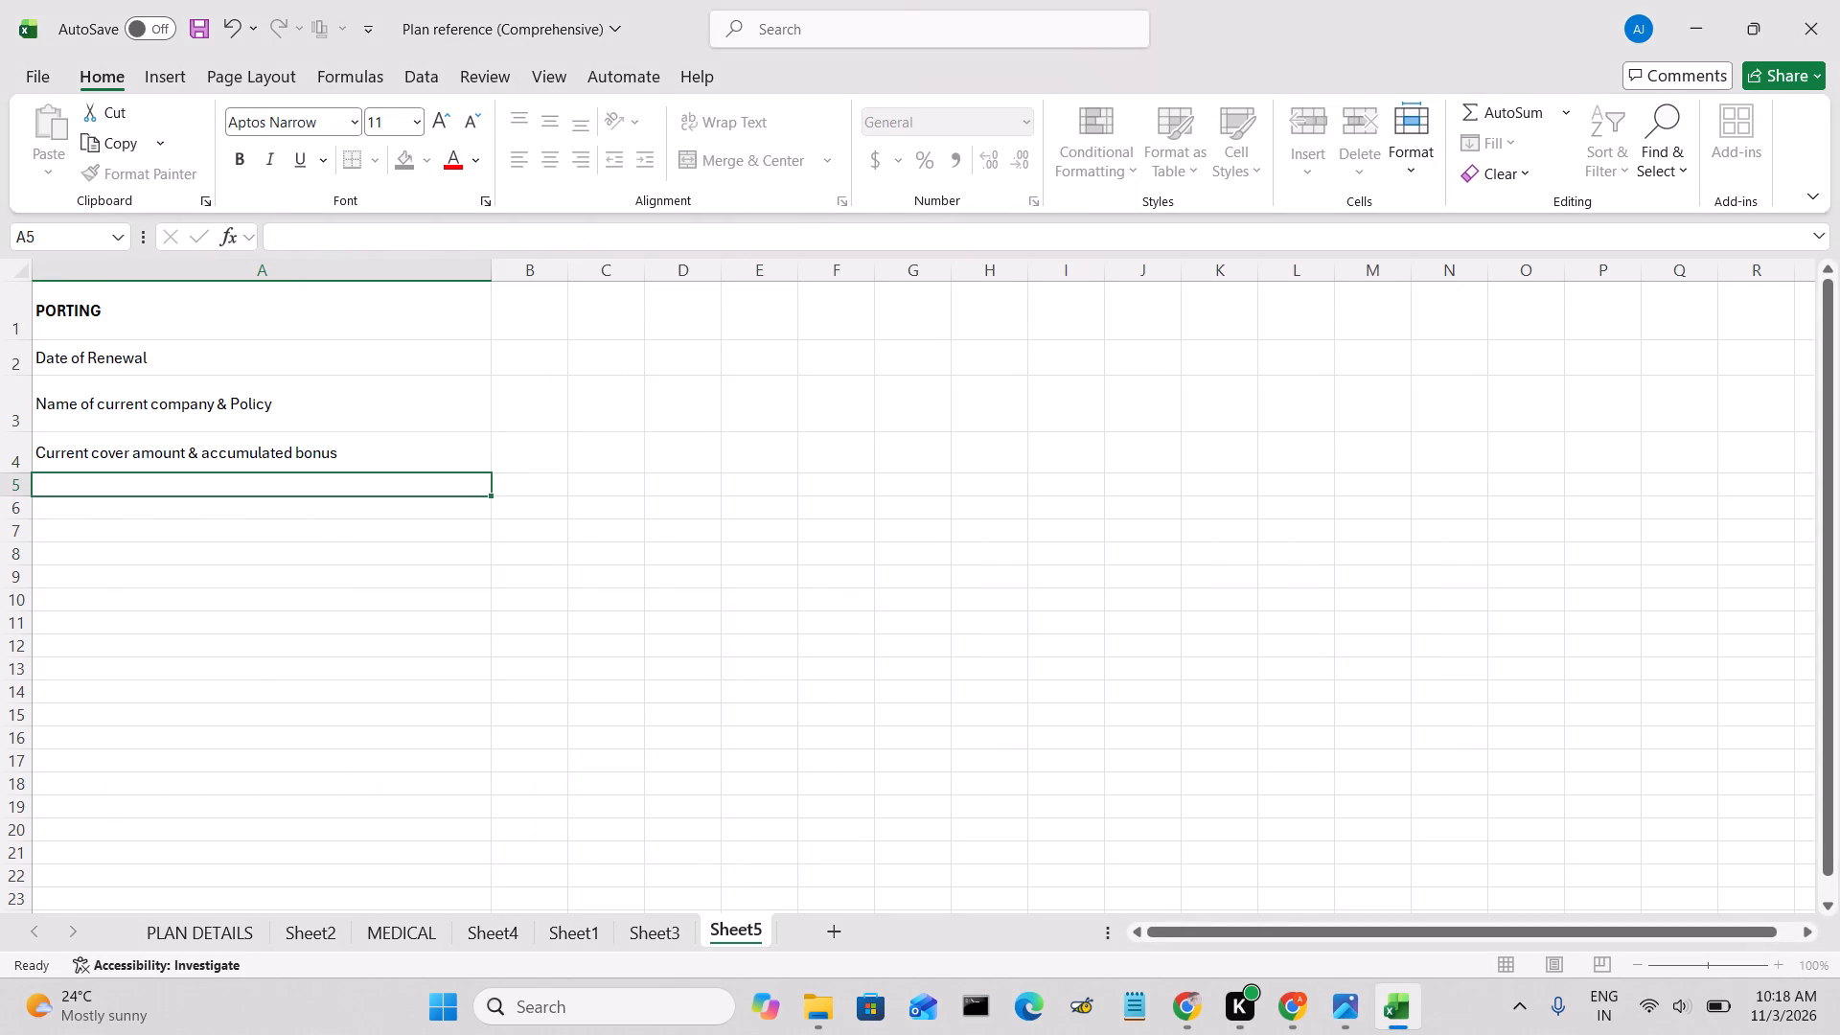
{"action": "left_click_drag", "start_coordinate": [22, 494], "coordinate": [27, 505]}
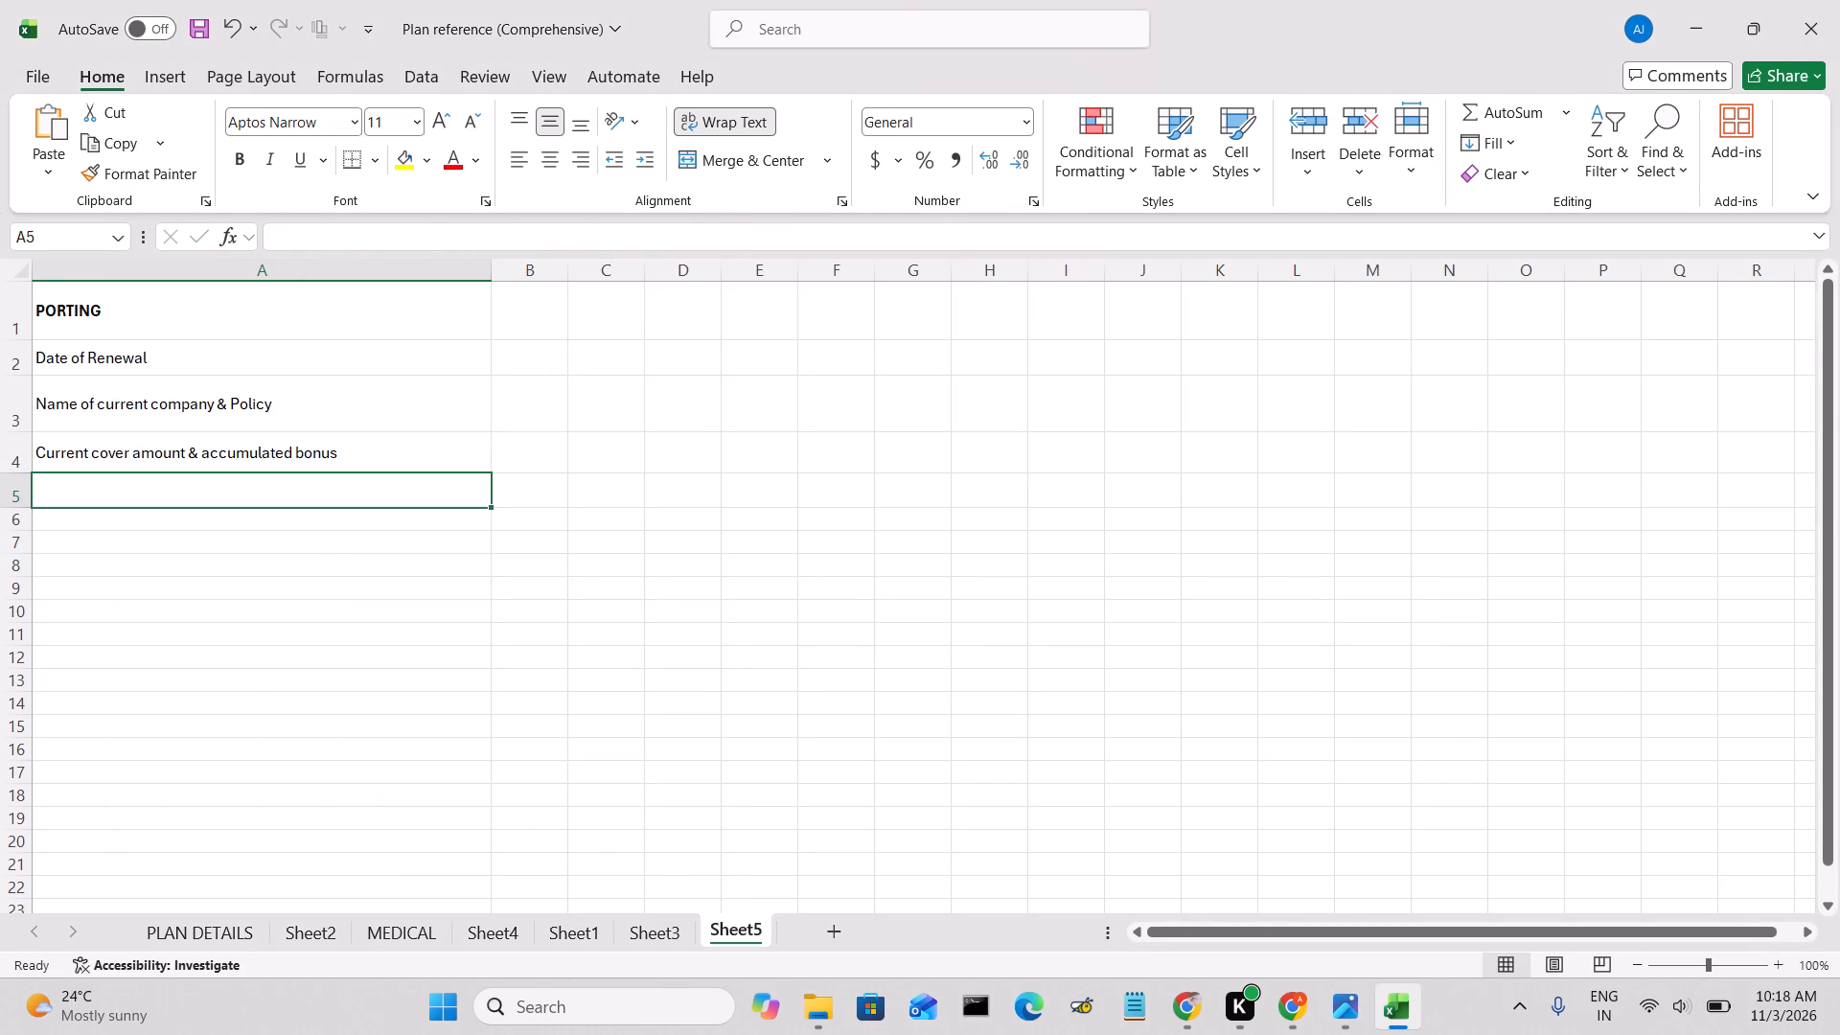
{"action": "left_click", "coordinate": [117, 495]}
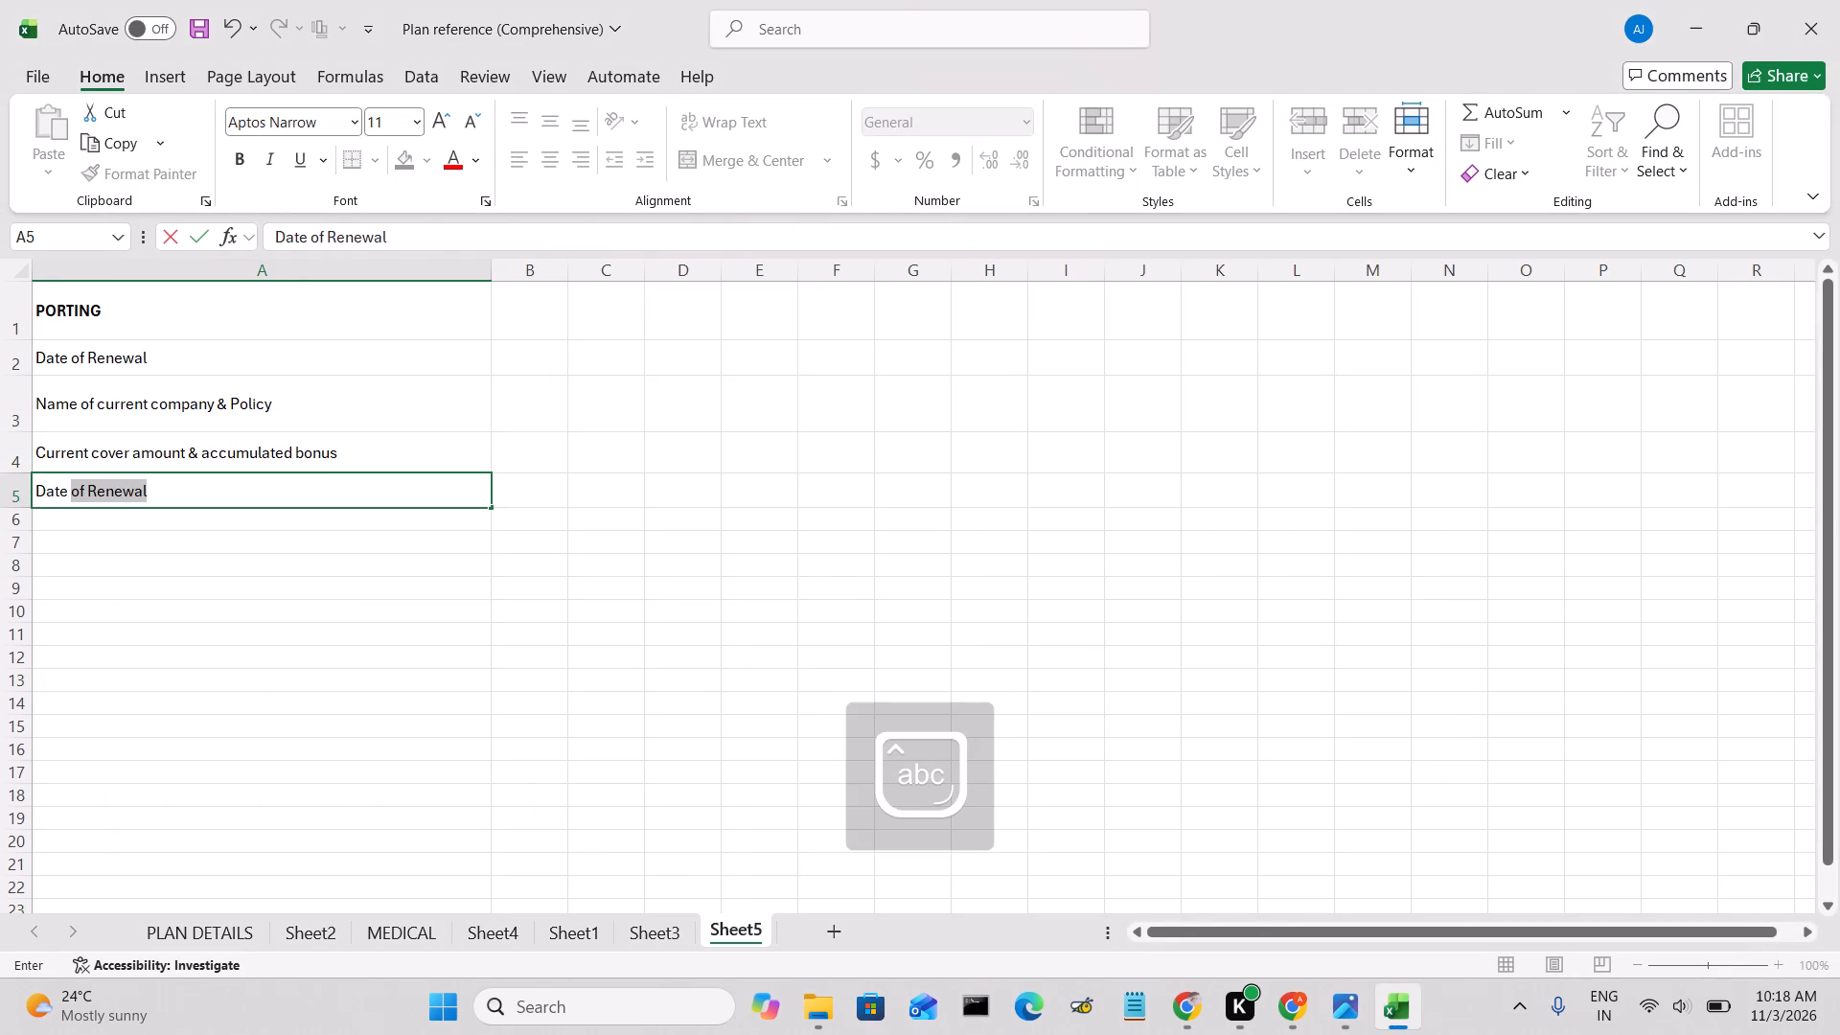
{"action": "type", "text": "of"}
{"action": "key", "text": "space"}
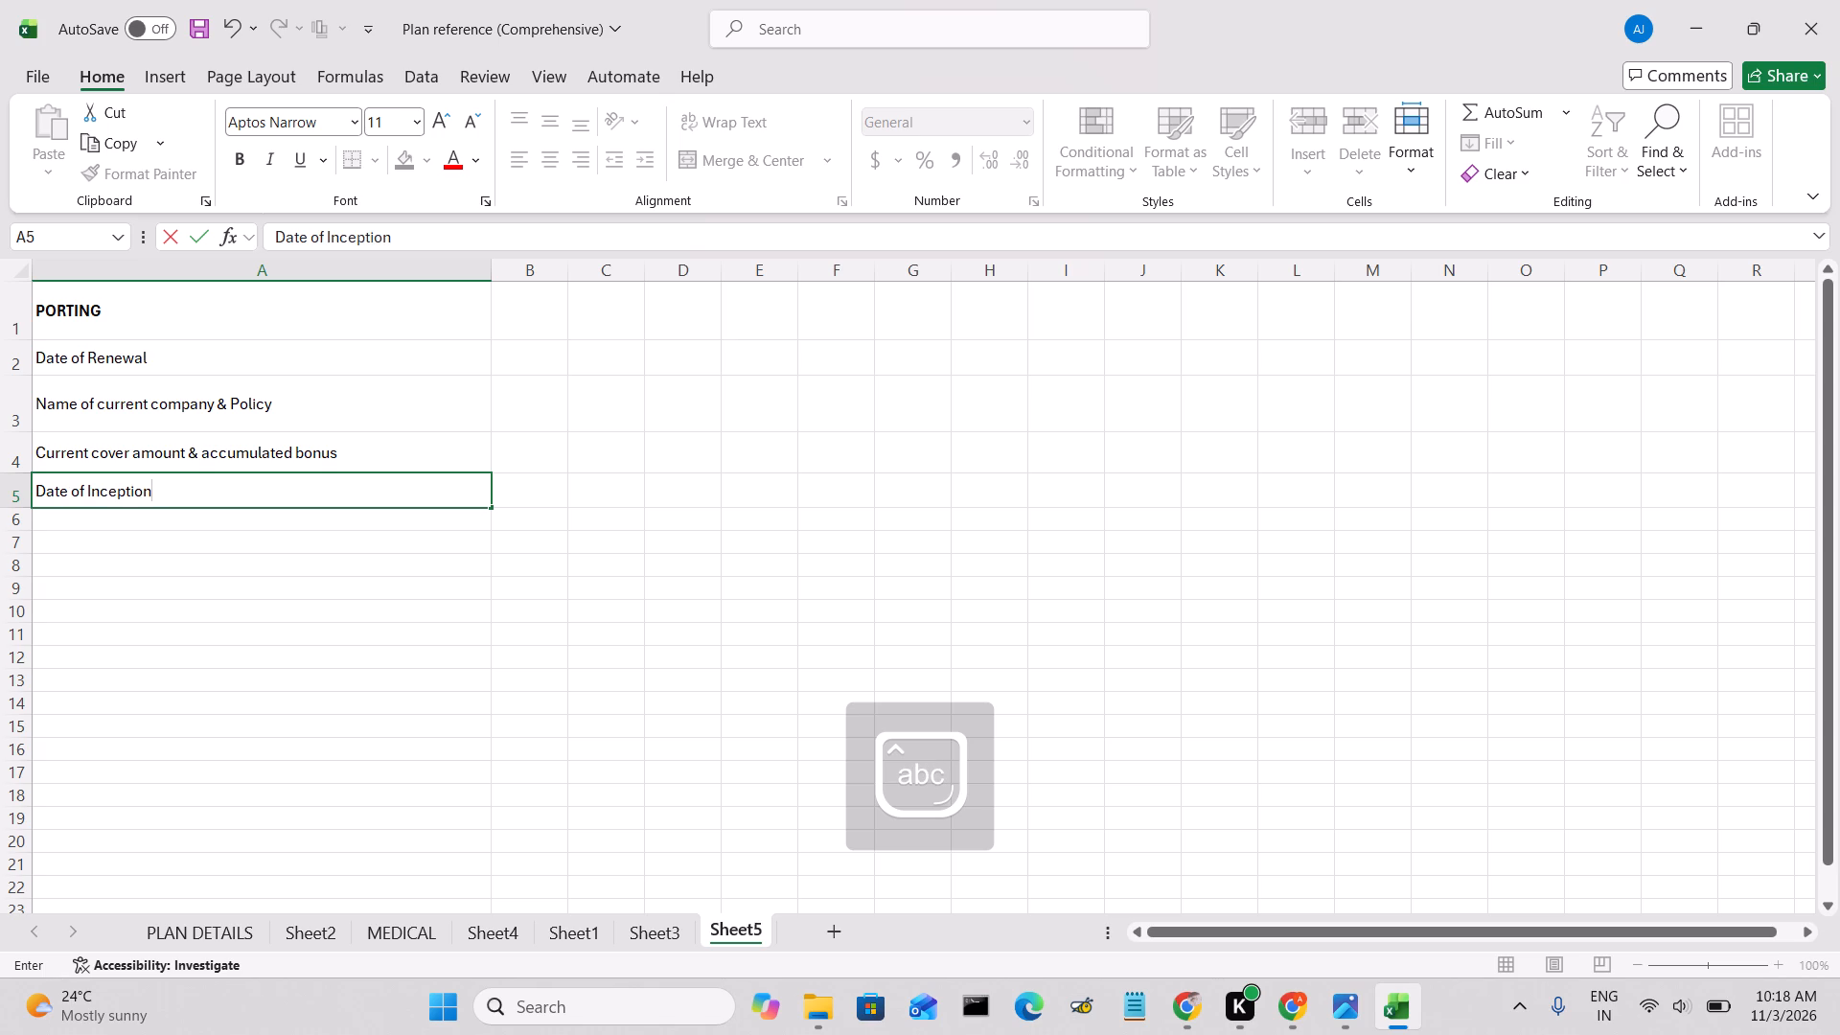
Check the reference screenshot, make row 6 about twice as tall and enter "Conduct medical profiling ( Are they all endorsed)" in cell A6.
{"action": "left_click", "coordinate": [1341, 1011]}
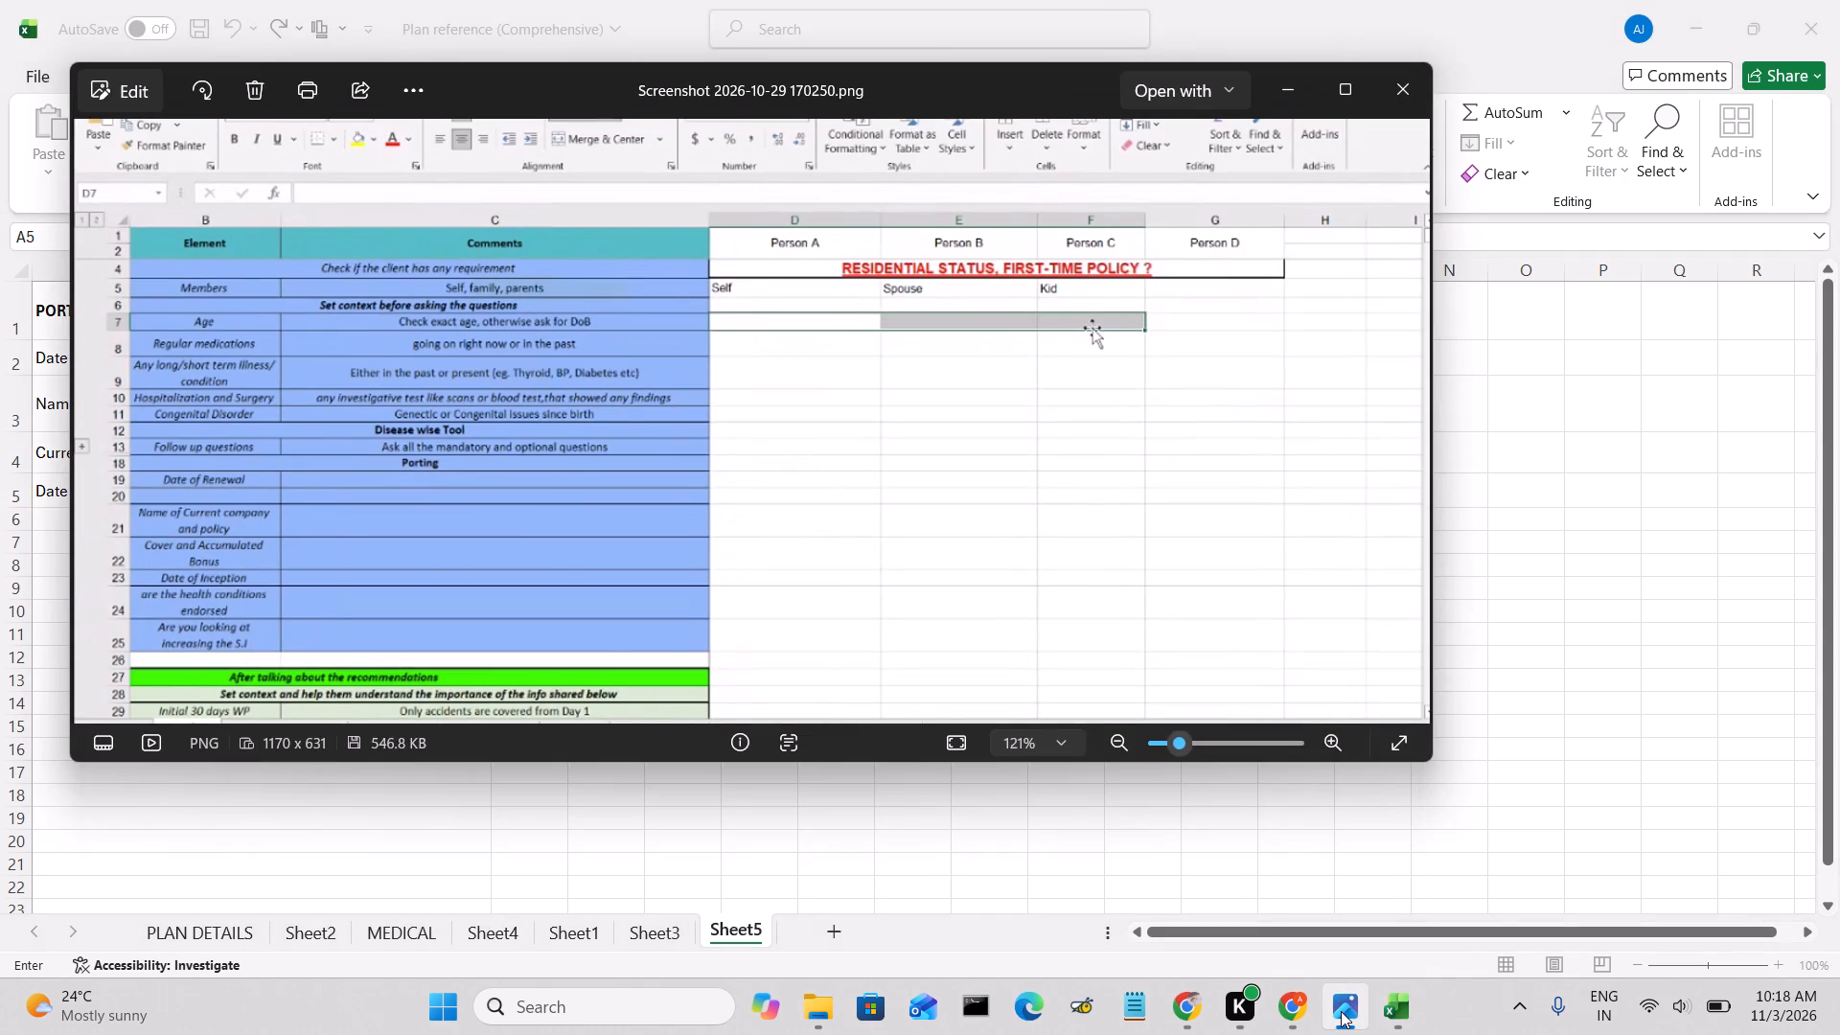
{"action": "left_click", "coordinate": [1341, 1011]}
{"action": "left_click", "coordinate": [104, 520]}
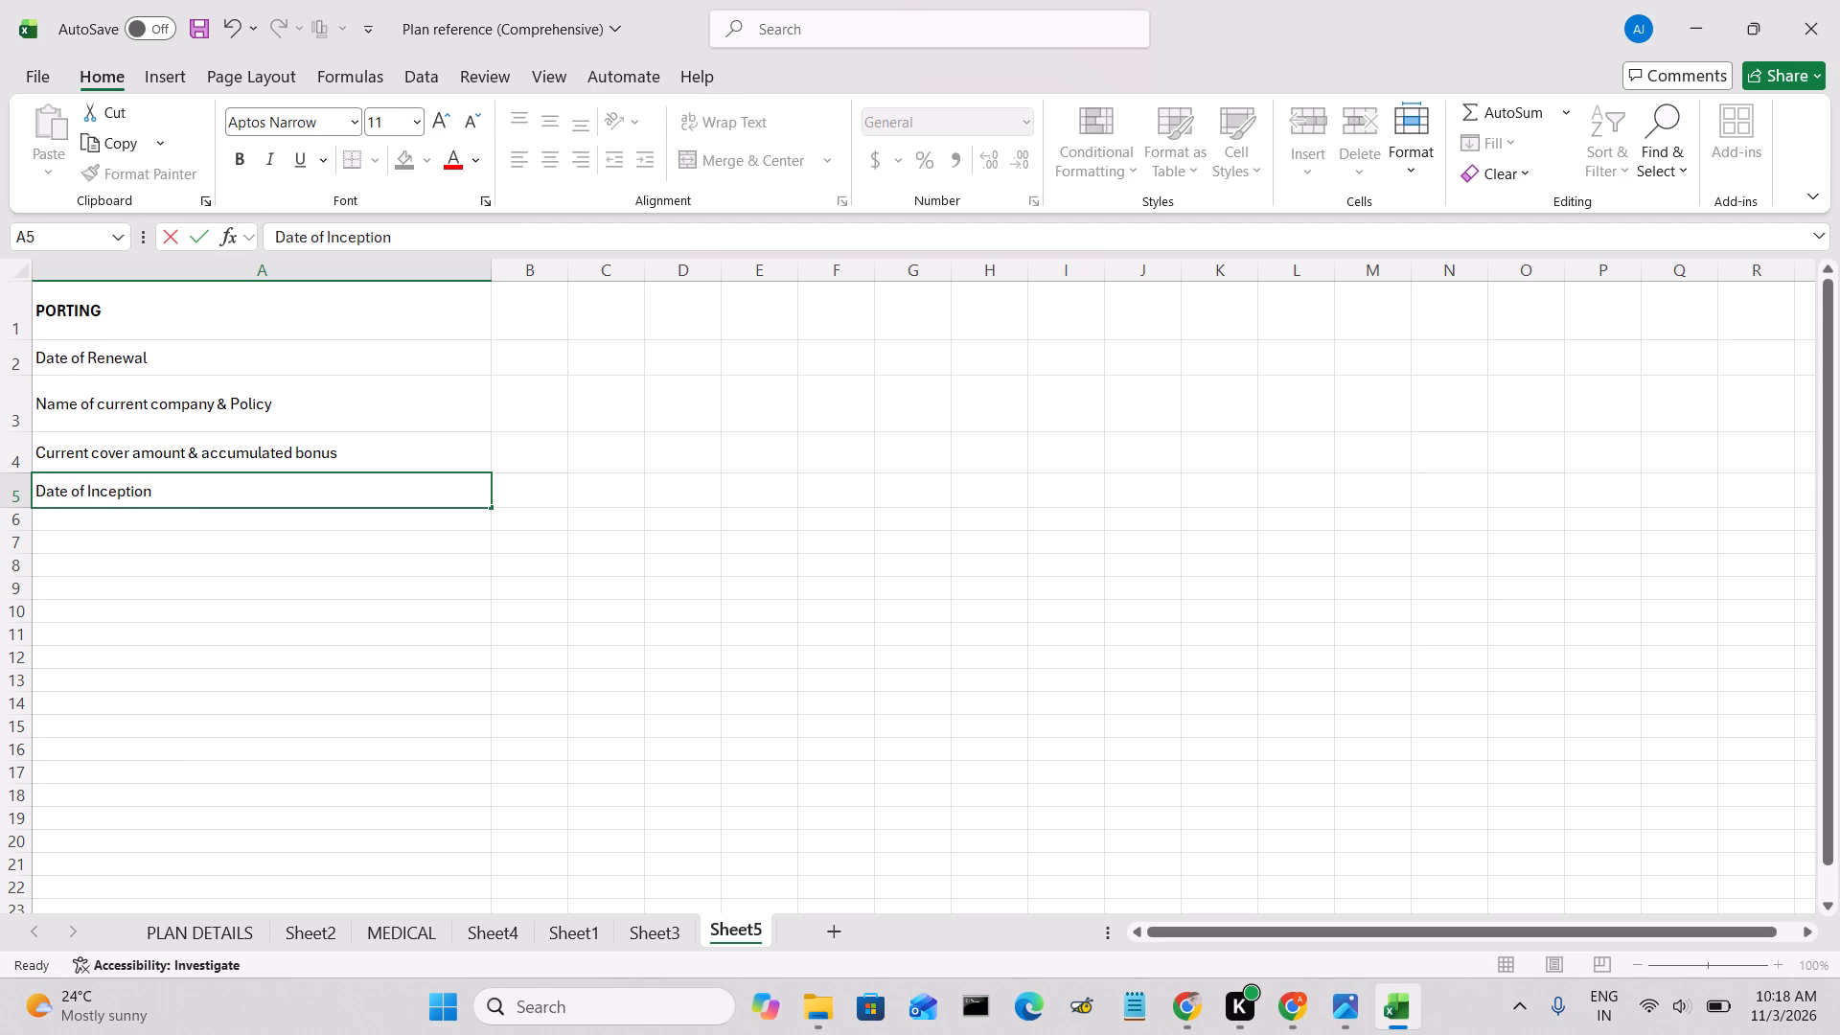
{"action": "left_click_drag", "start_coordinate": [25, 530], "coordinate": [27, 550]}
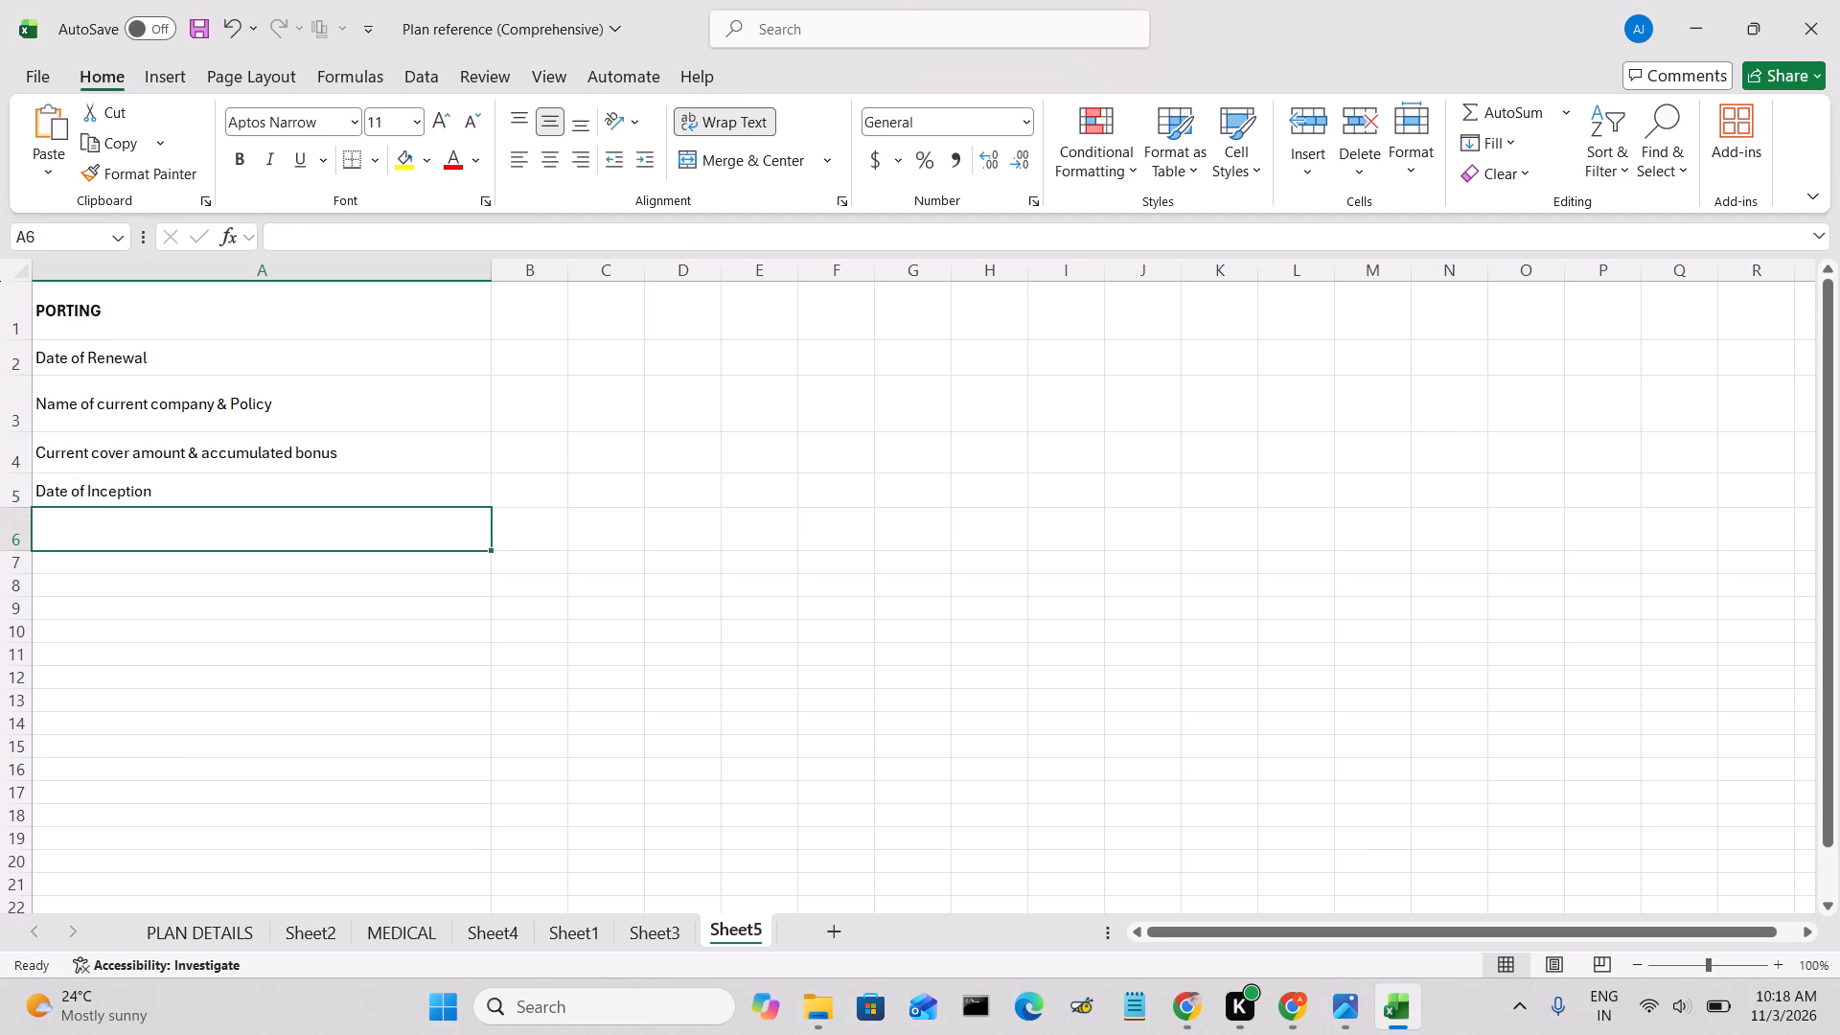
{"action": "double_click", "coordinate": [136, 533]}
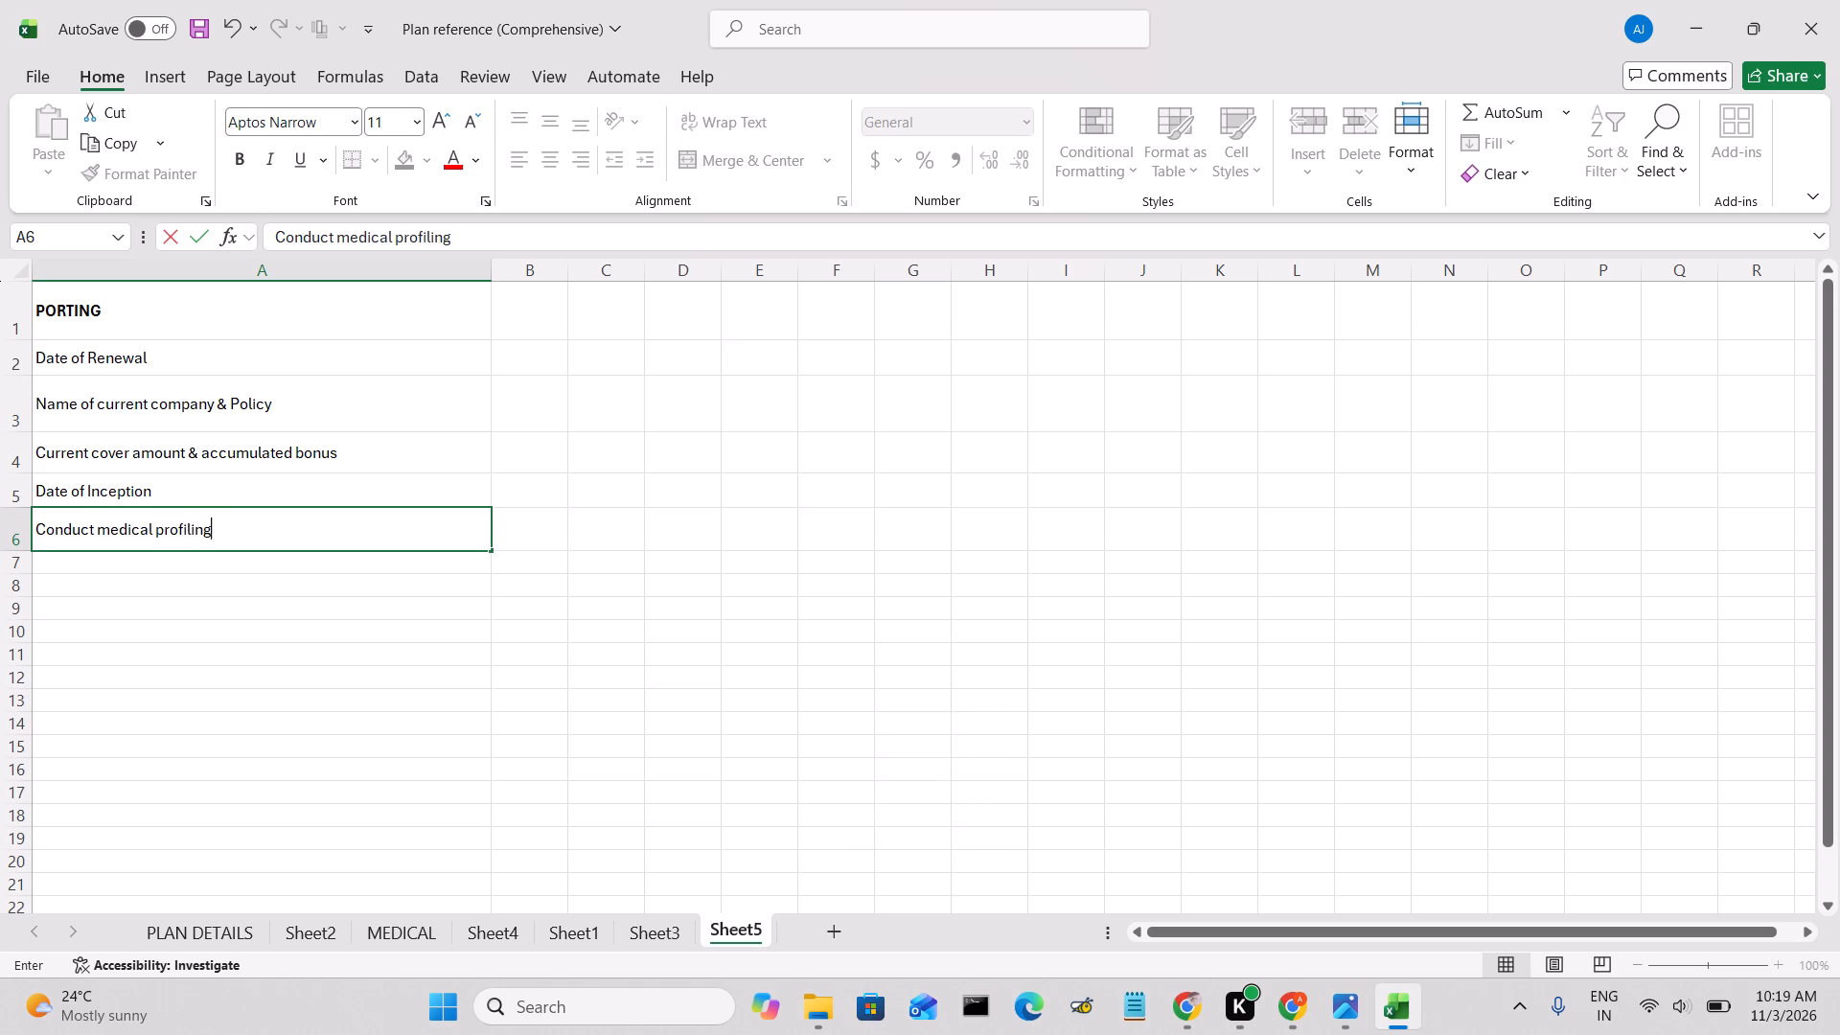
{"action": "type", "text": "("}
{"action": "key", "text": "space"}
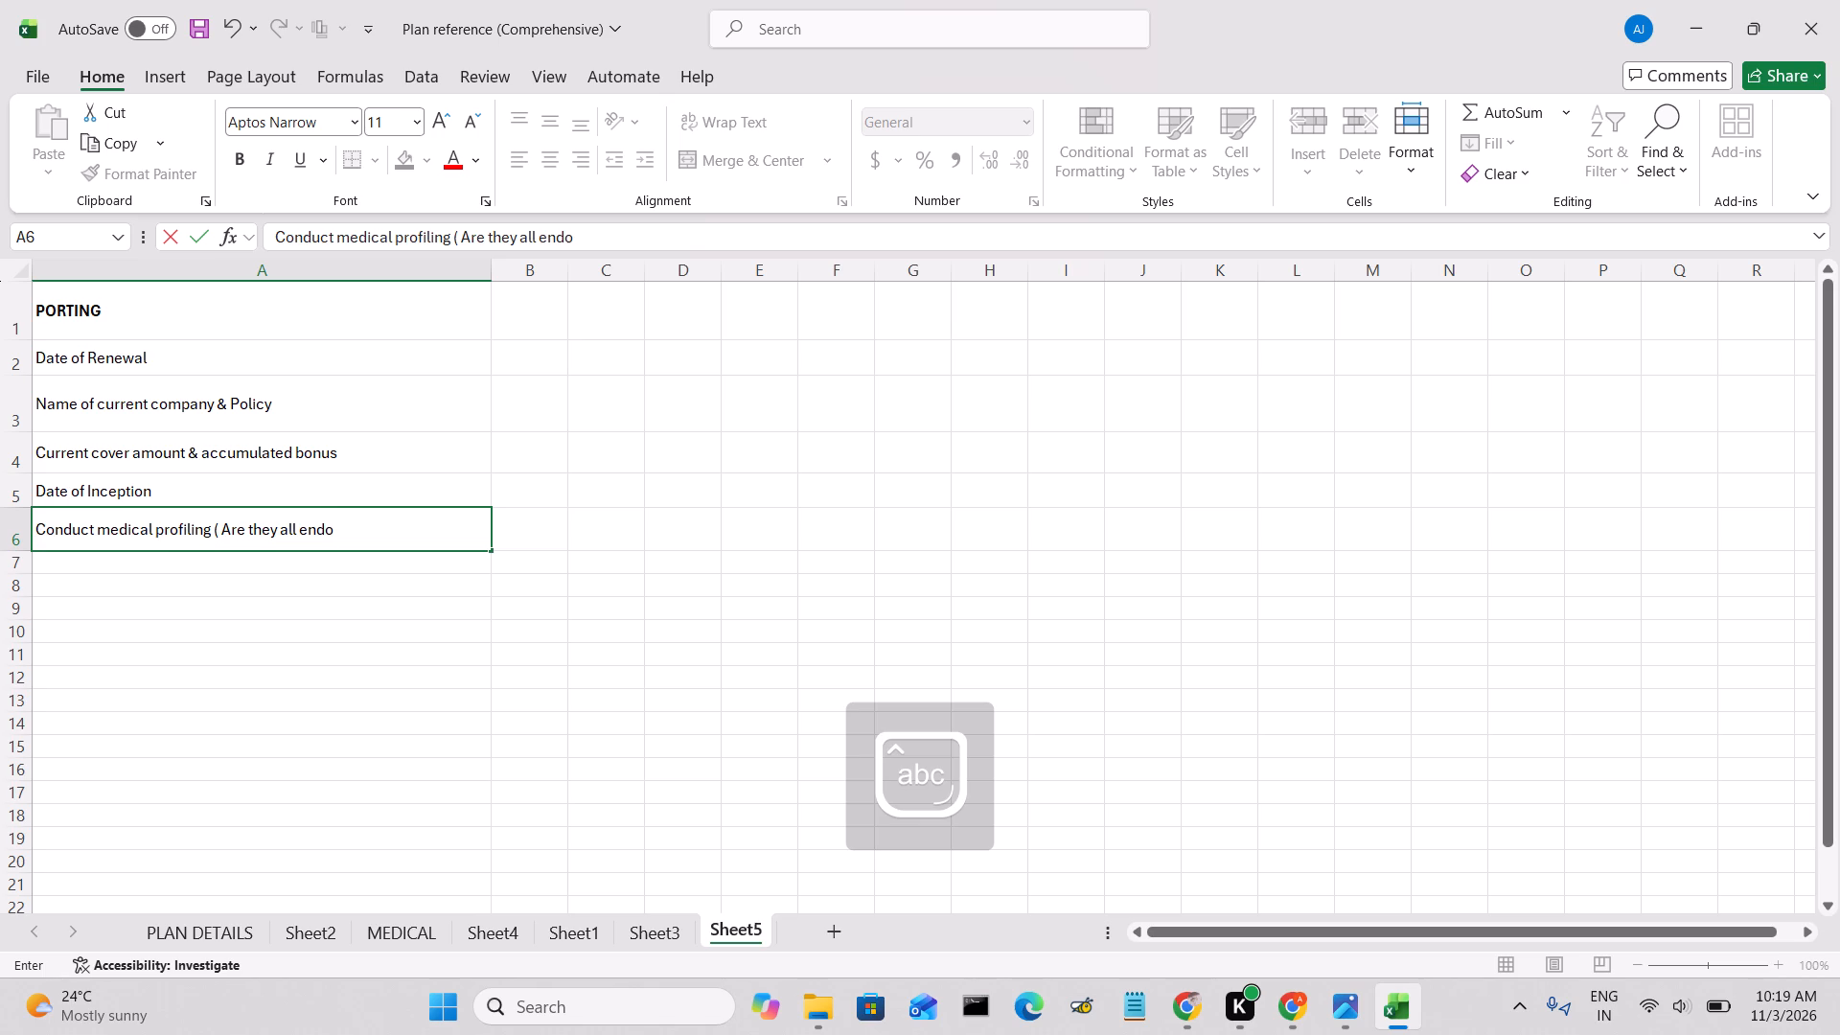
{"action": "key", "text": "shift+parenright"}
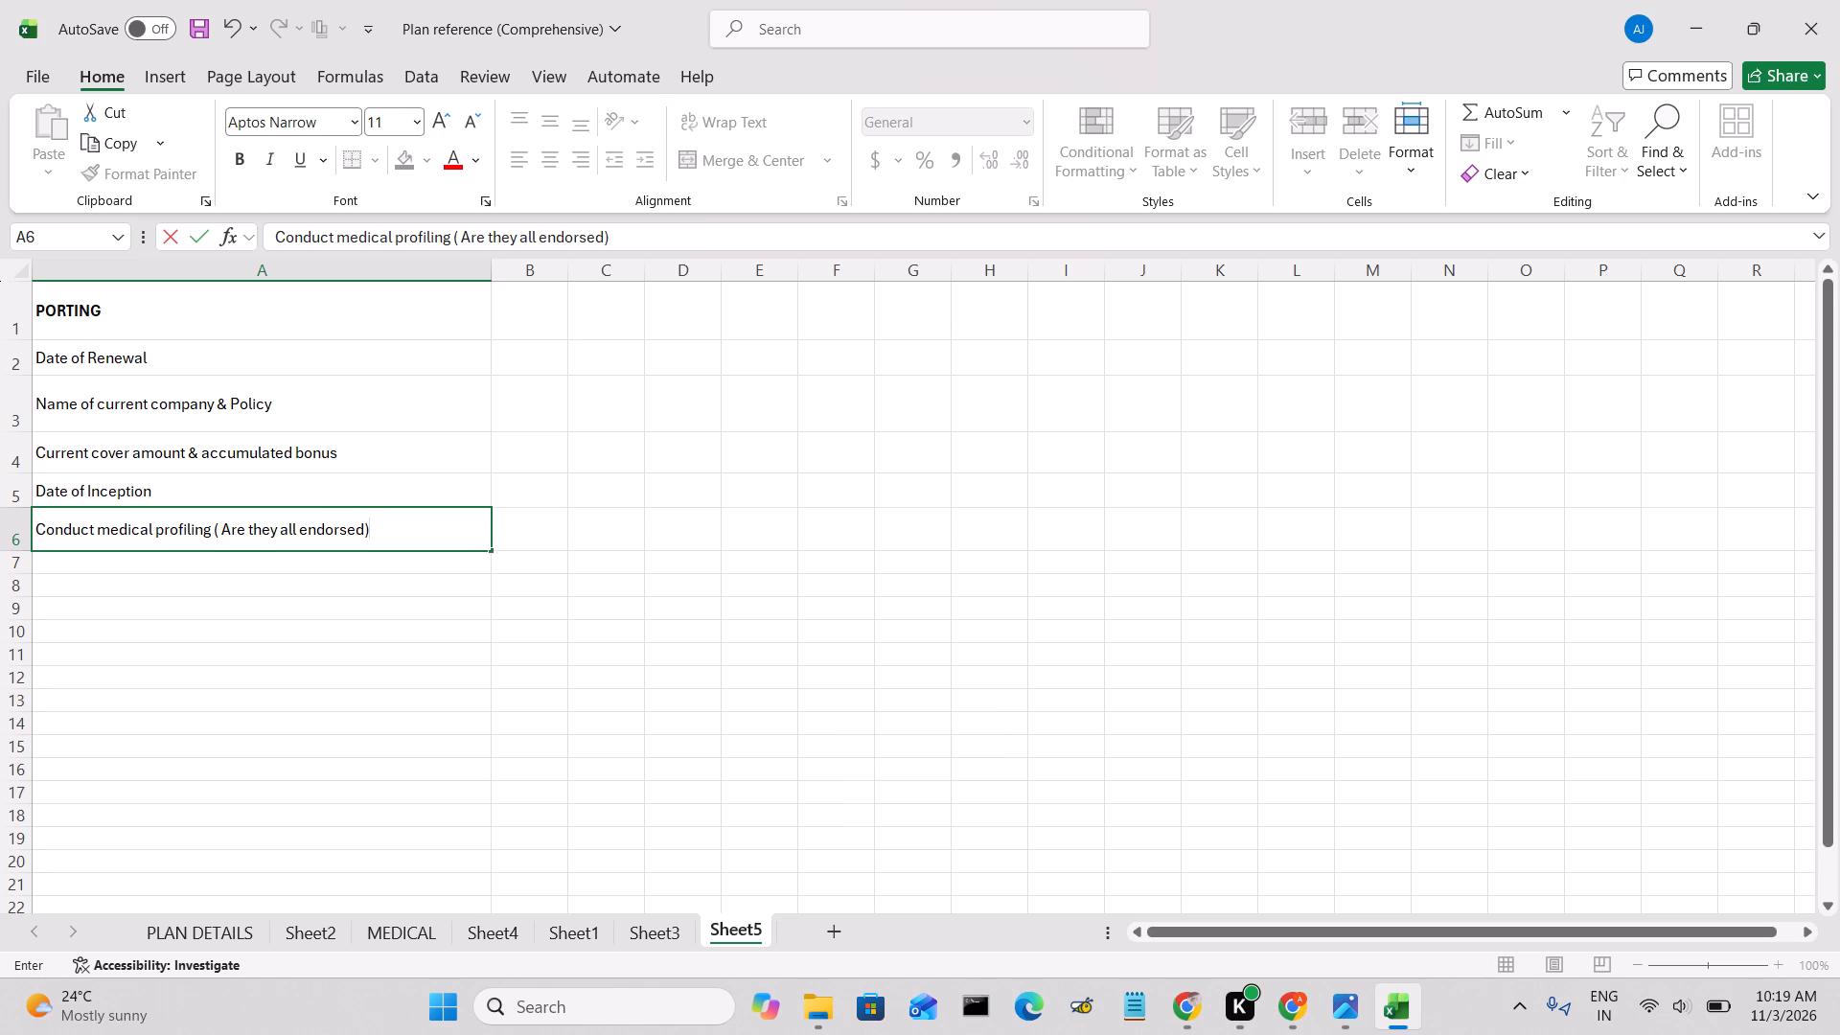
Check the reference screenshot, make row 7 about twice as tall and enter "Are you looking at increasing the S.I" in cell A7.
{"action": "left_click", "coordinate": [1345, 1015]}
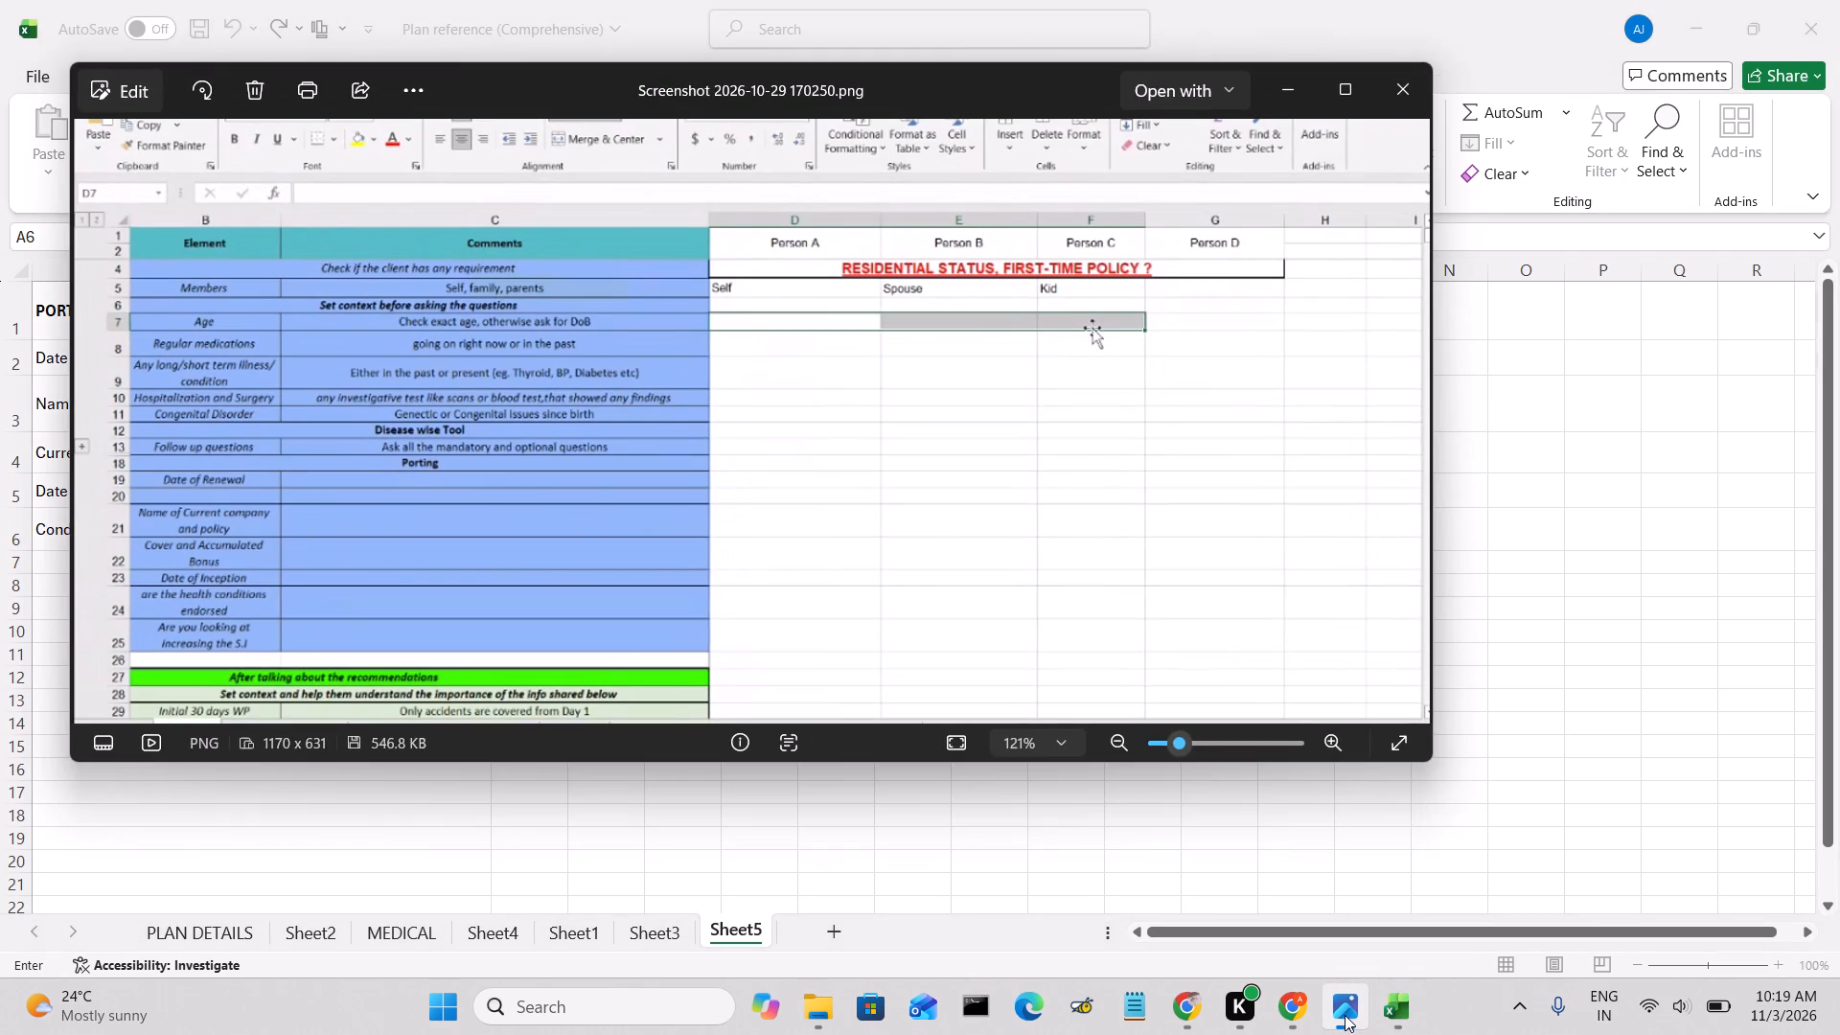
{"action": "left_click", "coordinate": [1345, 1015]}
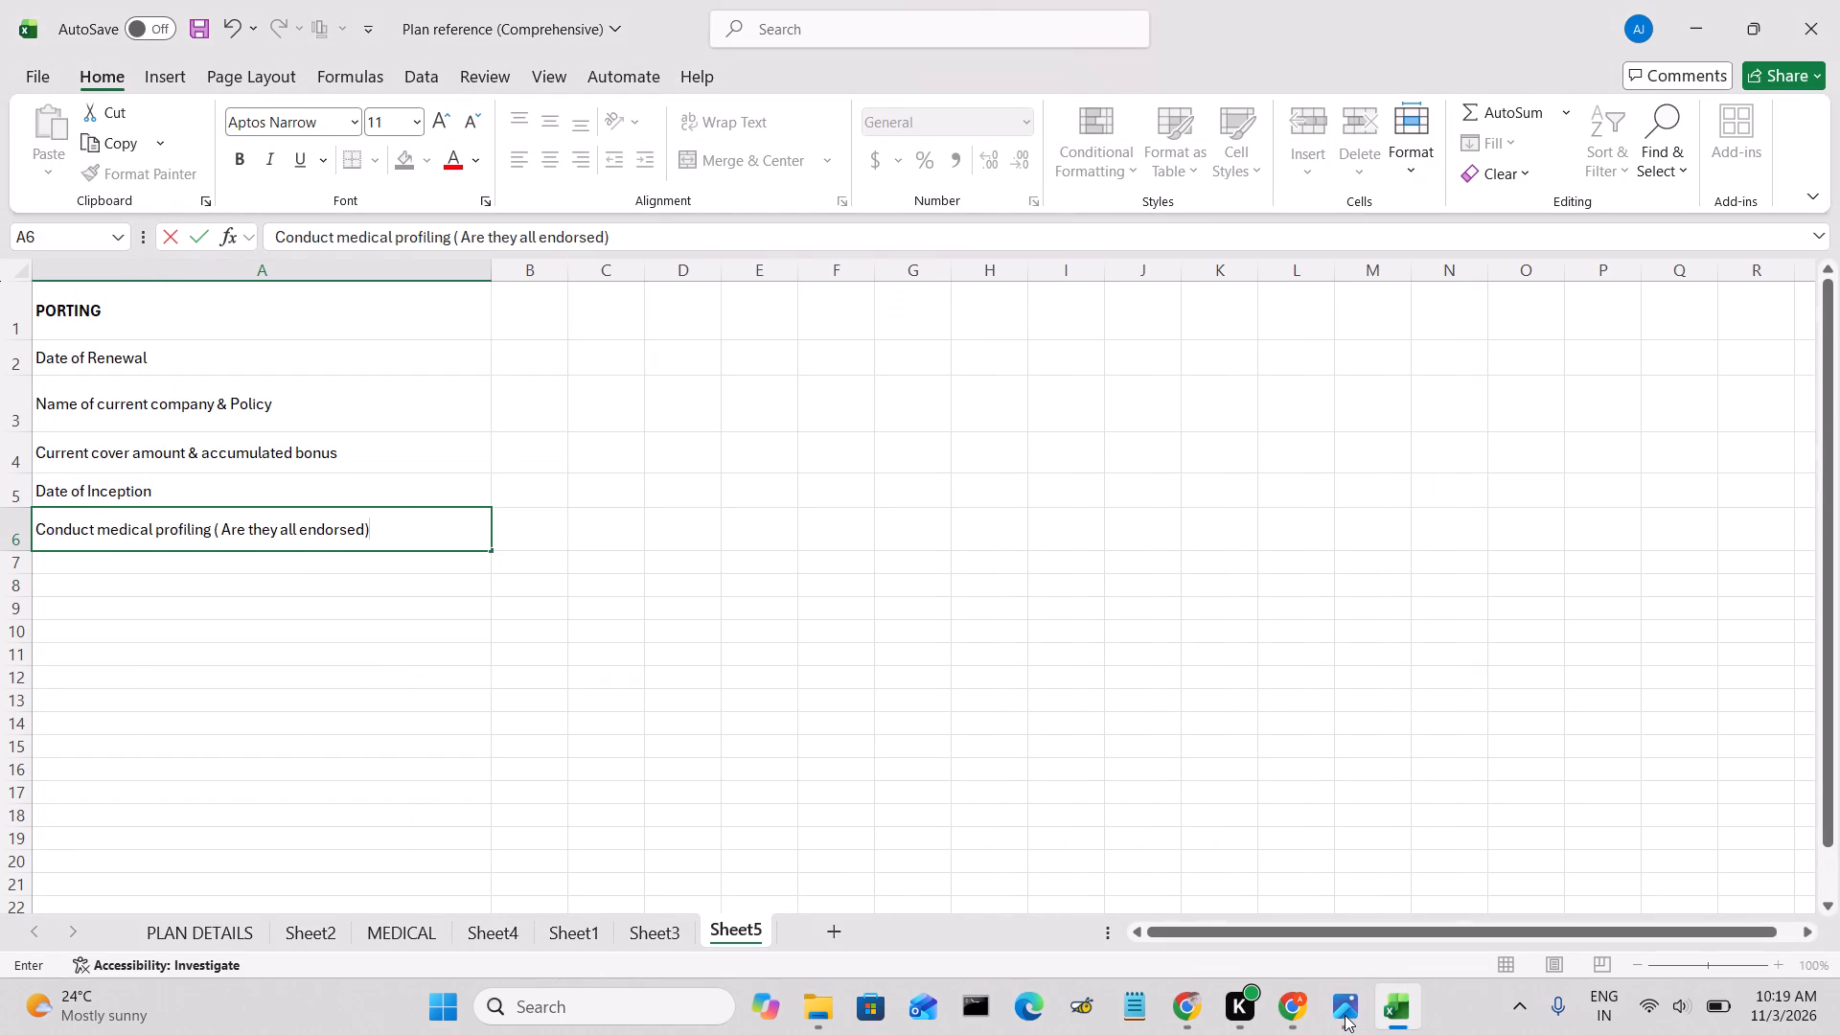
{"action": "left_click", "coordinate": [322, 559]}
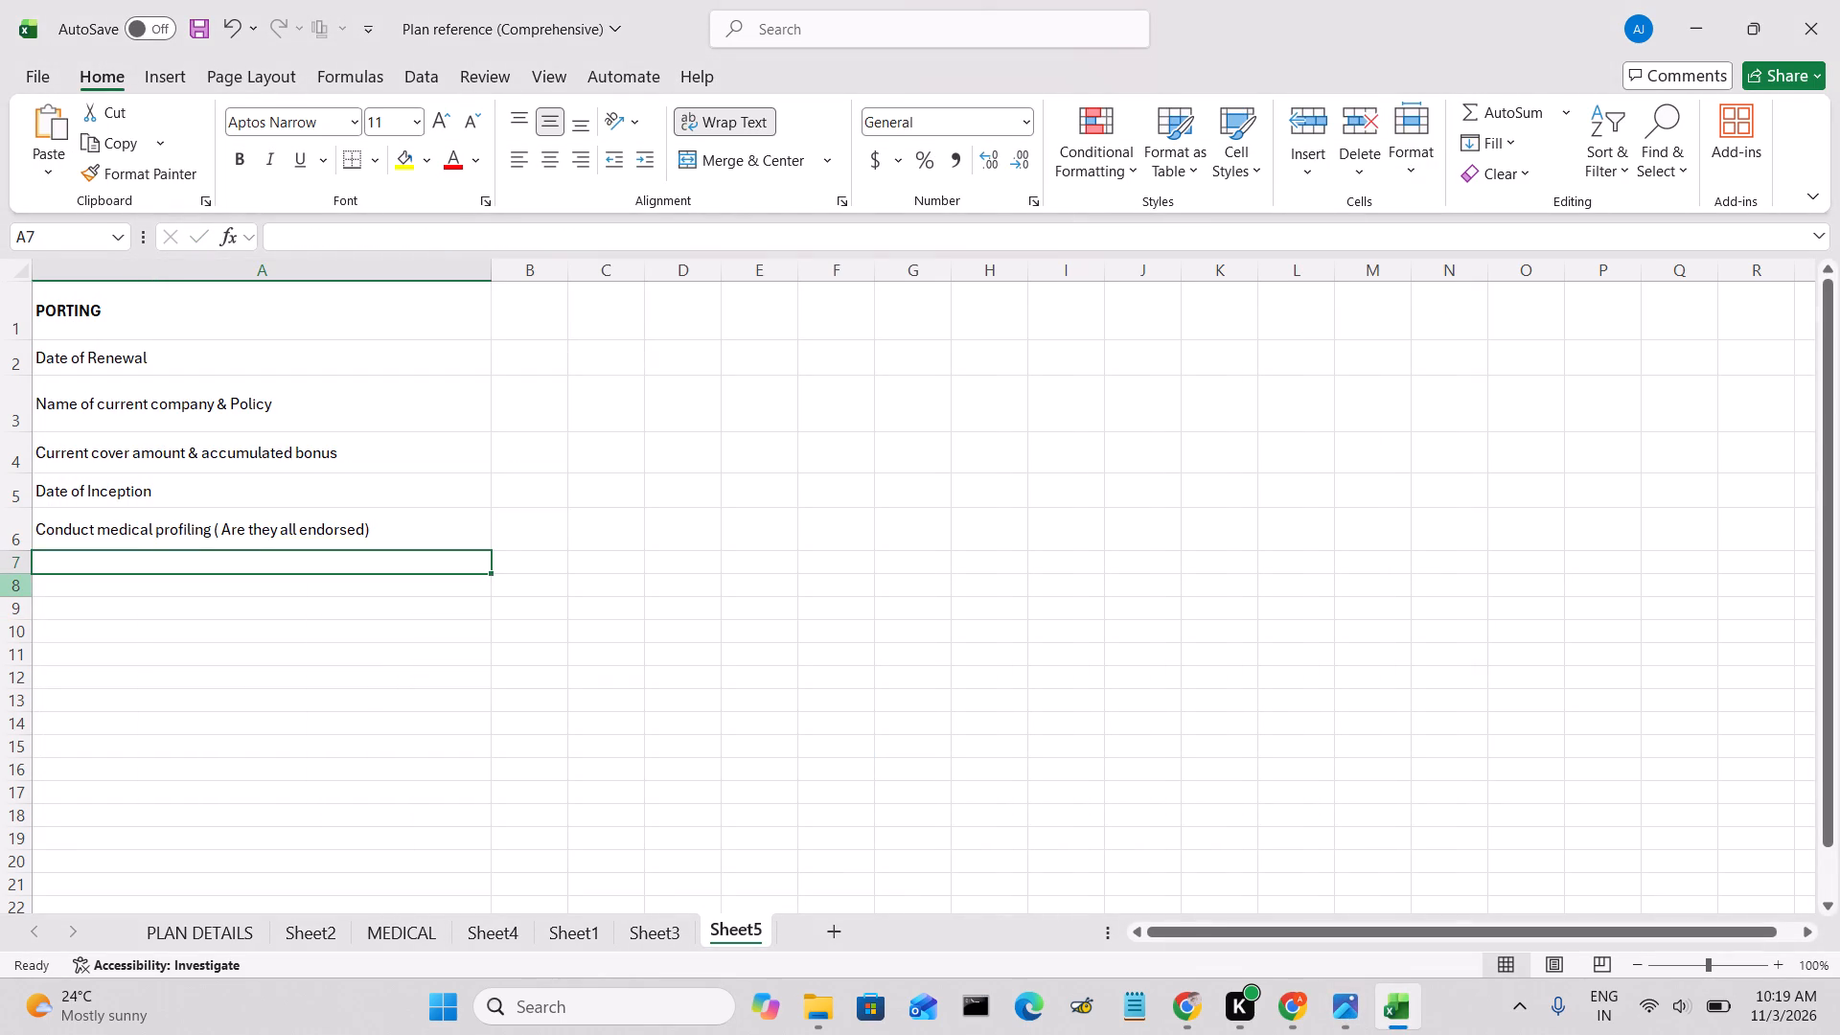
{"action": "left_click_drag", "start_coordinate": [19, 570], "coordinate": [24, 595]}
{"action": "double_click", "coordinate": [101, 588]}
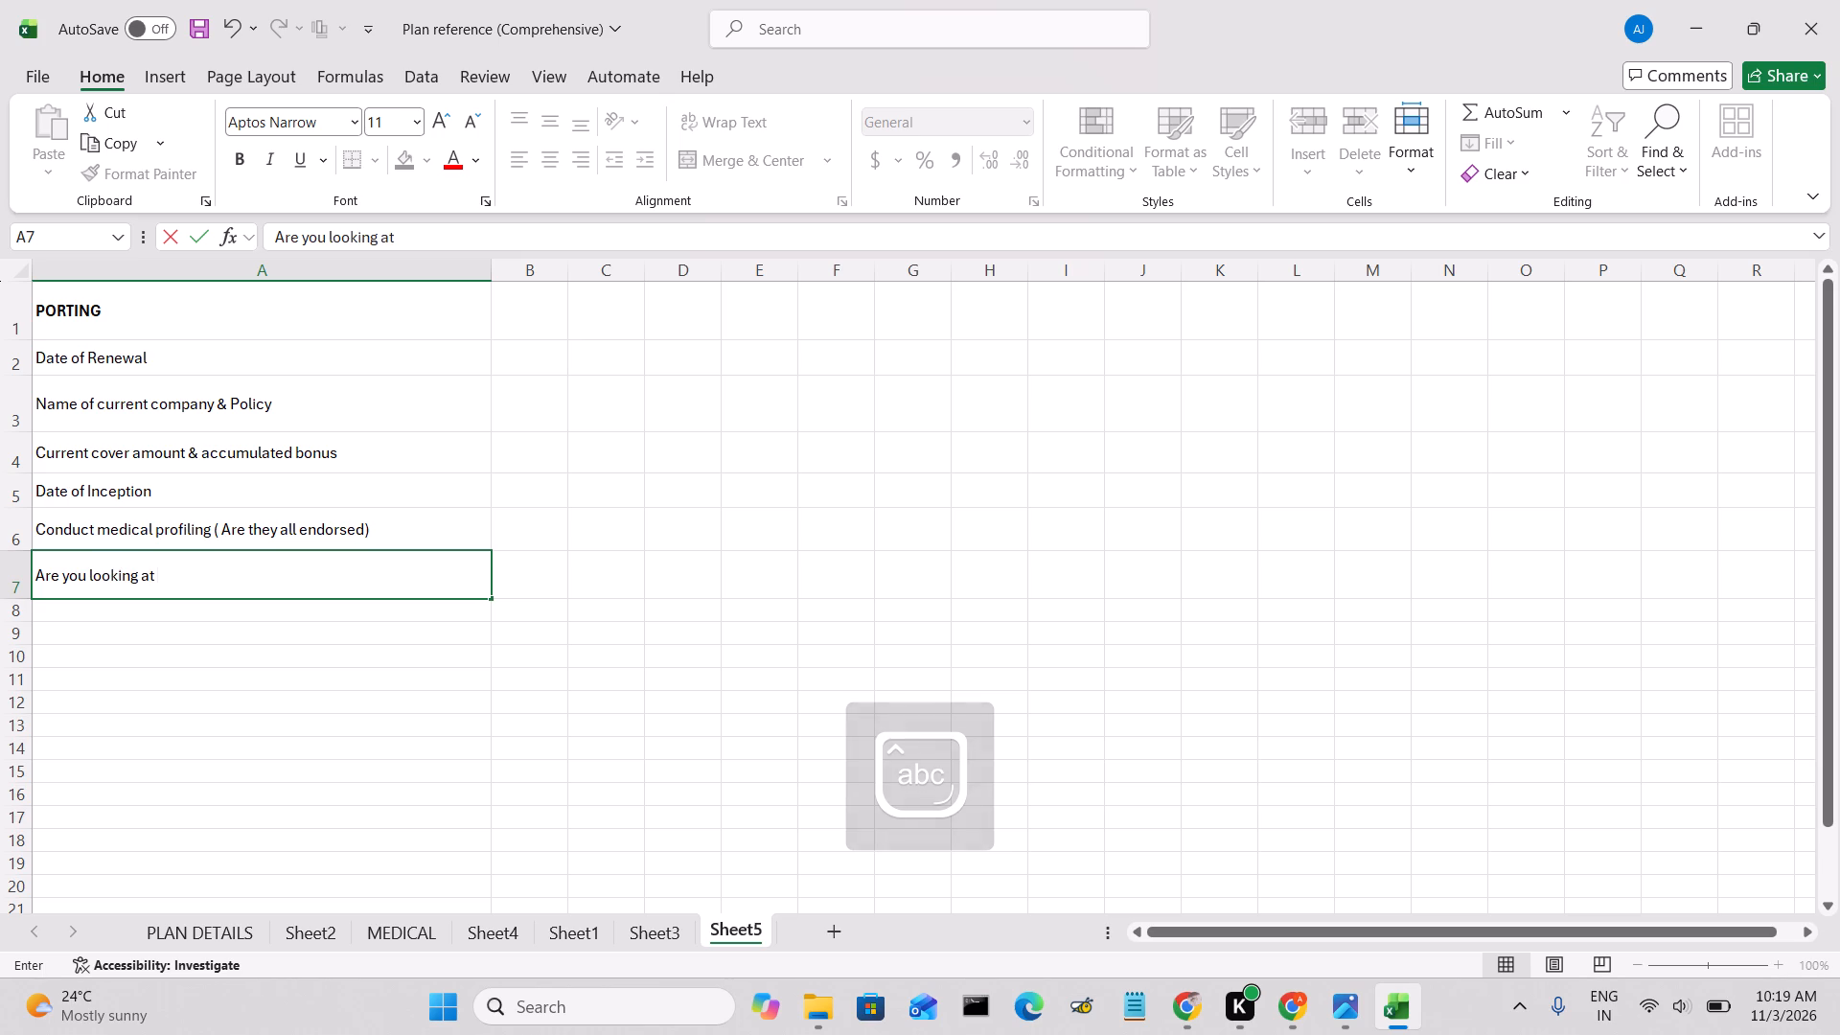
{"action": "type", "text": "asing the"}
{"action": "key", "text": "space"}
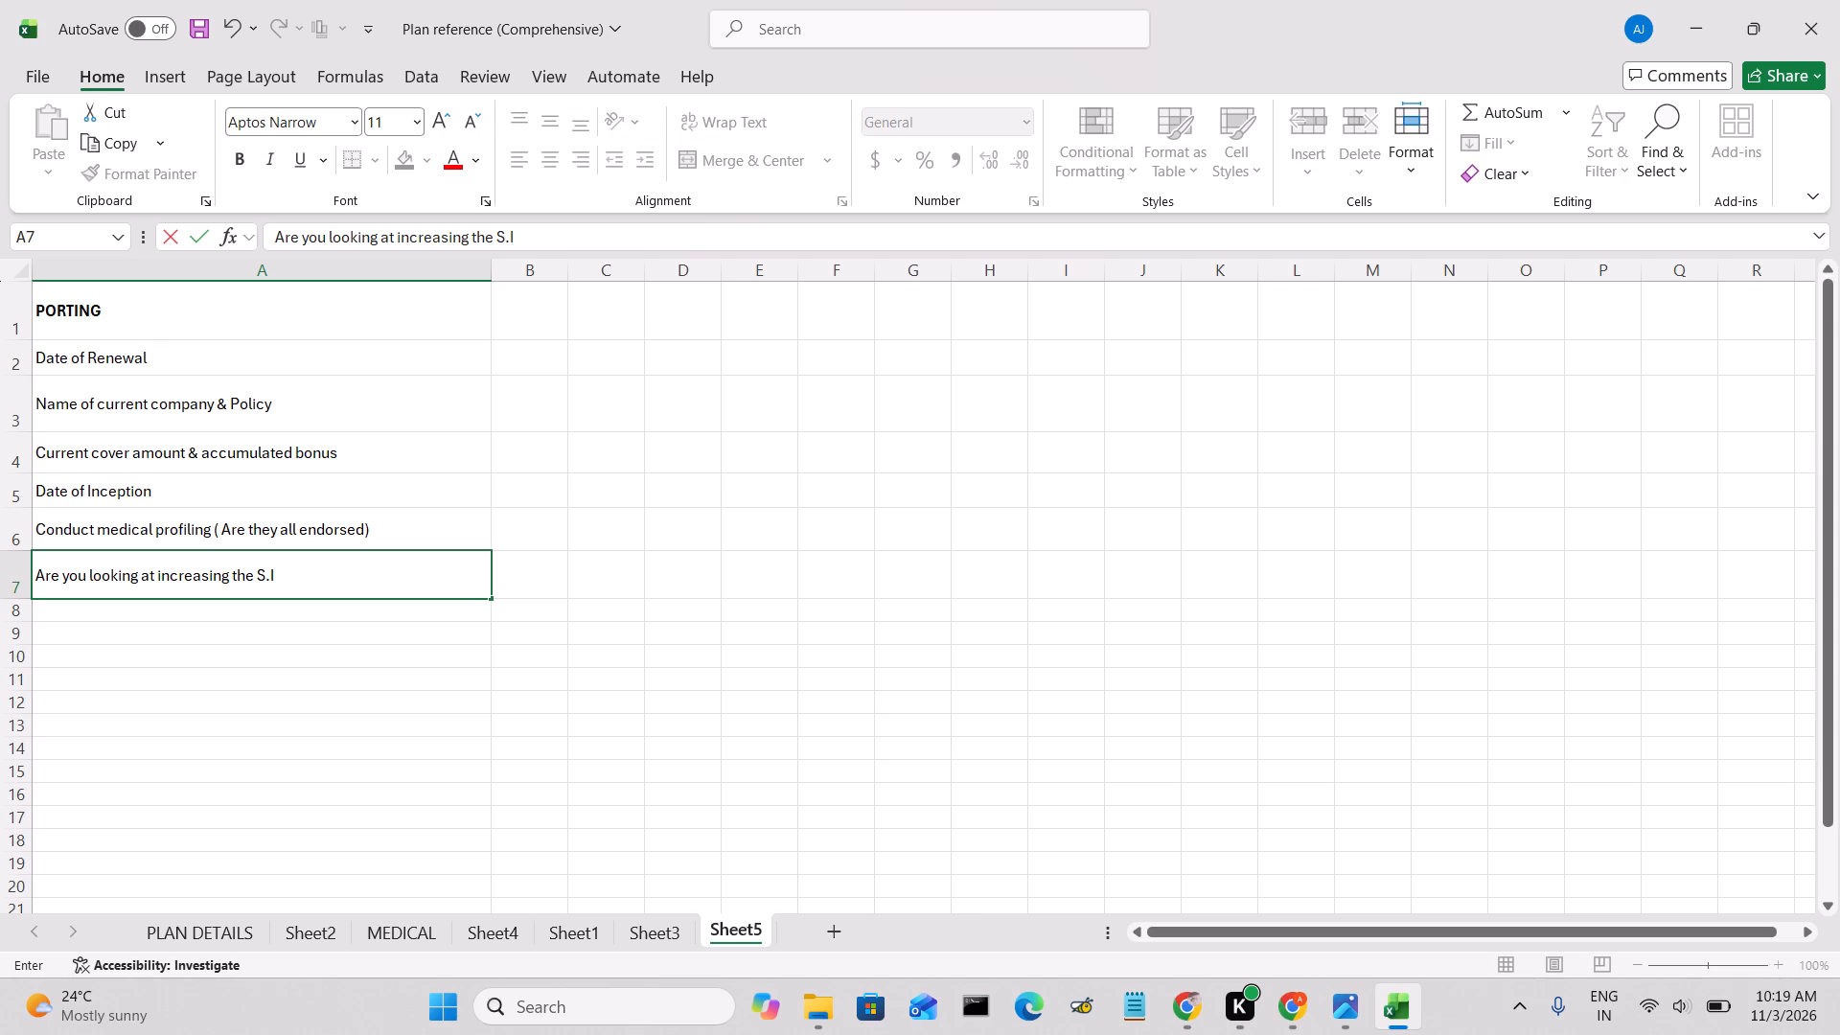
Widen the empty column B beside the PORTING questions to about three times its width.
{"action": "left_click_drag", "start_coordinate": [225, 318], "coordinate": [1092, 712]}
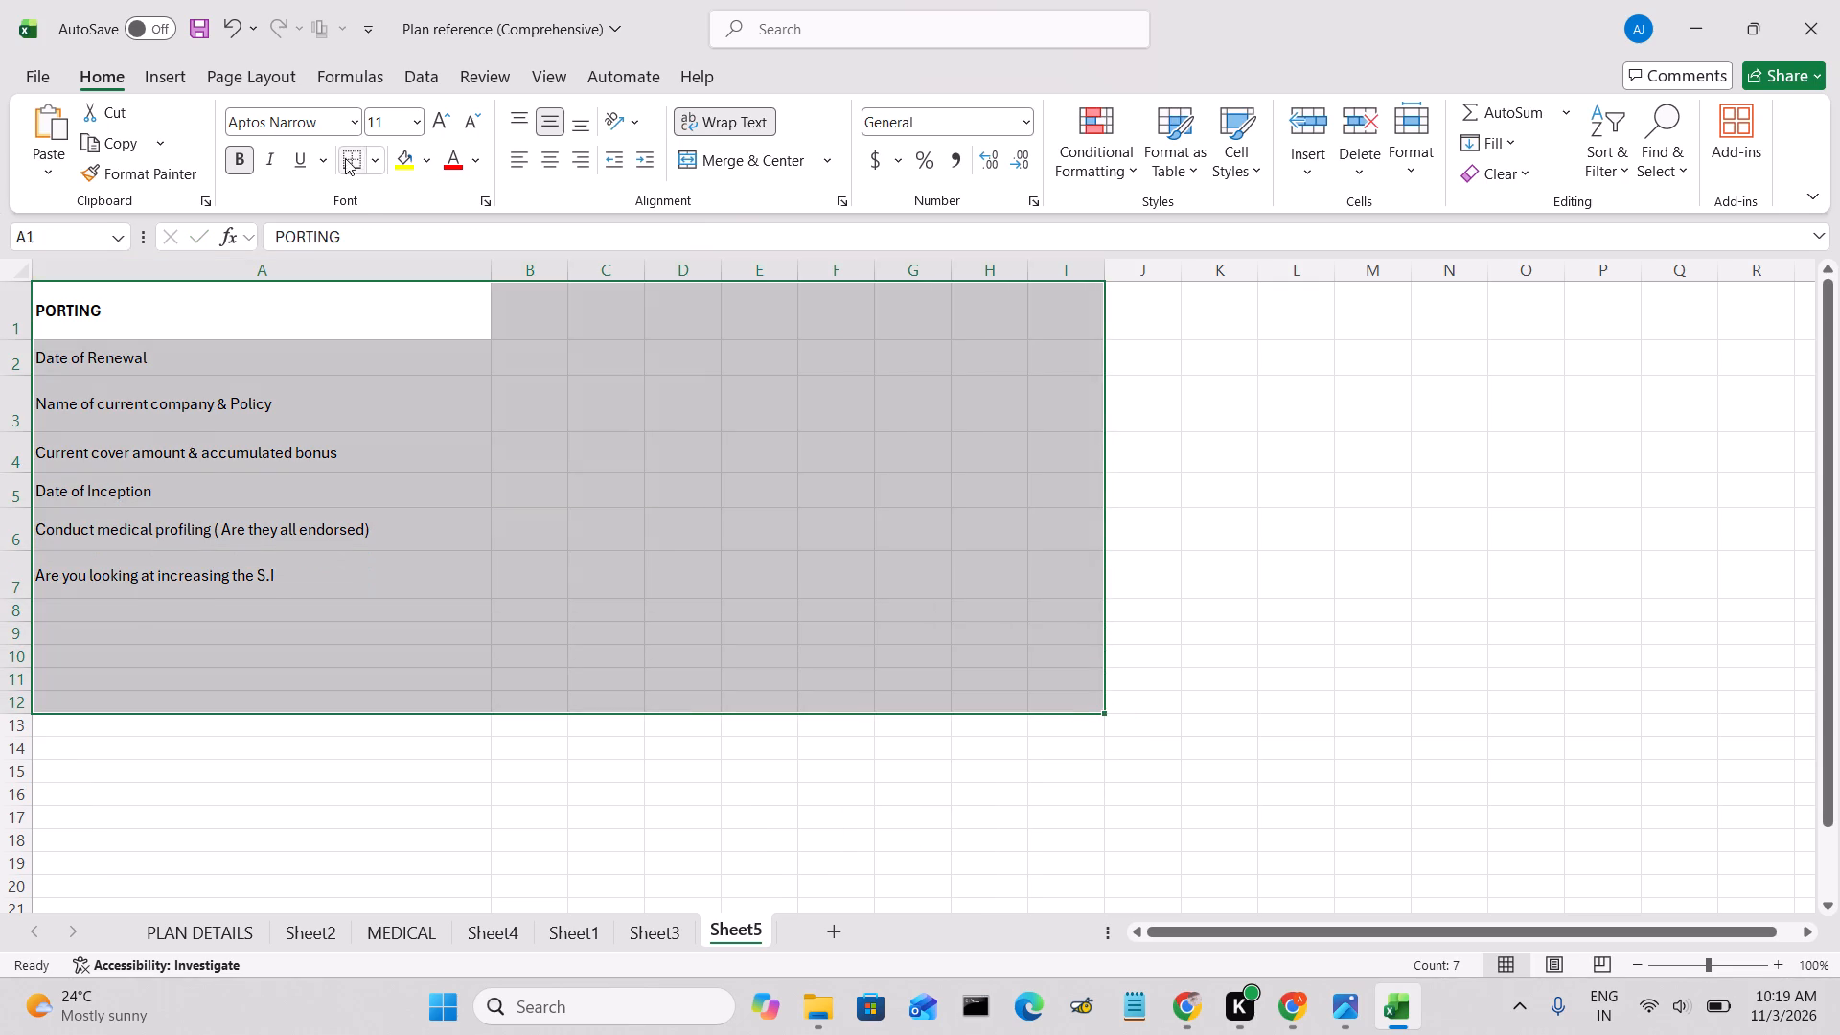
{"action": "left_click", "coordinate": [617, 343]}
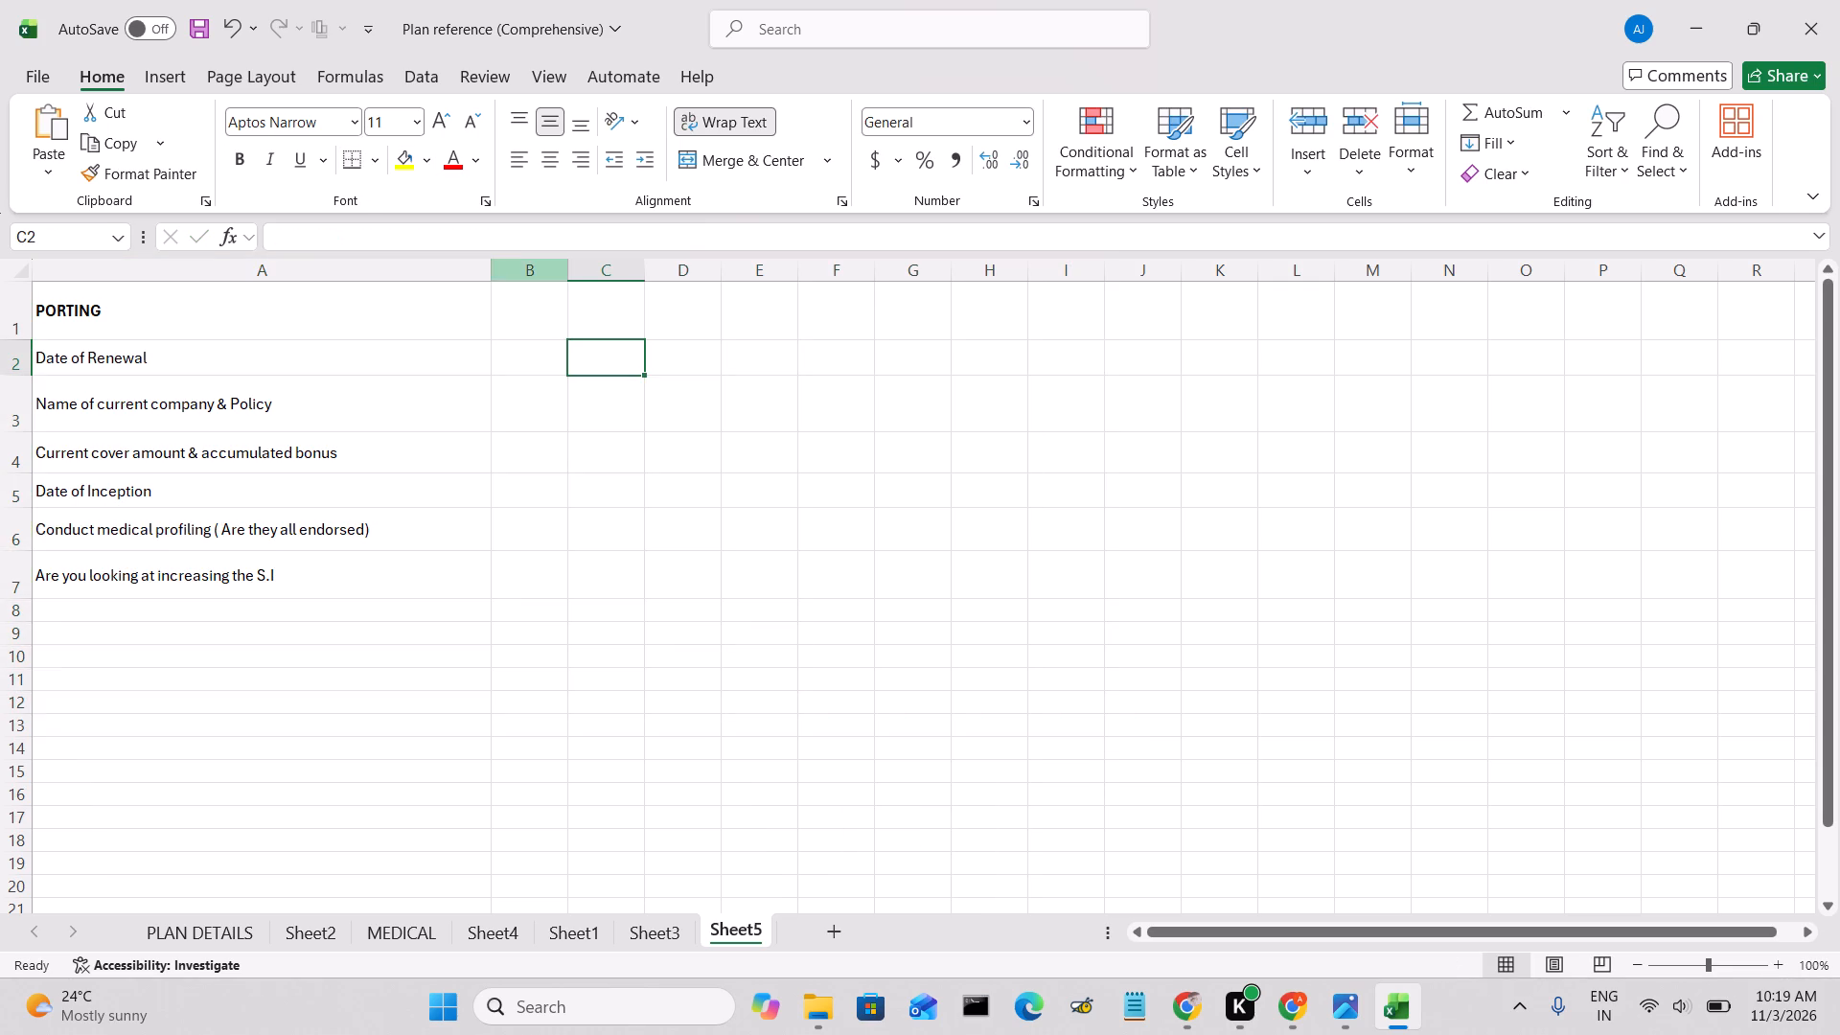
{"action": "left_click_drag", "start_coordinate": [567, 274], "coordinate": [728, 284]}
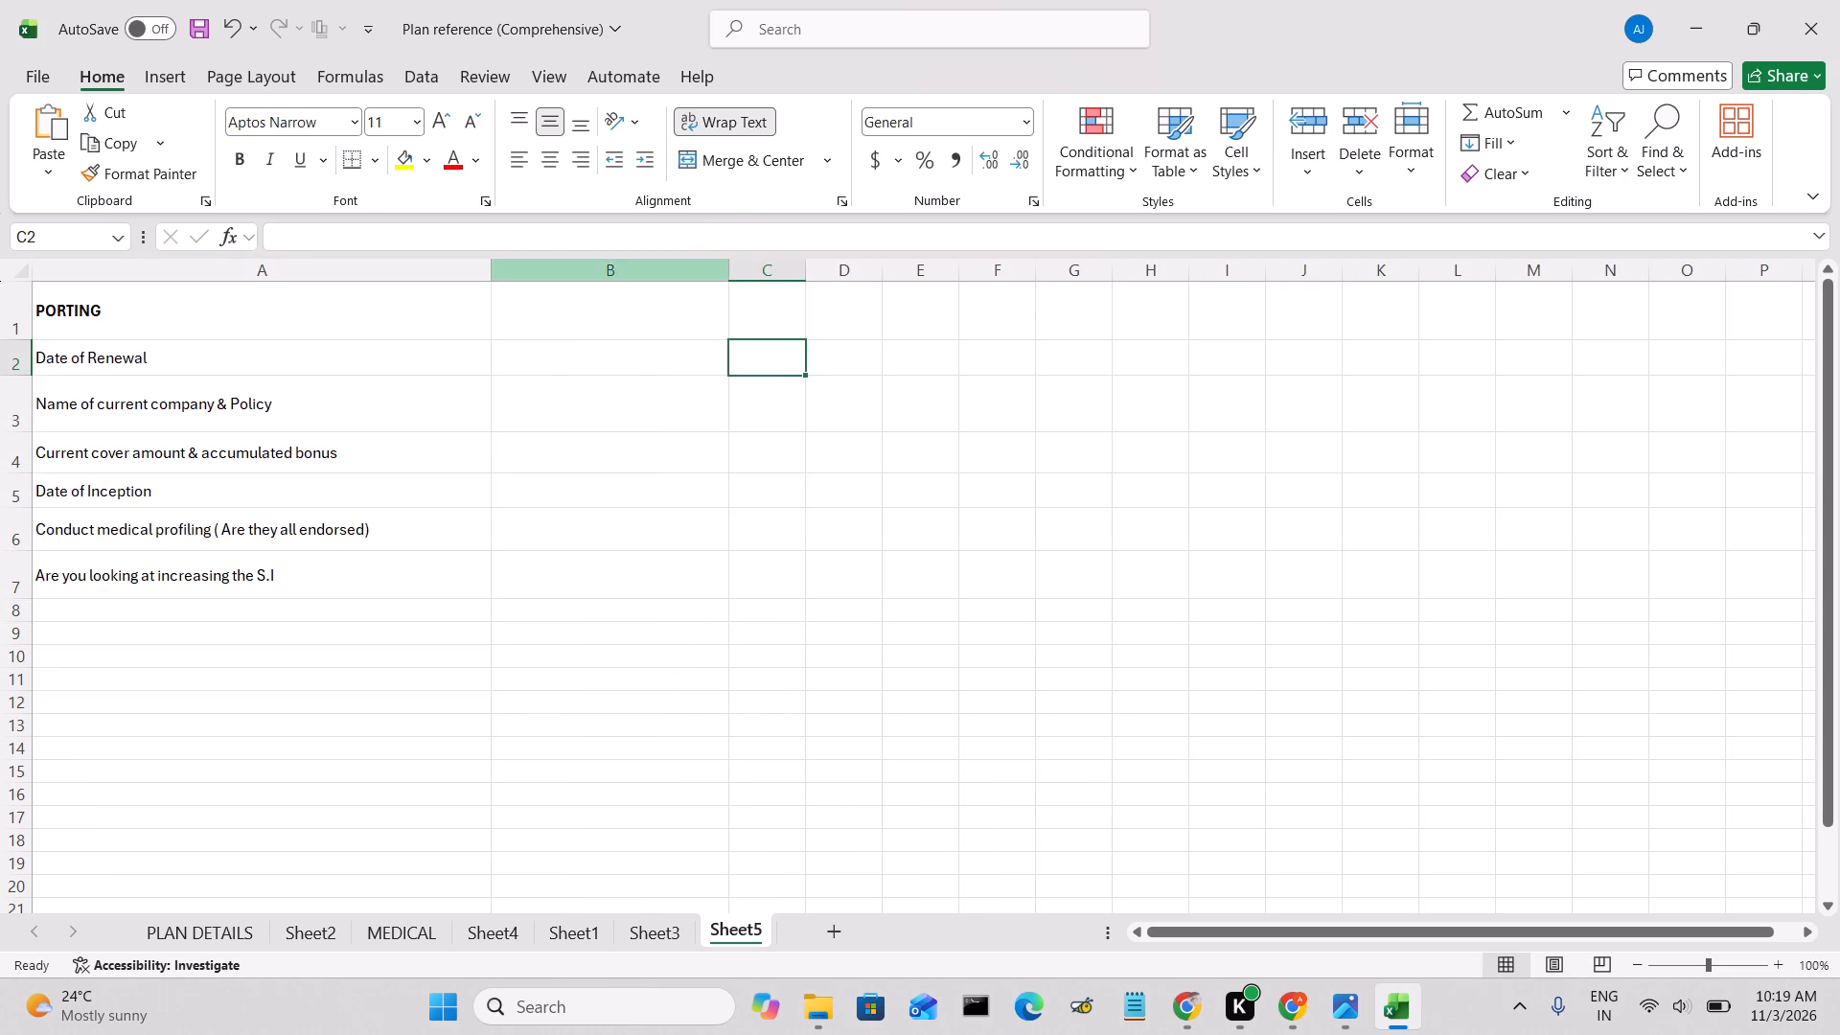
{"action": "left_click", "coordinate": [605, 325]}
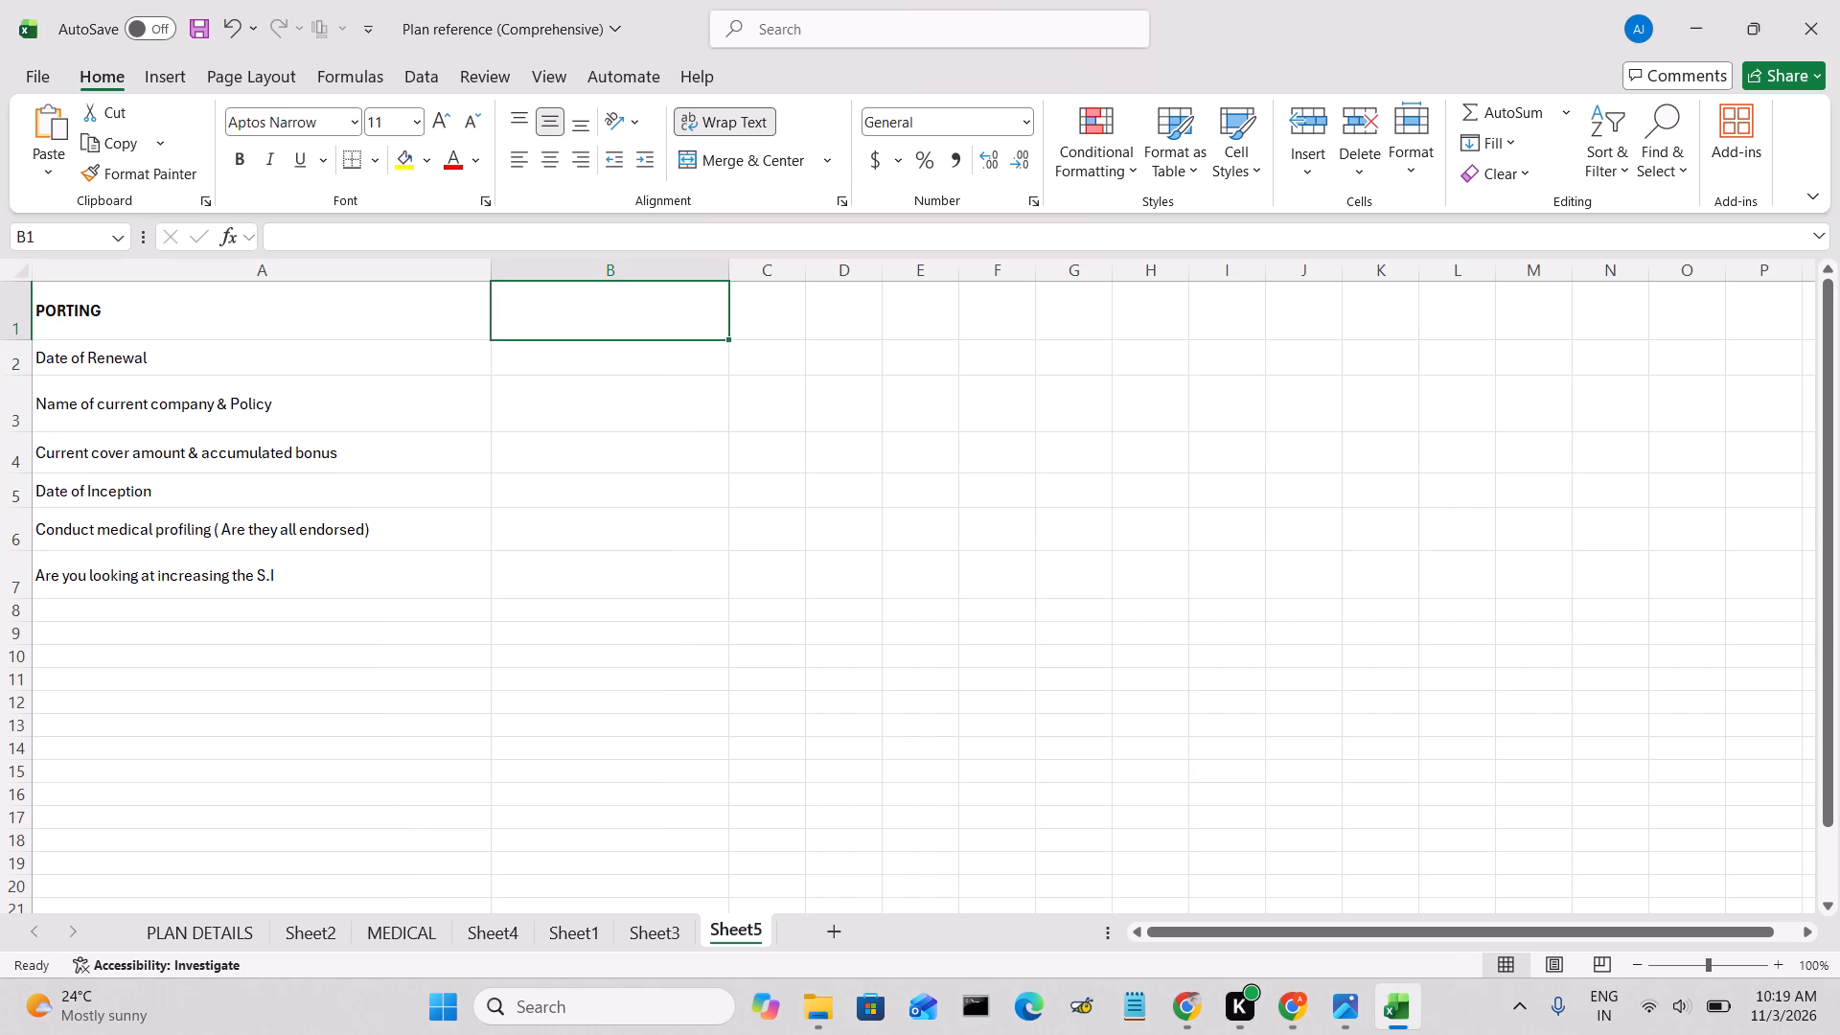
Apply All Borders to the PORTING table, cells A1 to B7.
{"action": "left_click_drag", "start_coordinate": [273, 310], "coordinate": [672, 569]}
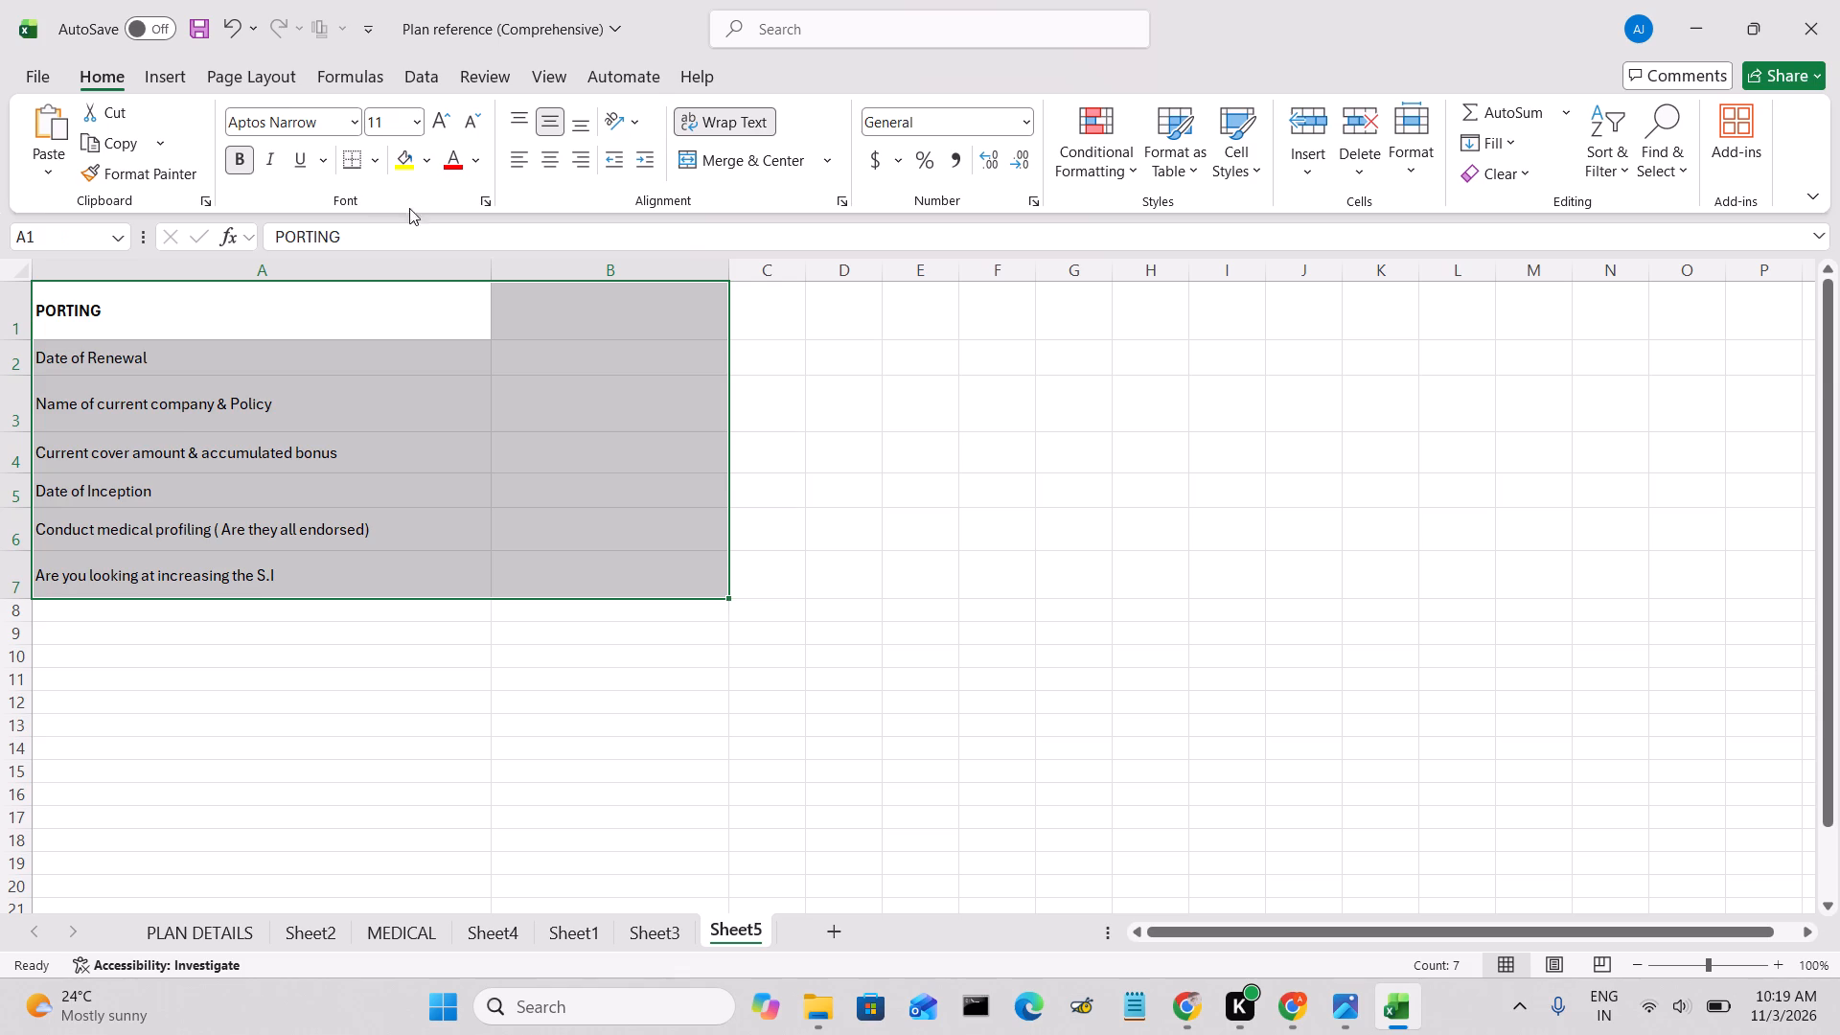
{"action": "left_click", "coordinate": [374, 162]}
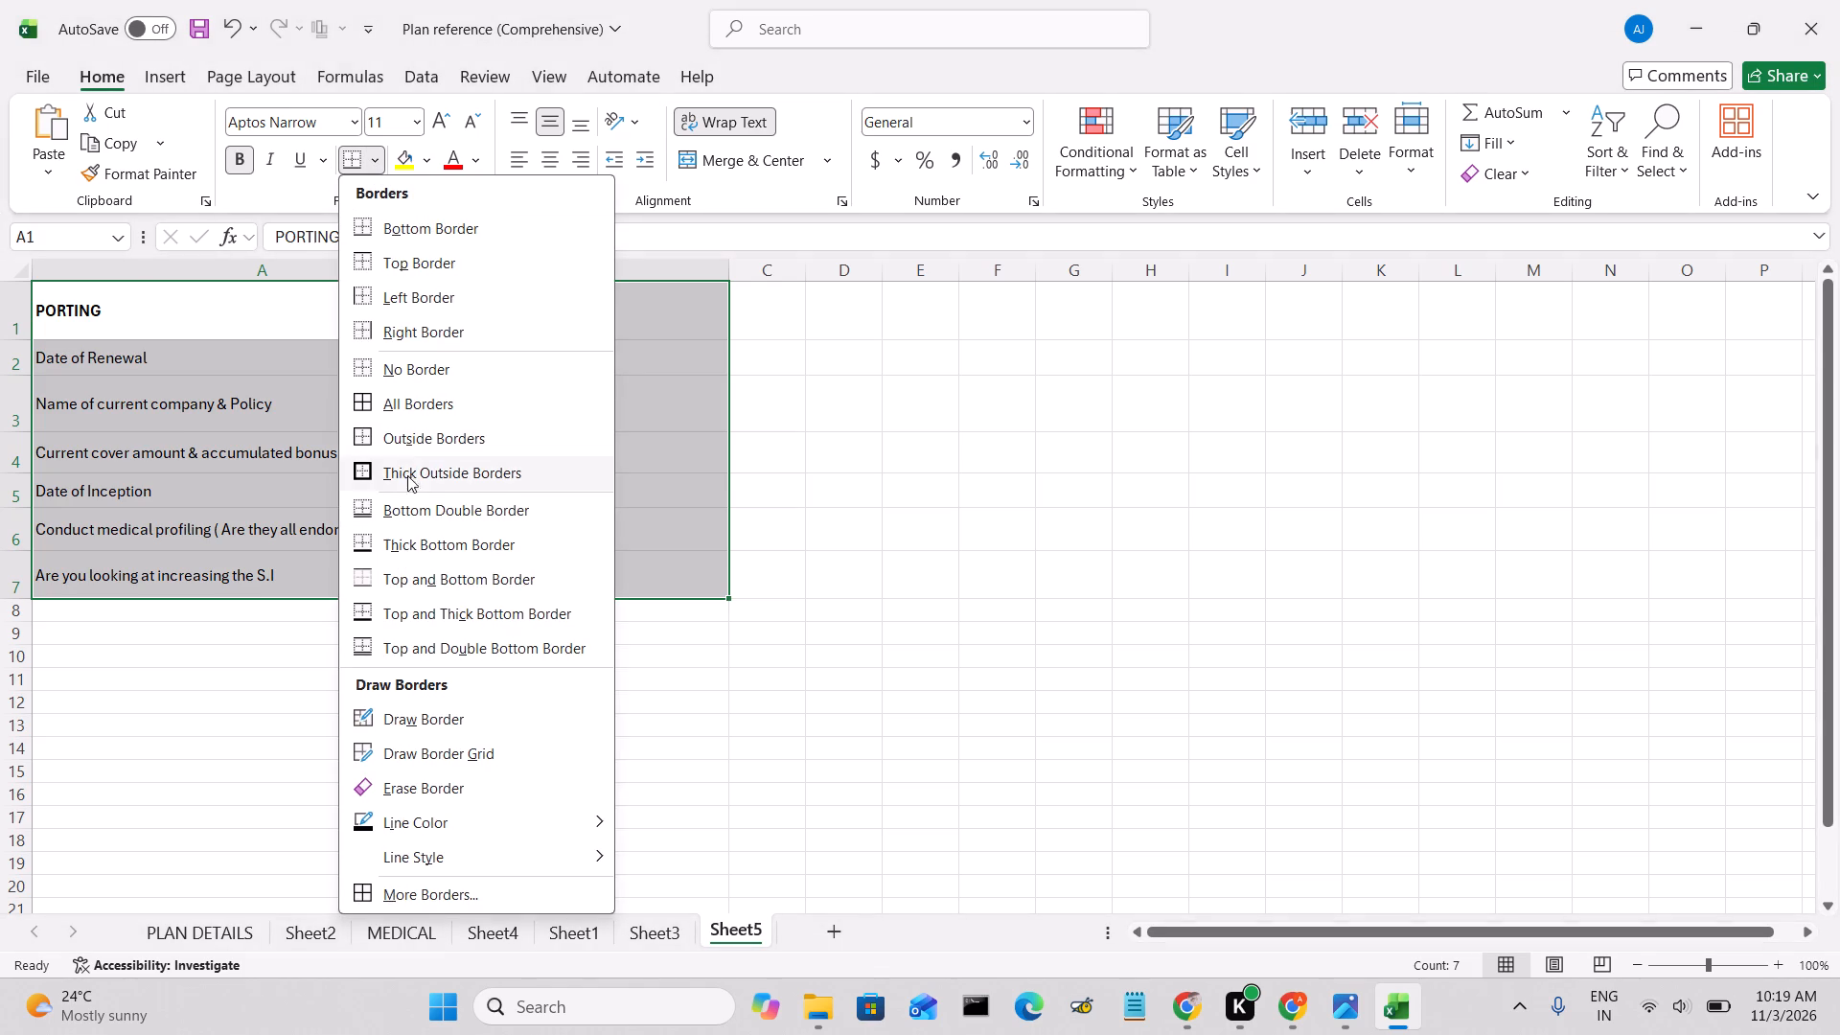
{"action": "left_click", "coordinate": [417, 414]}
{"action": "left_click", "coordinate": [432, 695]}
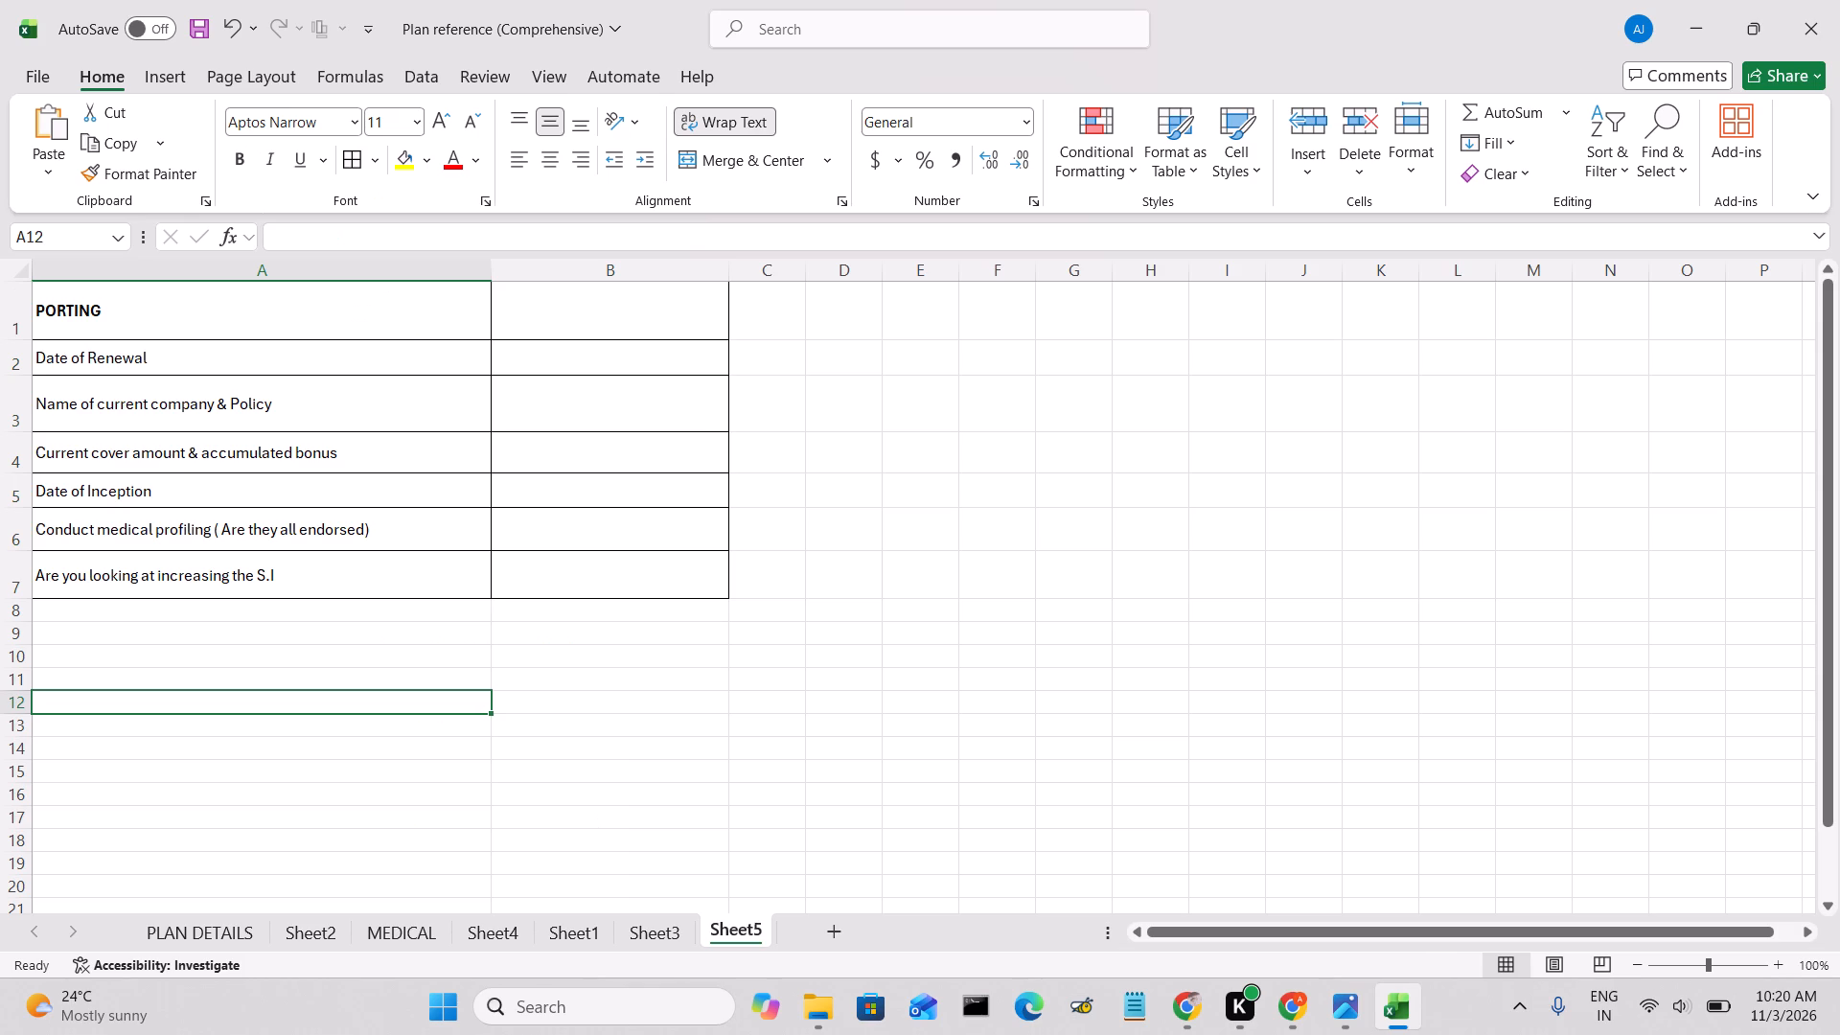
Widen column B to about 1.4 times its width and make row 7 about one and a half times as tall.
{"action": "left_click", "coordinate": [1137, 517]}
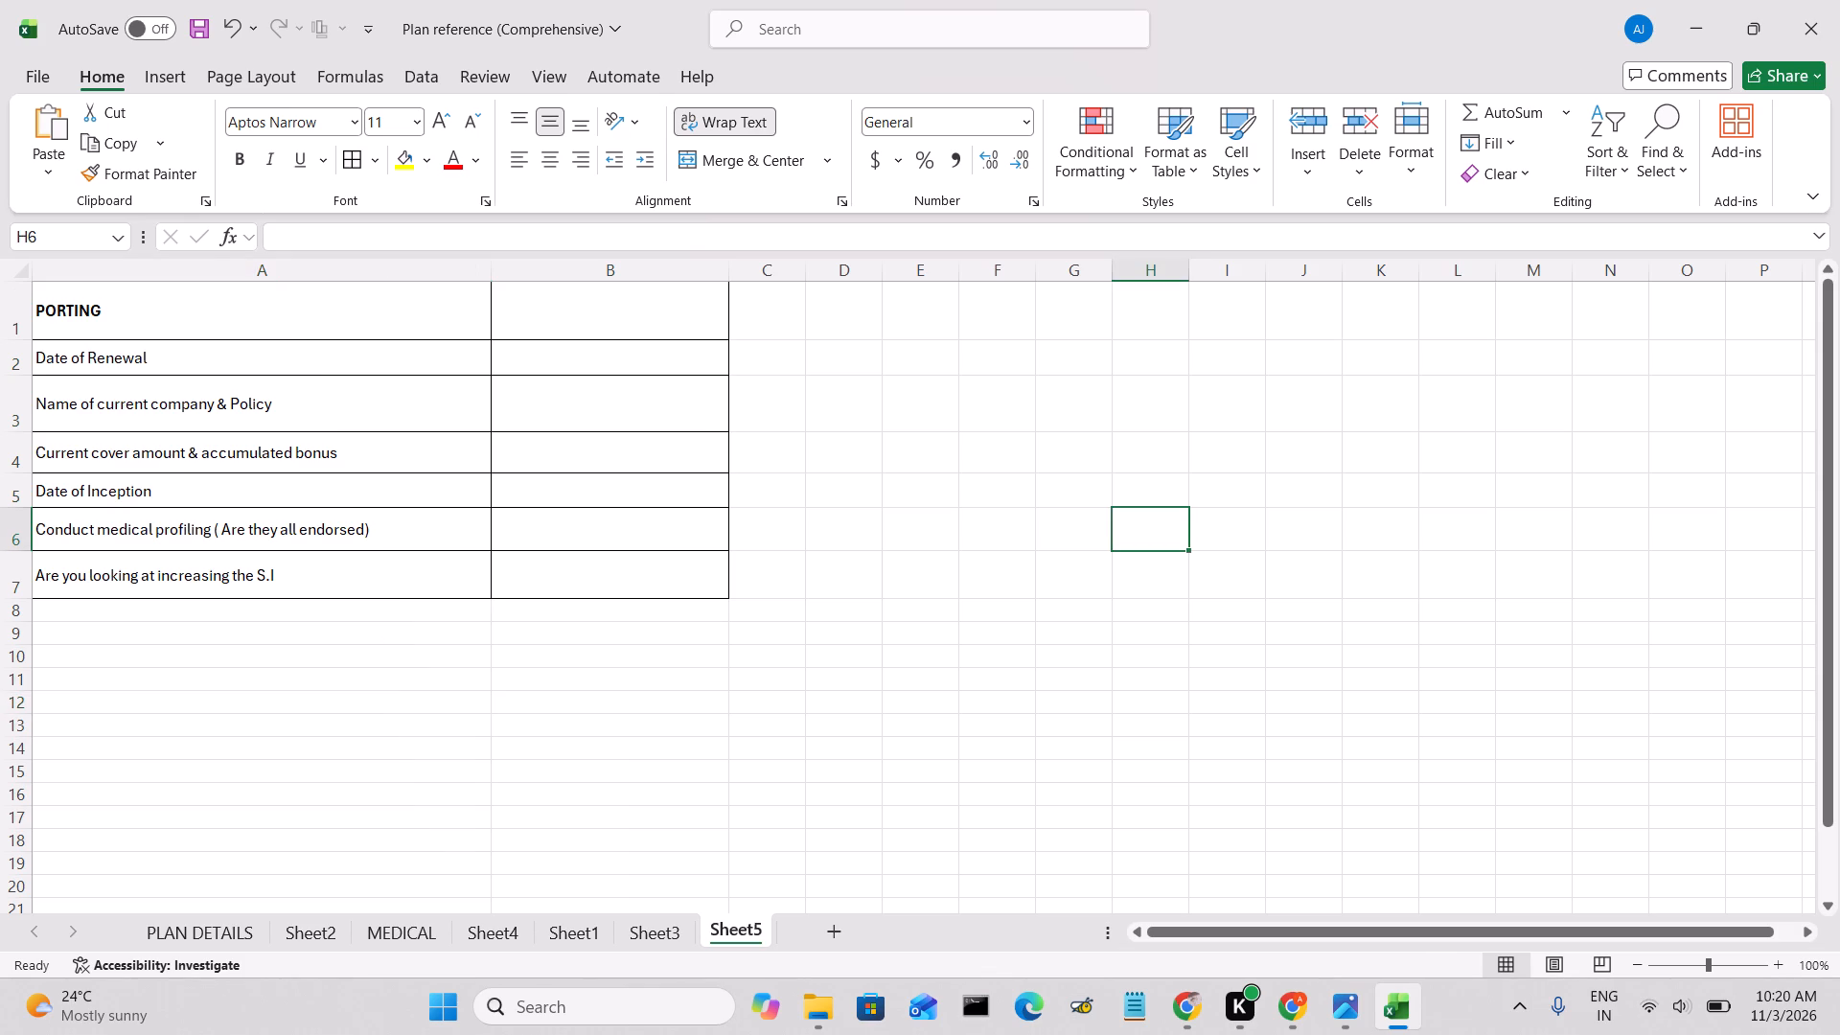
{"action": "left_click_drag", "start_coordinate": [732, 278], "coordinate": [819, 296]}
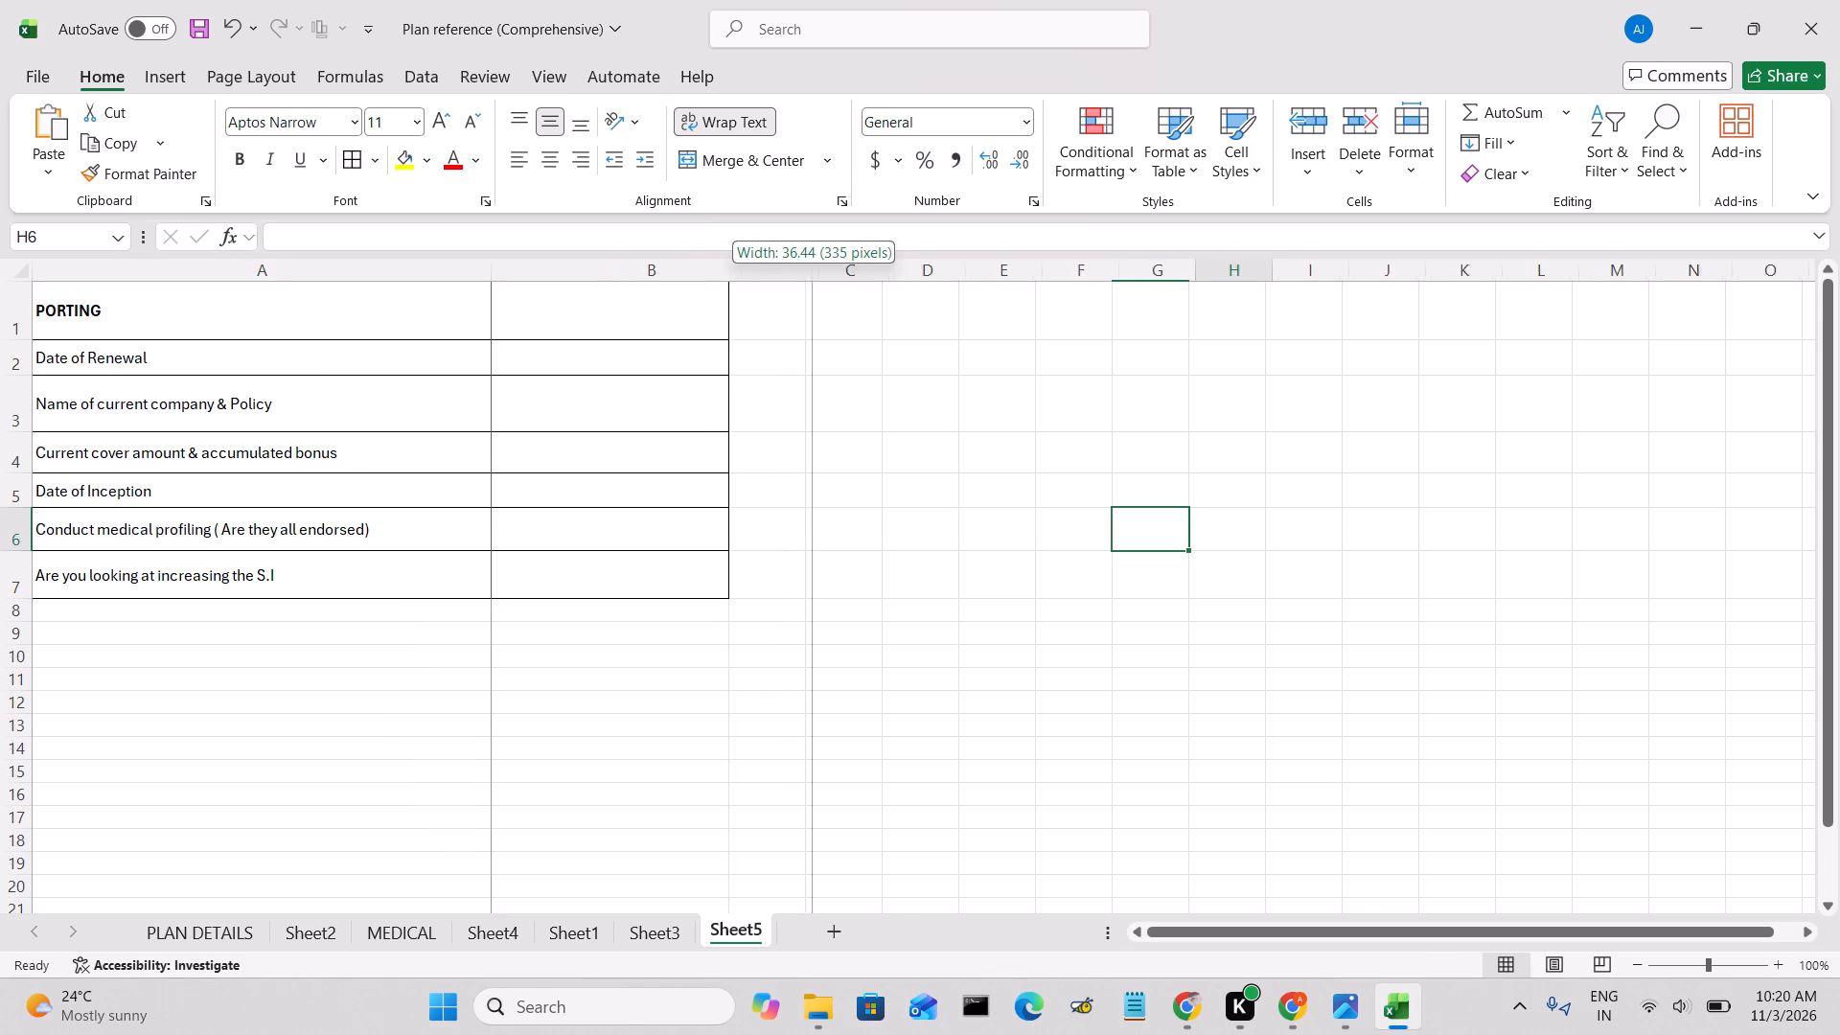
{"action": "left_click_drag", "start_coordinate": [819, 296], "coordinate": [828, 300]}
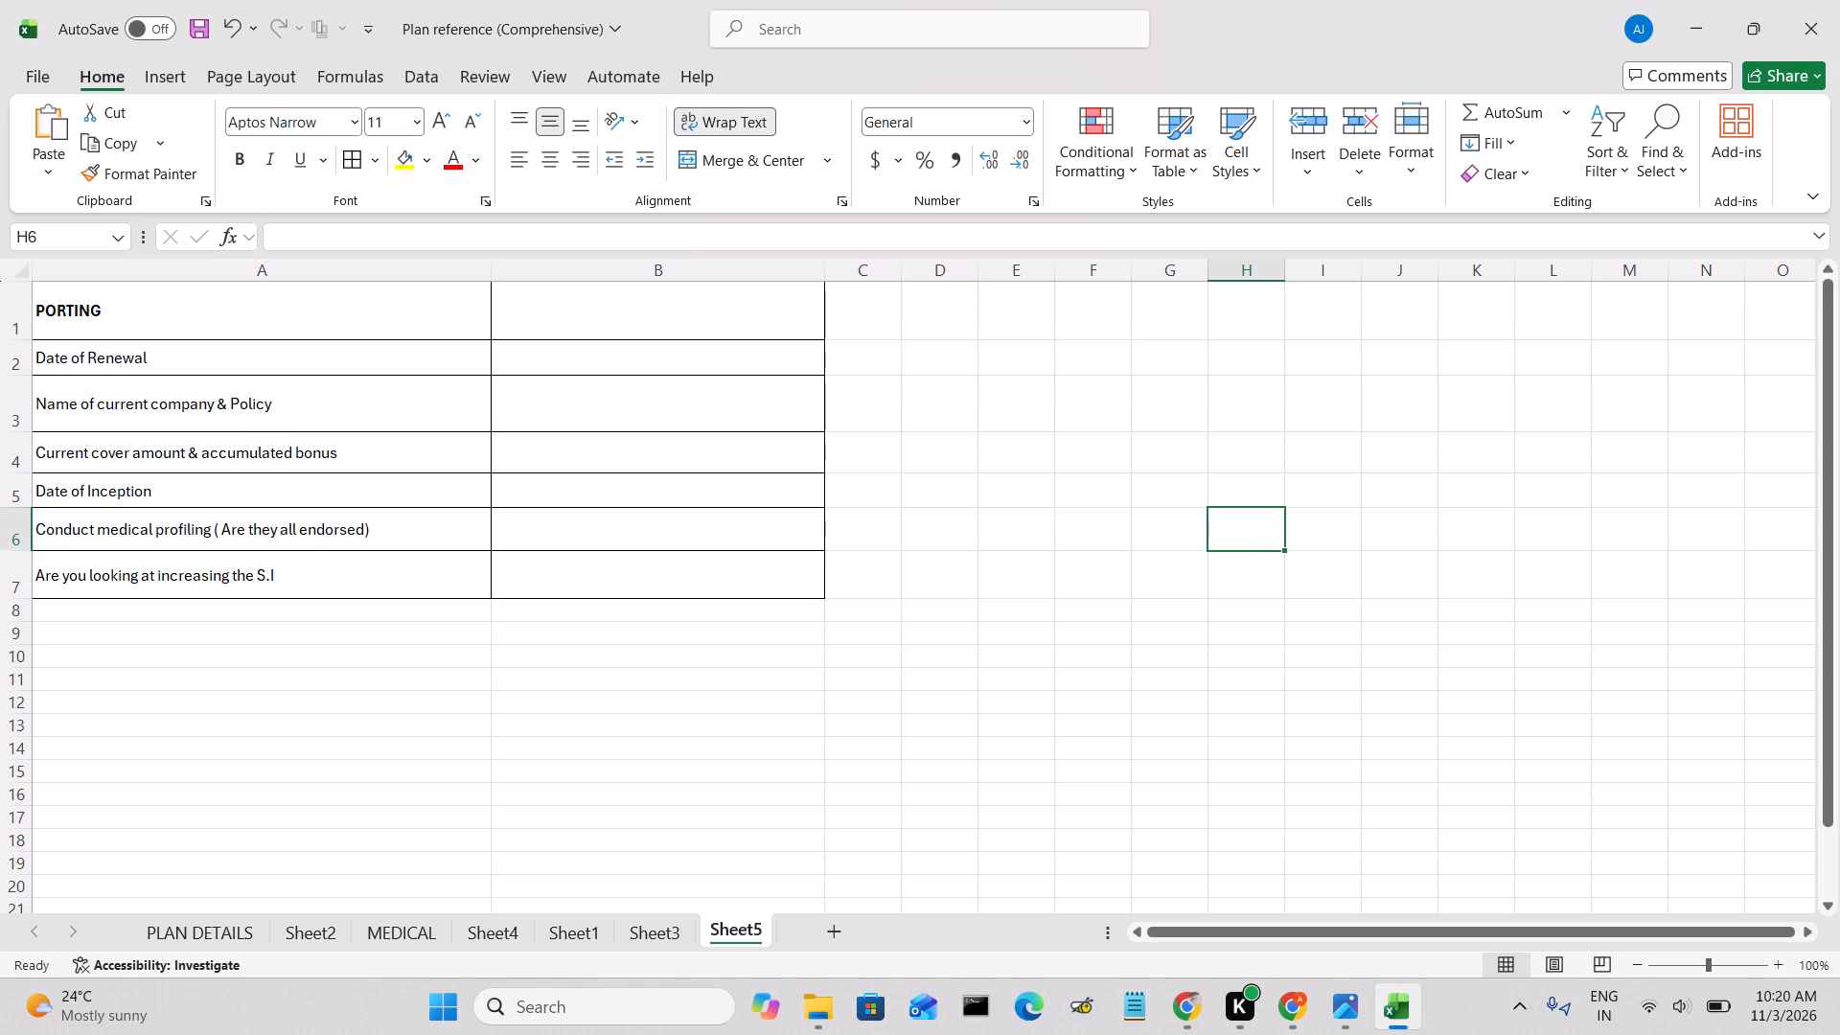
{"action": "left_click_drag", "start_coordinate": [25, 598], "coordinate": [25, 624]}
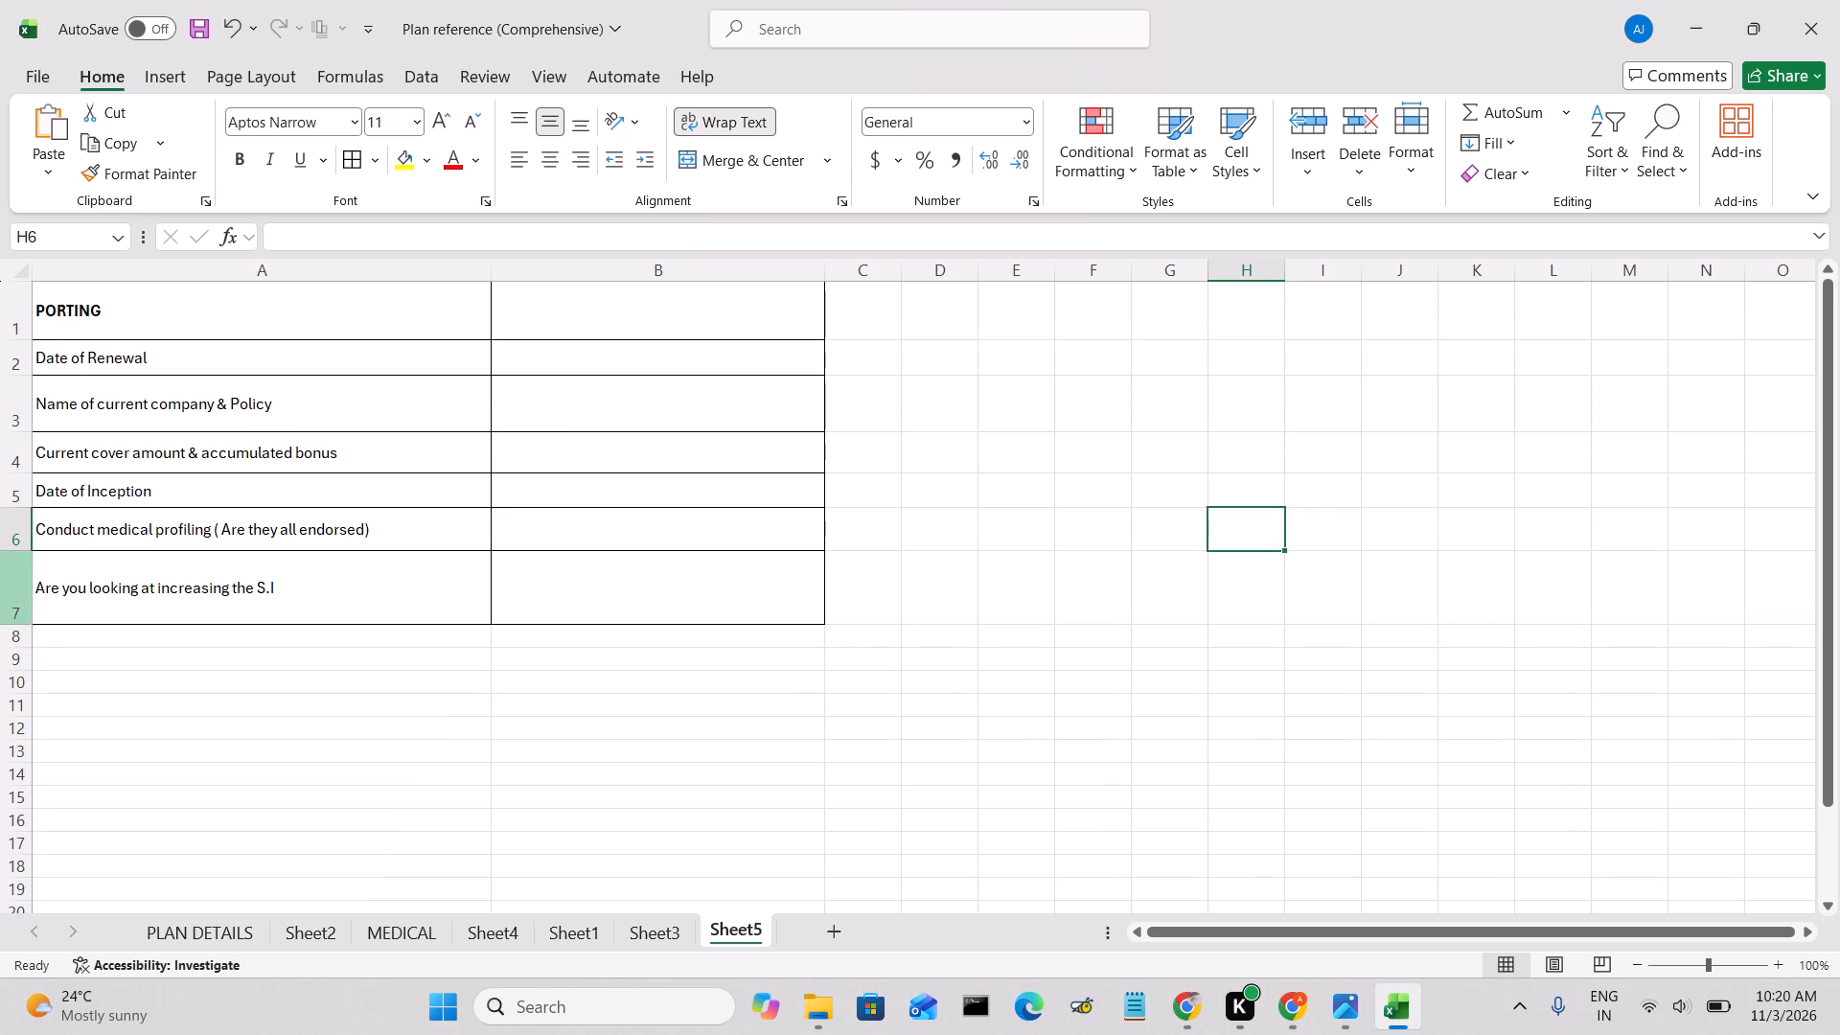